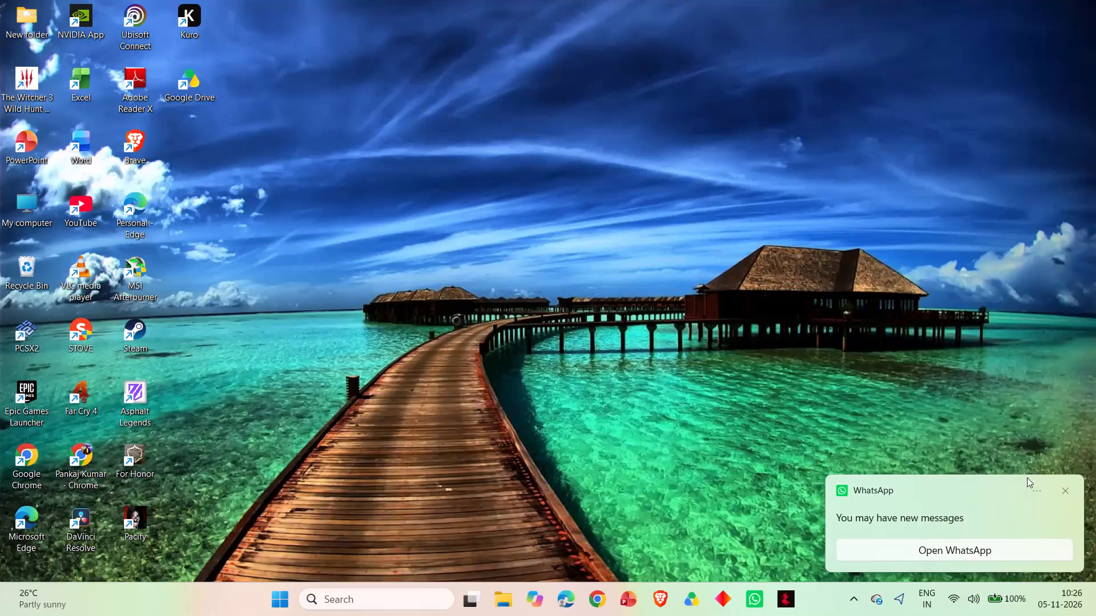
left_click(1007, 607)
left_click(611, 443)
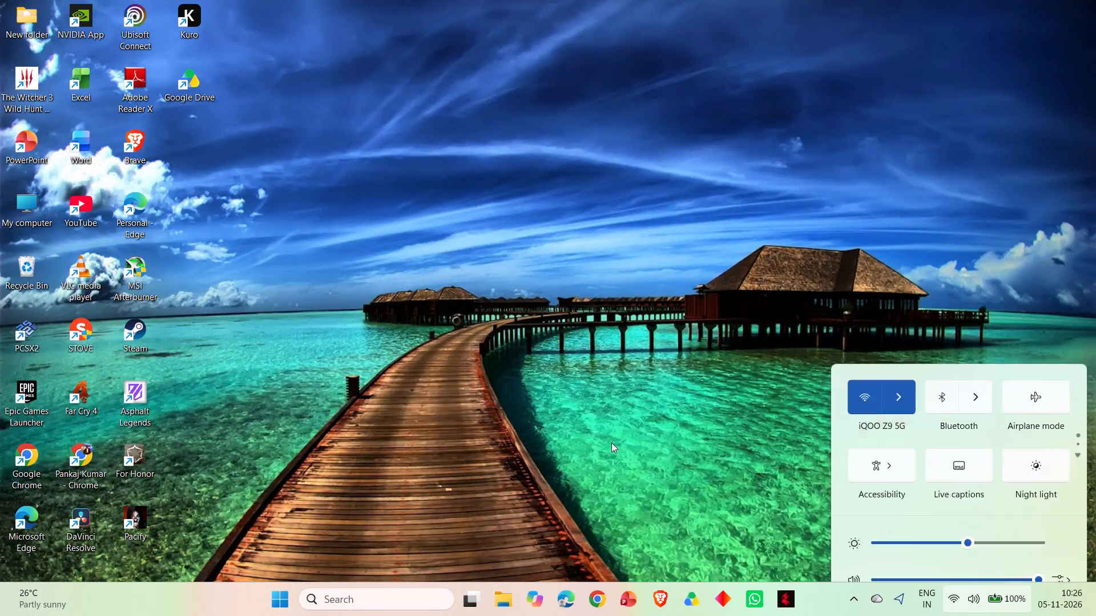
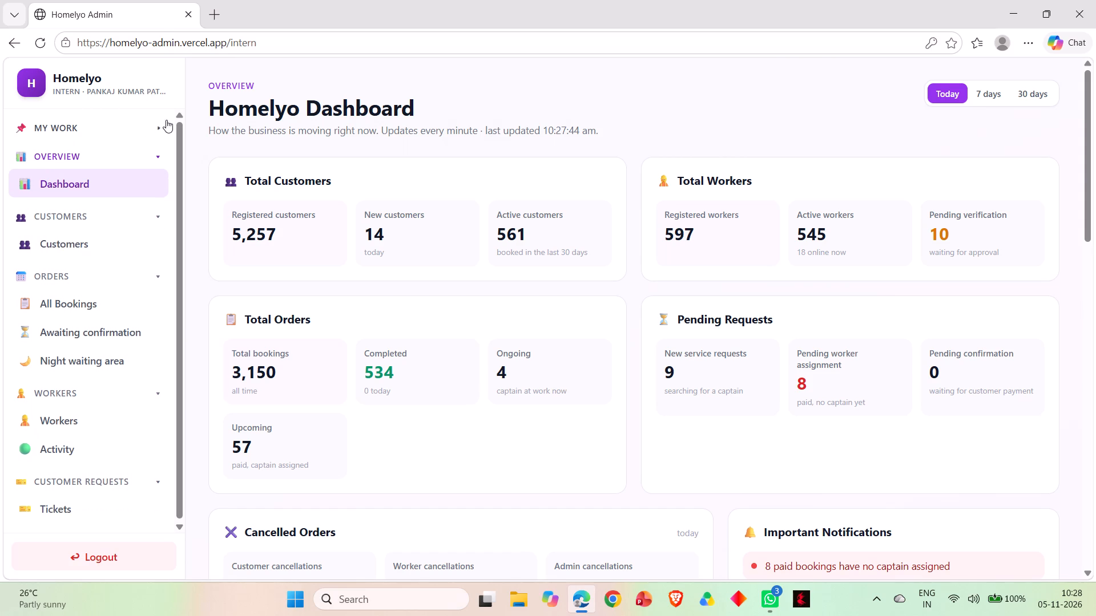
Open the My Areas bookings view under My Work.
left_click(158, 131)
left_click(106, 155)
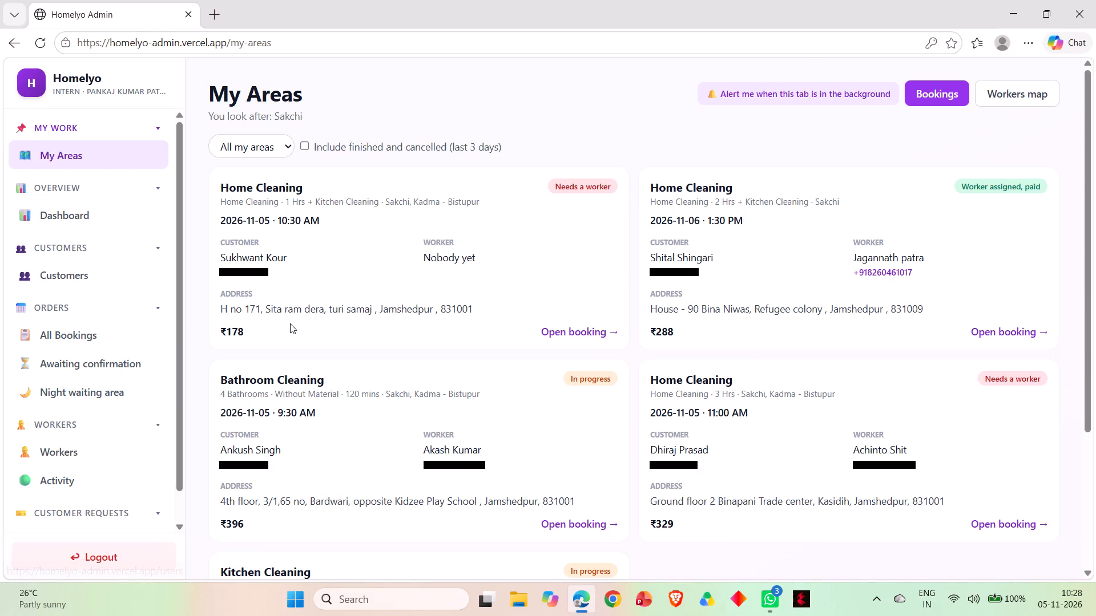
Open the ₹178 Home Cleaning booking for 2026-11-05 at 10:30 AM and bring up its reschedule / send to someone form.
left_click(578, 331)
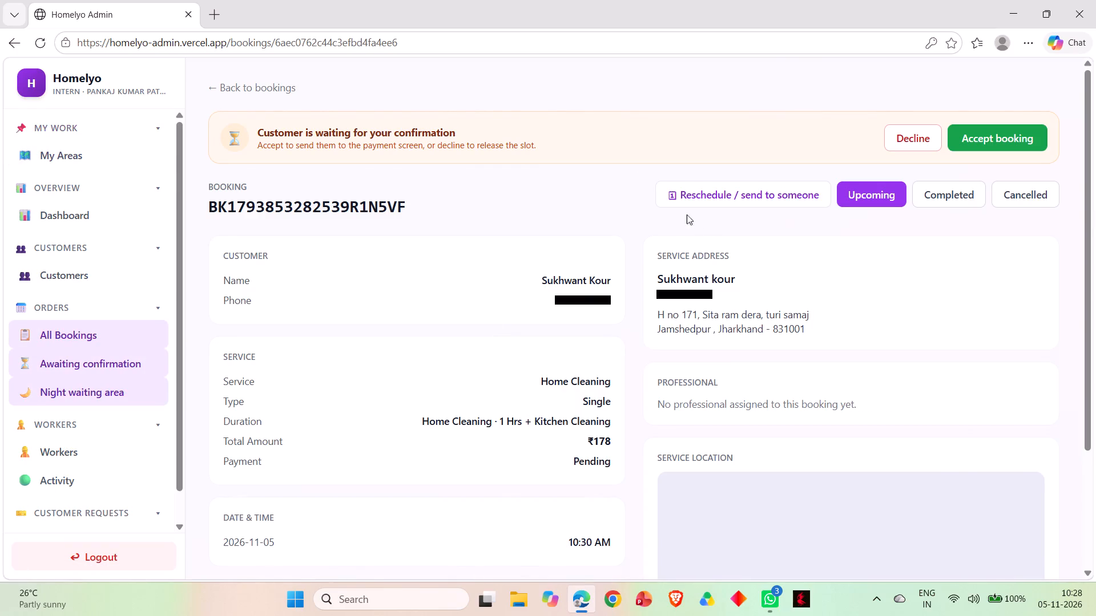
left_click(681, 201)
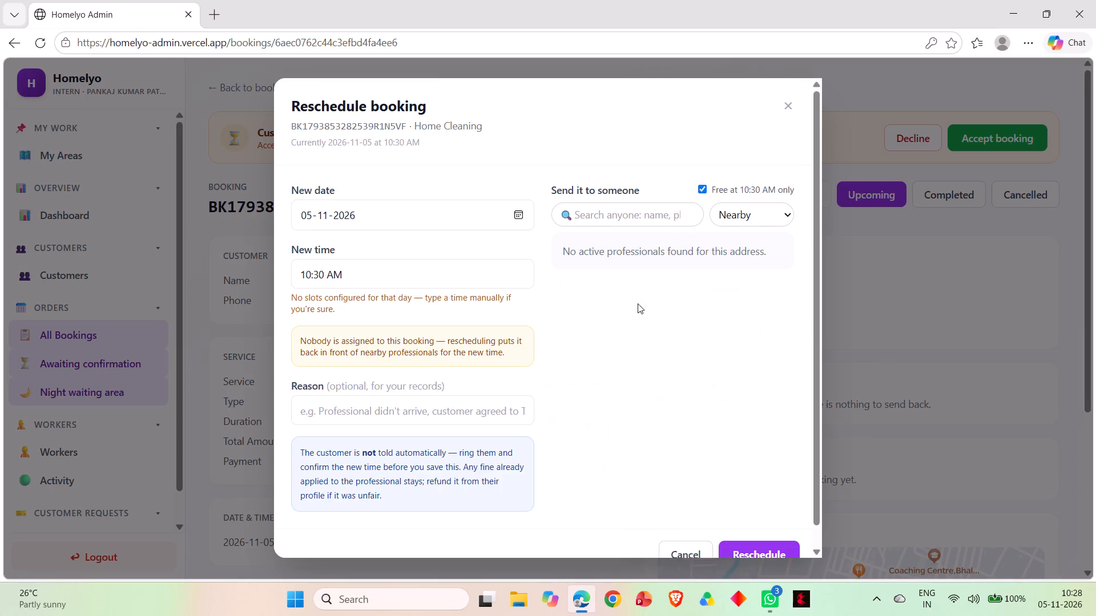
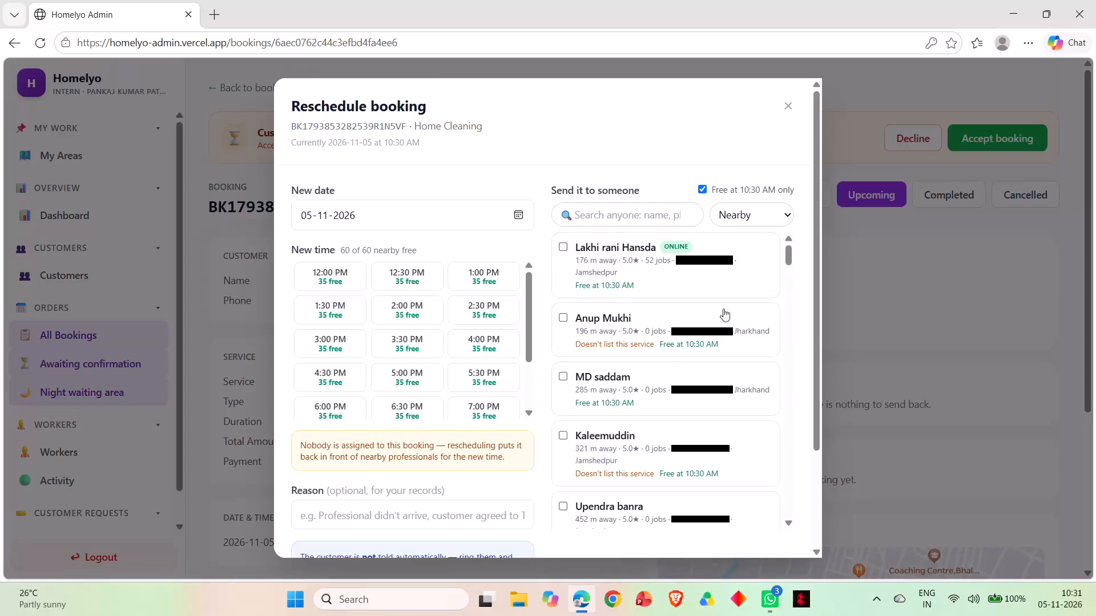
Examine the nearby workers free at 10:30 AM, checking their distance, job count and whether they list the Home Cleaning service.
scroll(629, 340, "down", 1)
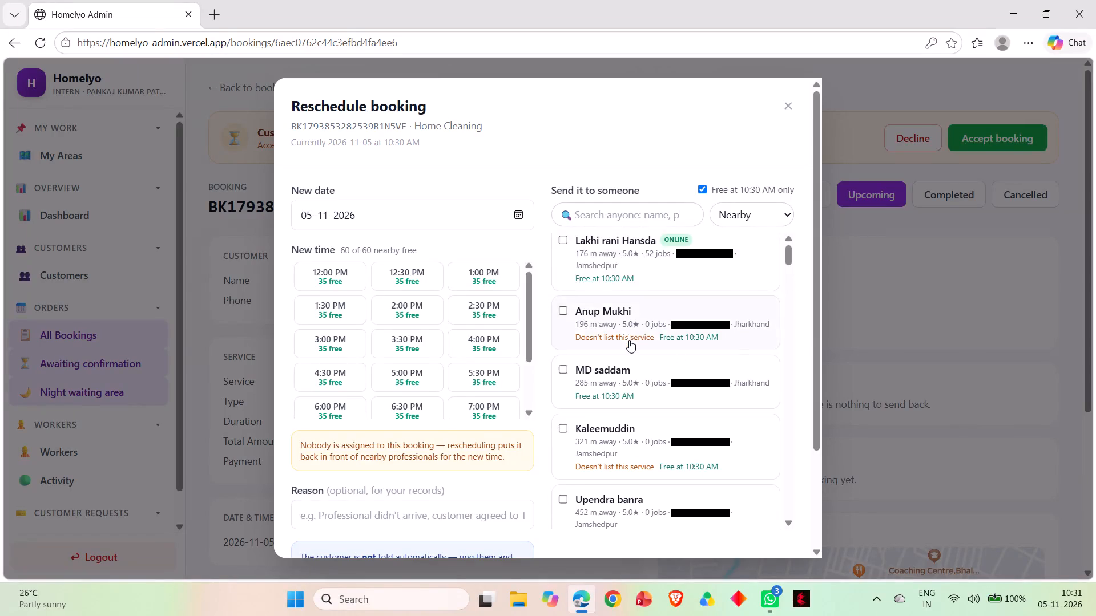
scroll(629, 340, "down", 1)
scroll(627, 337, "up", 1)
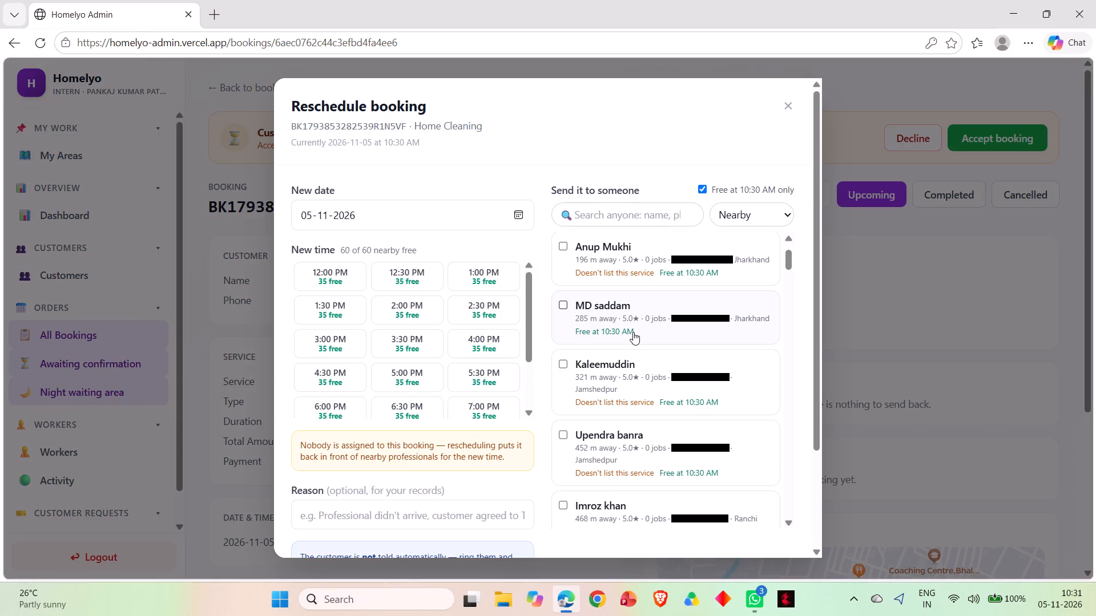
scroll(633, 332, "down", 1)
scroll(631, 330, "up", 4)
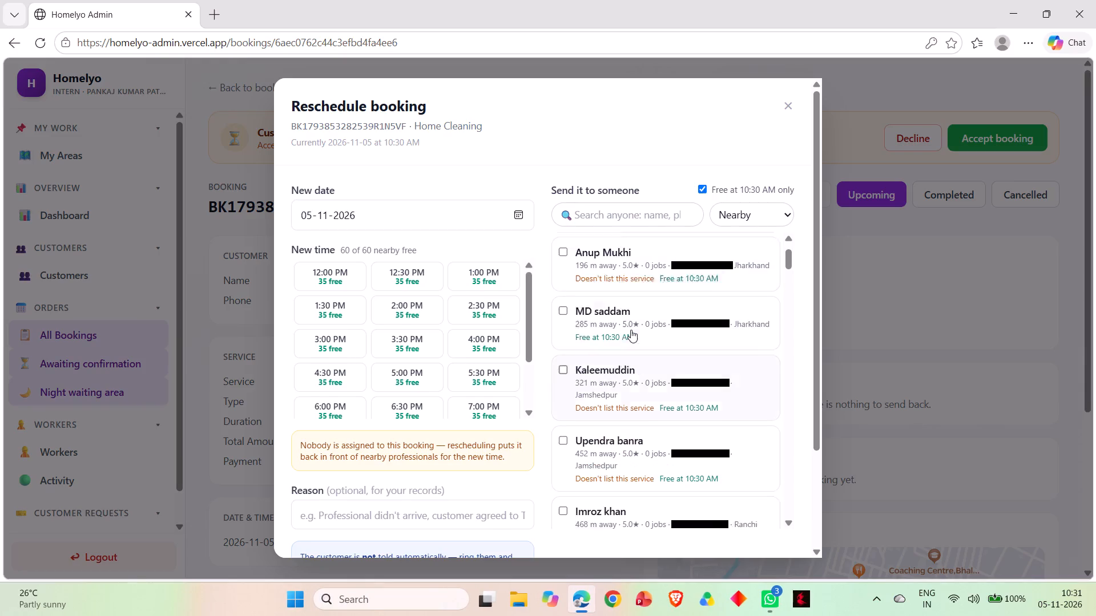
scroll(624, 318, "up", 4)
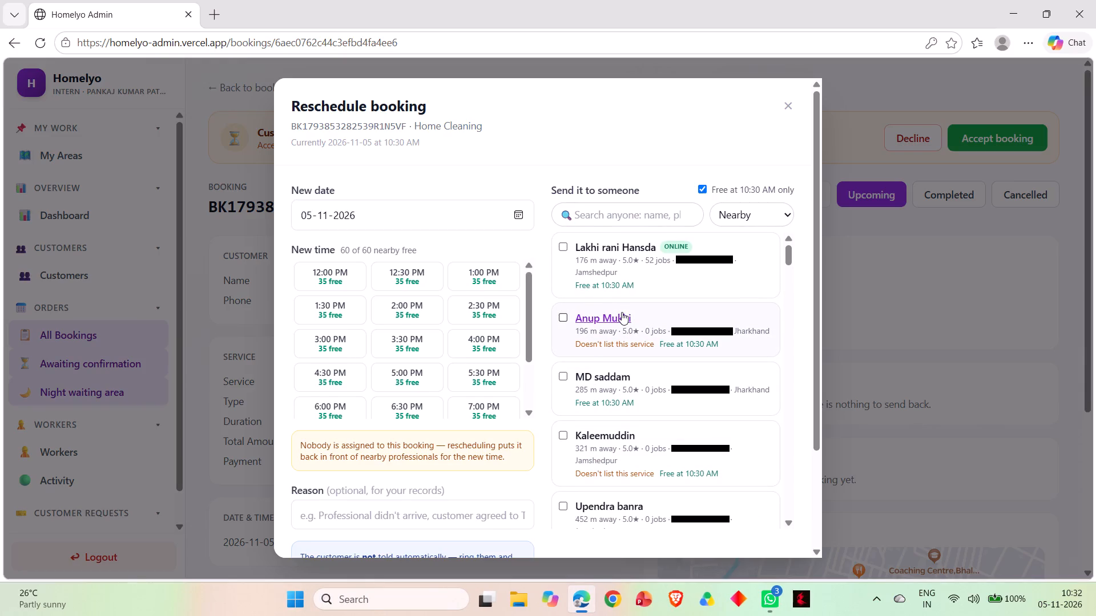
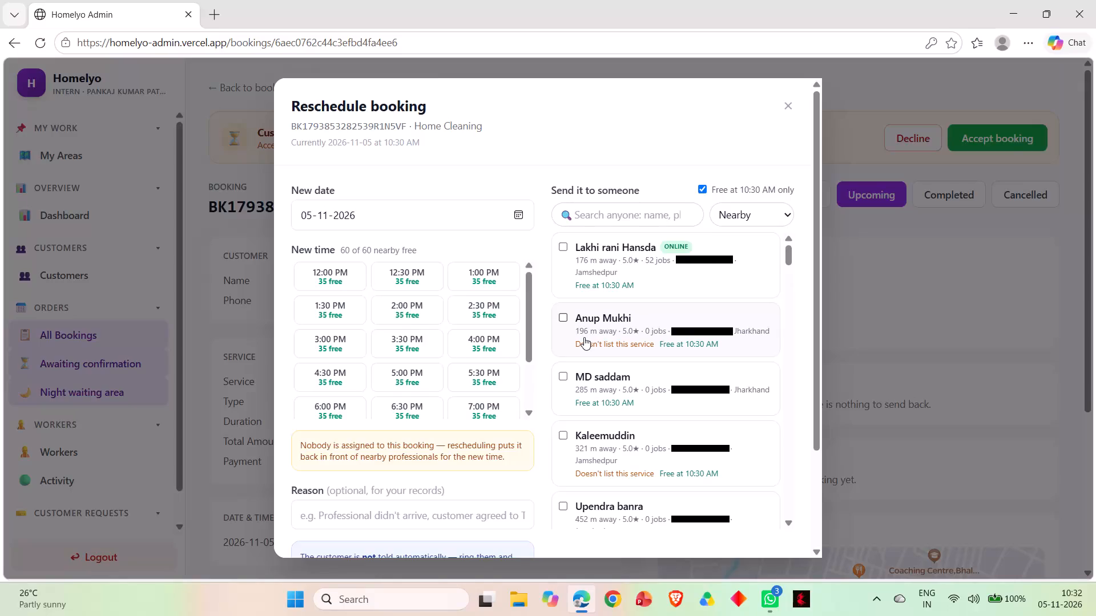
Examine more workers in the nearby list free at 10:30 AM, comparing distance, job count, availability and suitability for Home Cleaning.
scroll(583, 337, "down", 2)
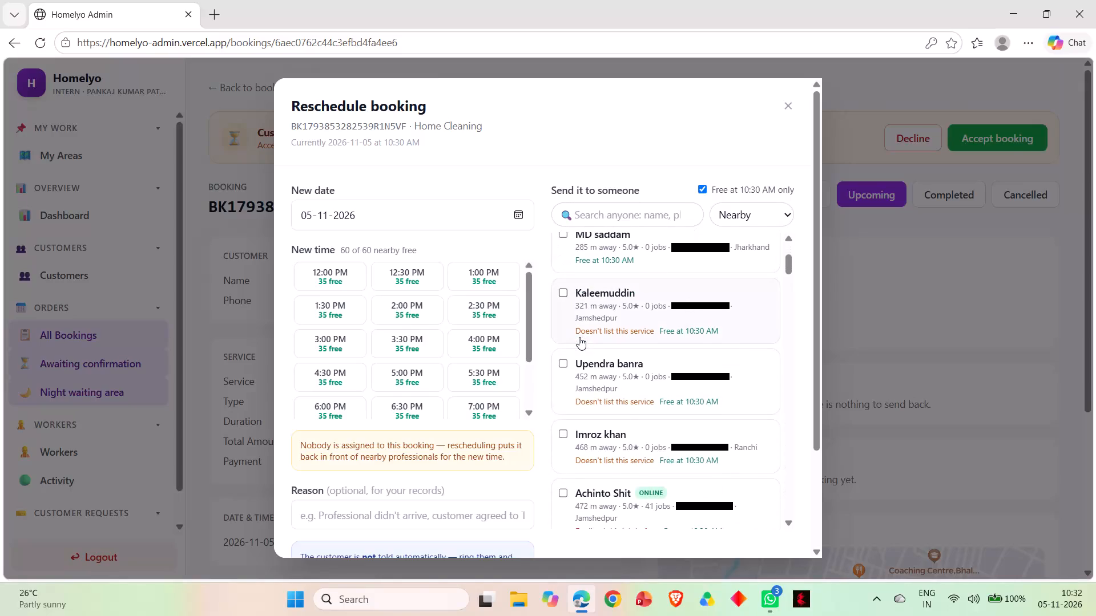
scroll(579, 337, "down", 3)
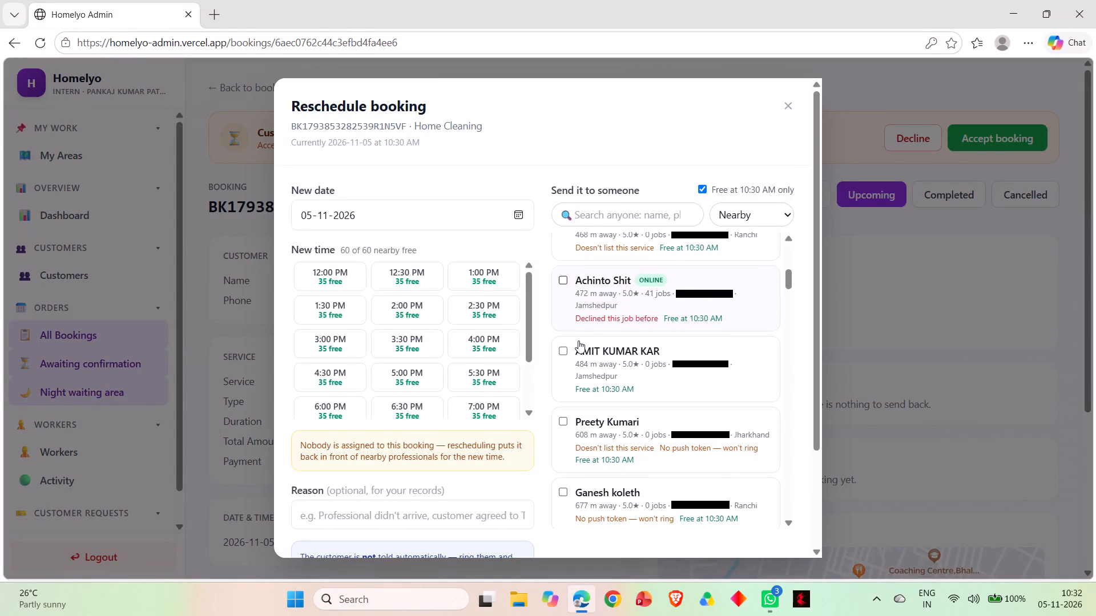
scroll(578, 341, "down", 1)
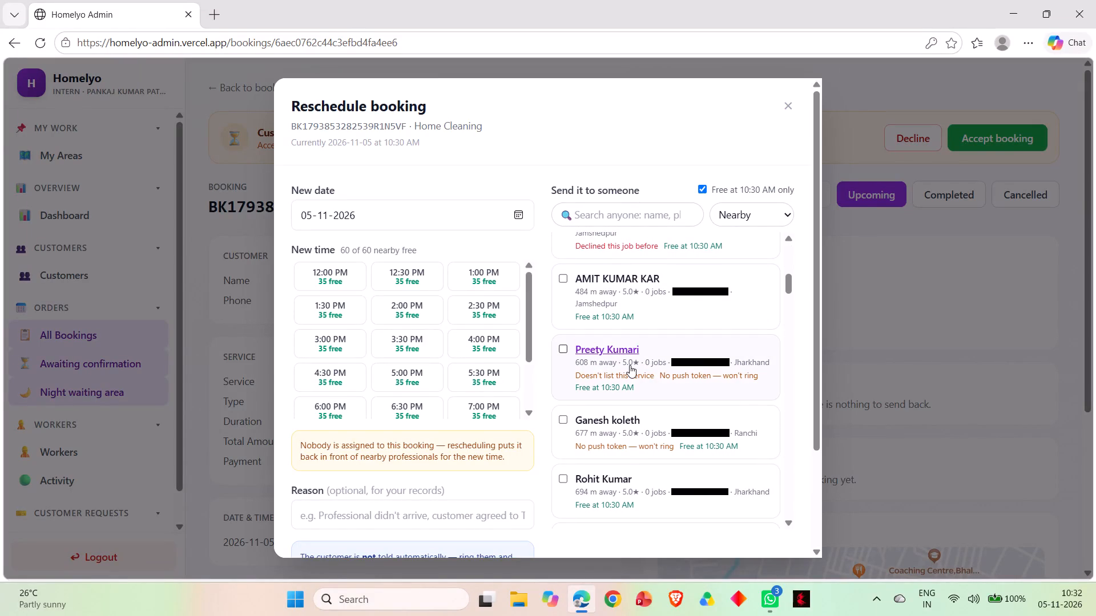
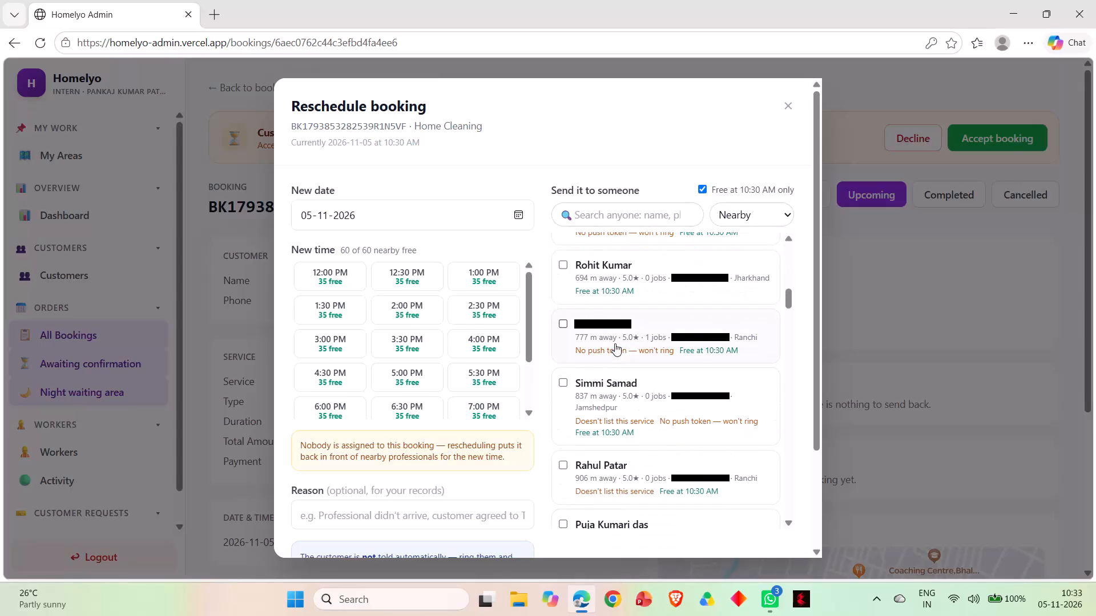
Recheck the closer workers in the nearby list free at 10:30 AM, comparing distance, service listing and push-token status for the Home Cleaning booking.
scroll(615, 343, "up", 1)
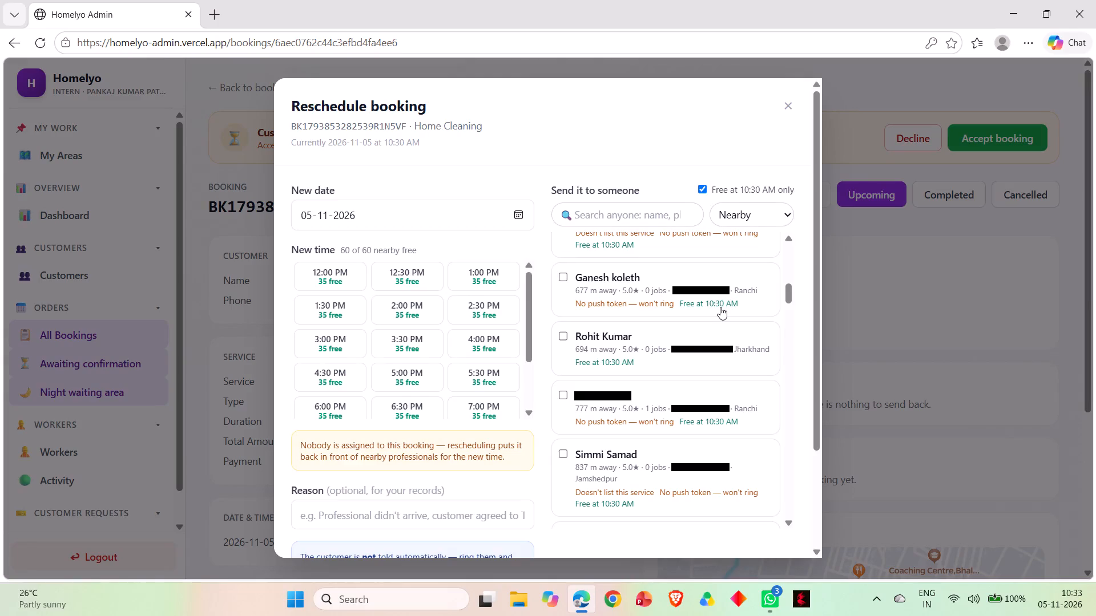
scroll(706, 303, "up", 2)
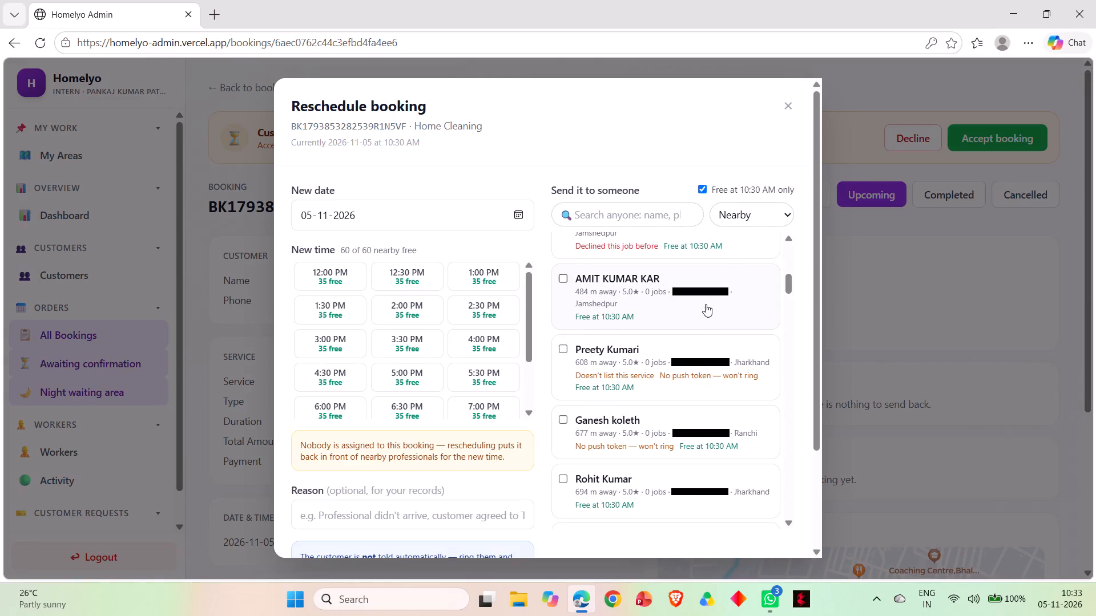
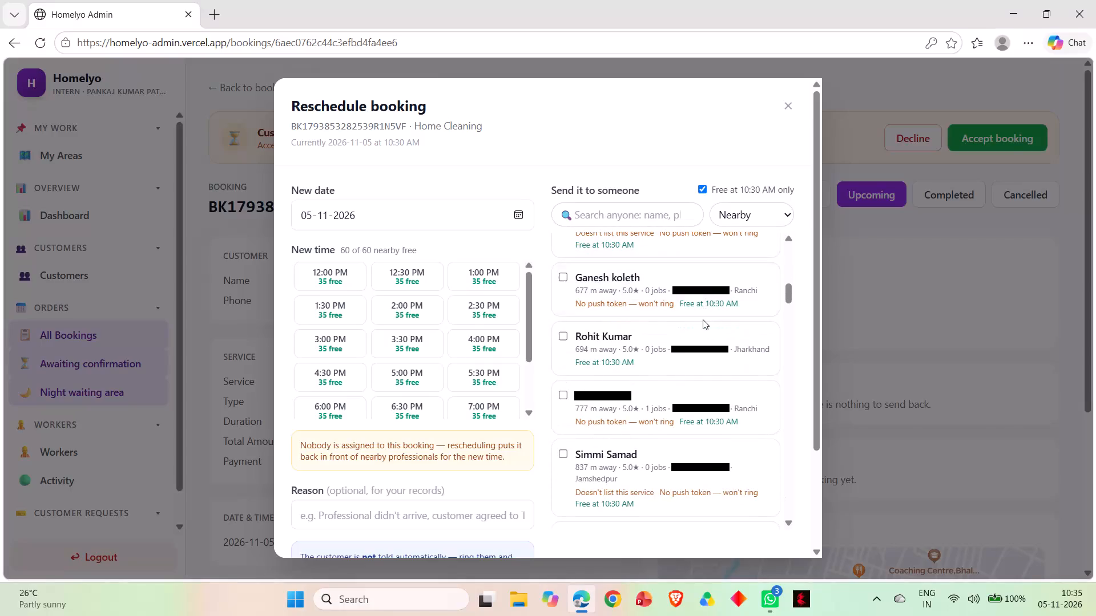
Examine workers farther down the nearby list free at 10:30 AM, checking distance, online status, push token and whether they list Home Cleaning.
scroll(702, 321, "down", 1)
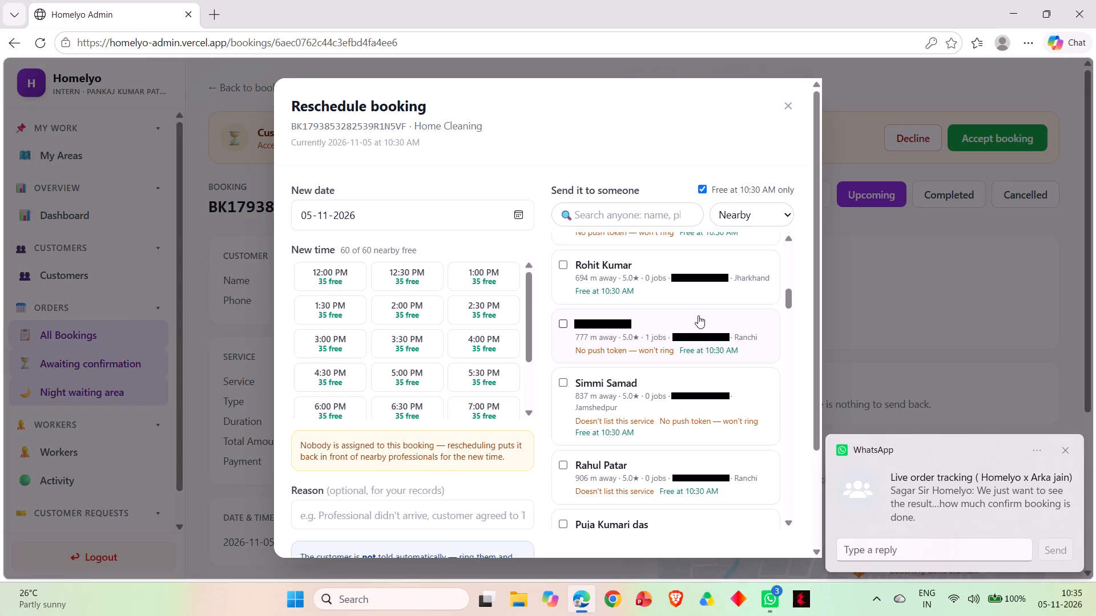
scroll(698, 315, "down", 5)
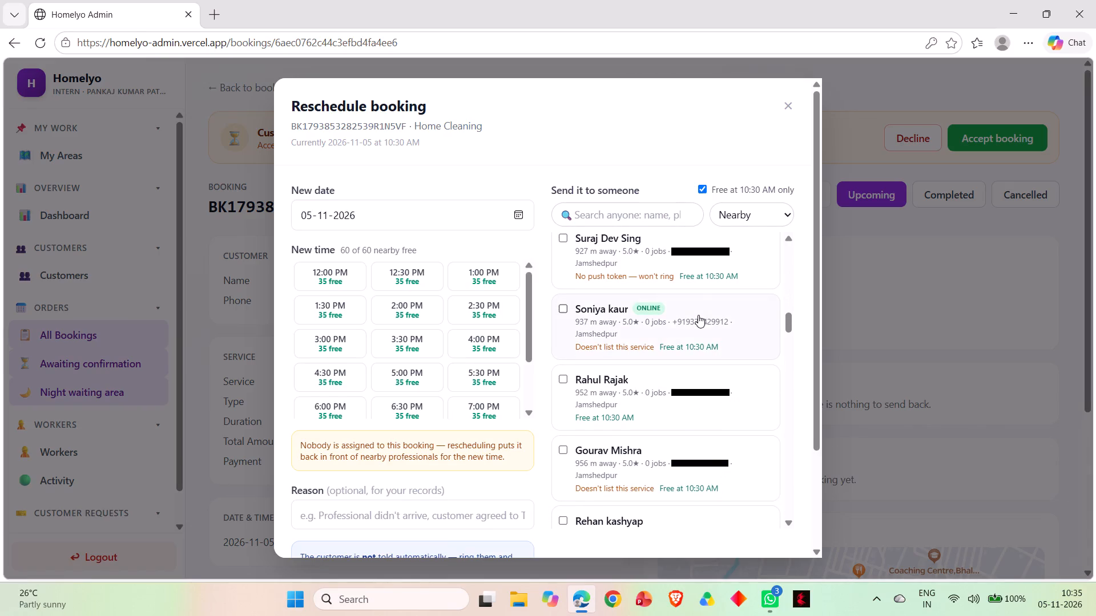
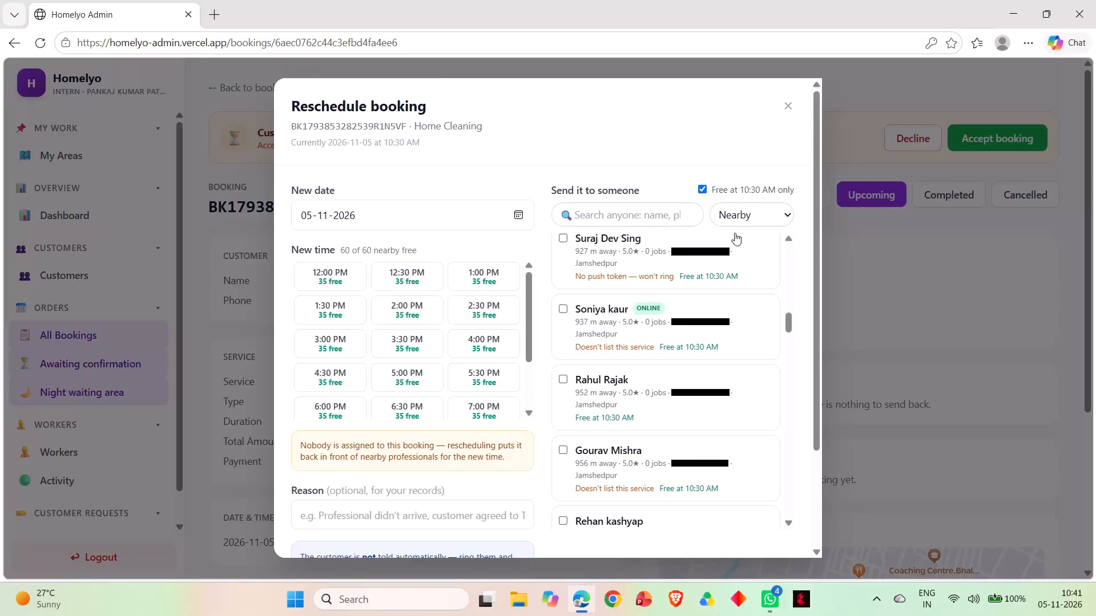
Close the 10:30 AM booking's rescheduling without changes and review the Sakchi bookings listed in My Areas.
left_click(789, 103)
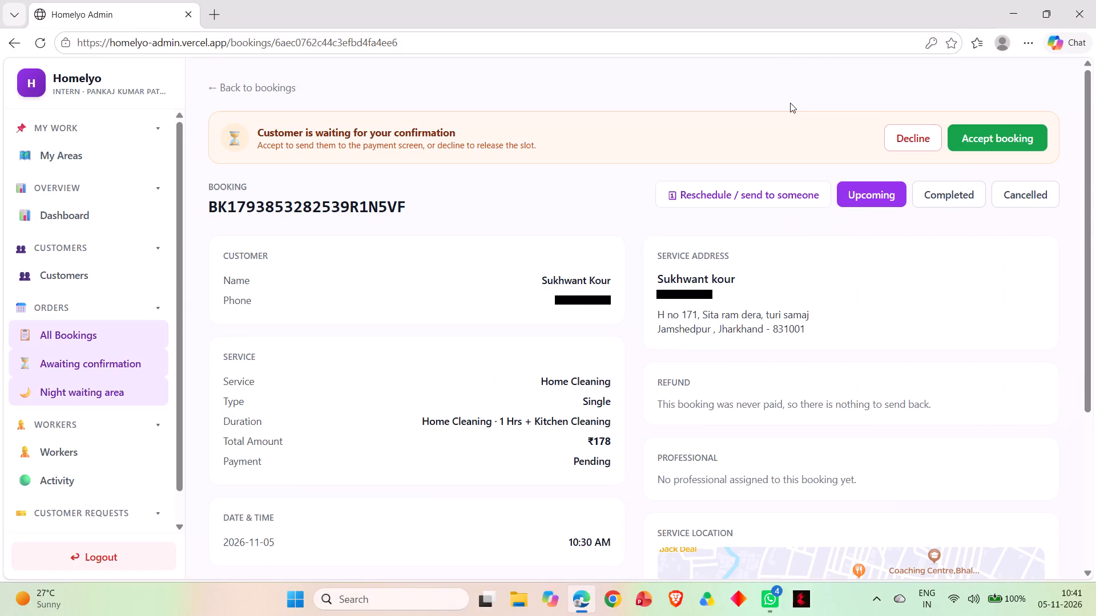
left_click(215, 86)
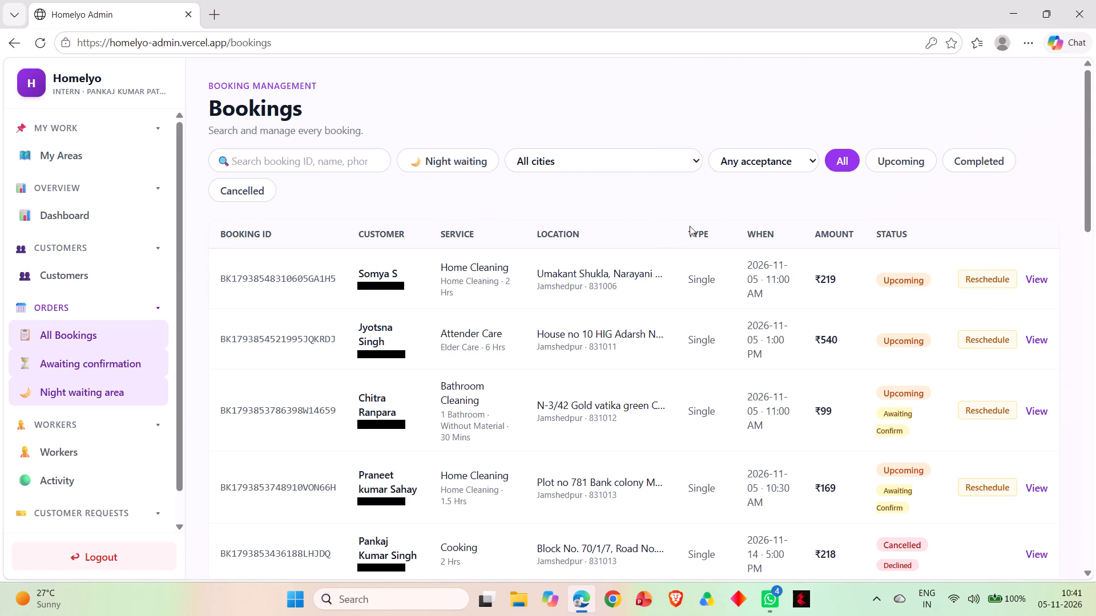
left_click(59, 161)
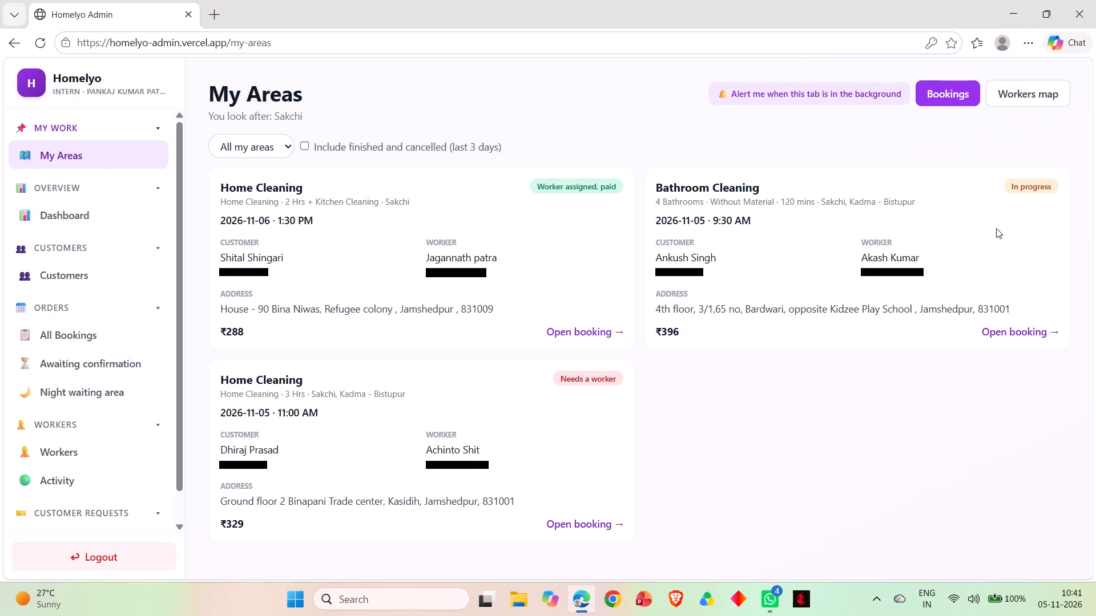
scroll(523, 415, "down", 12)
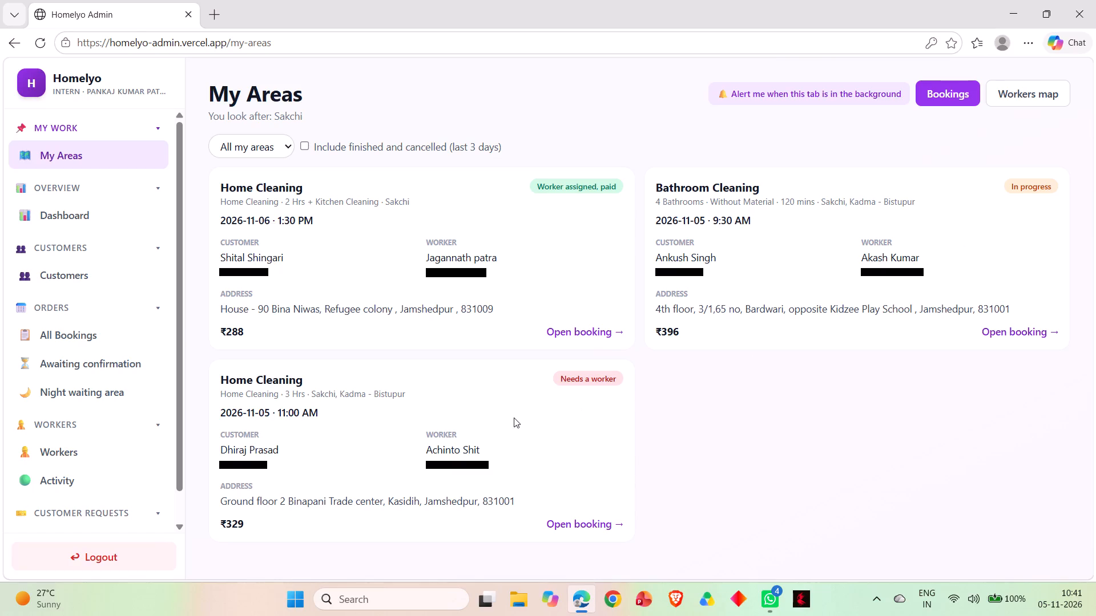
scroll(514, 418, "down", 9)
Open the 11:00 AM Home Cleaning booking in Kasidih and examine its service, payment, assigned professional and location details.
left_click(580, 530)
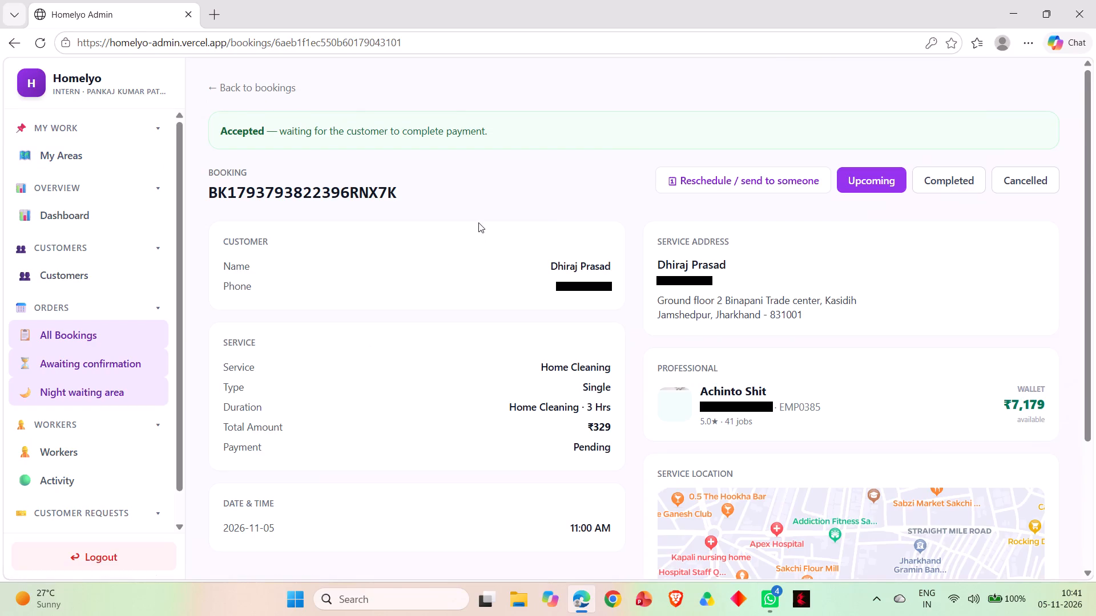
scroll(472, 277, "down", 4)
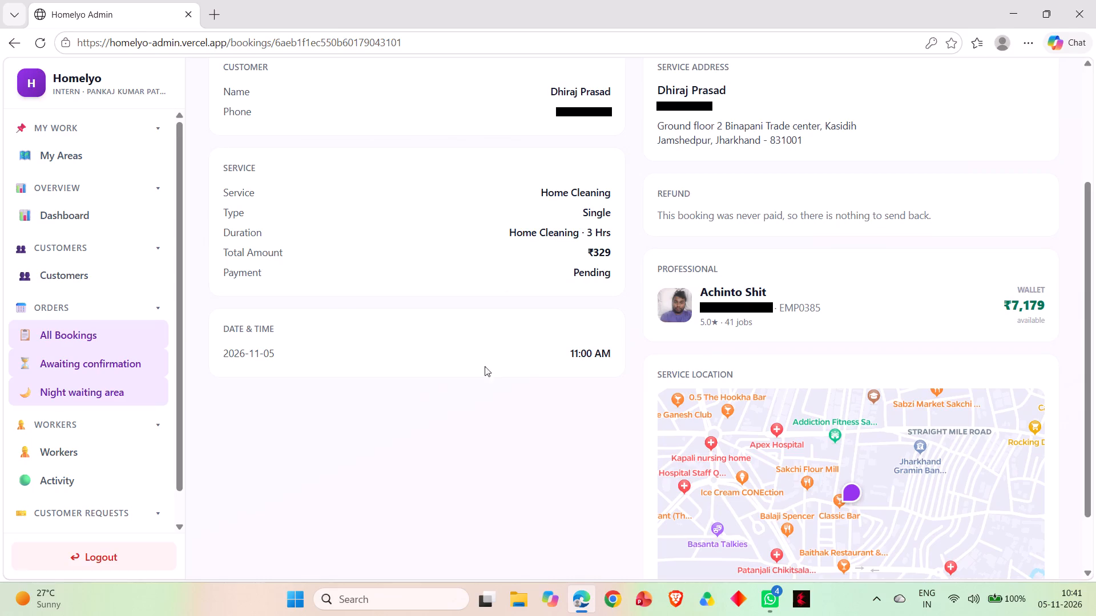
scroll(438, 322, "up", 1)
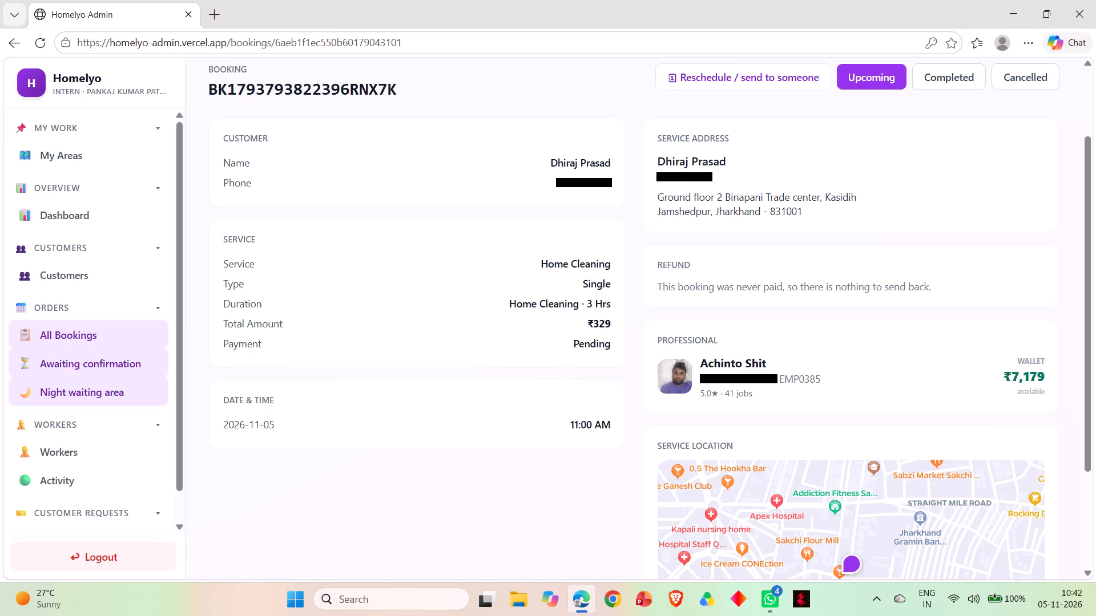
scroll(557, 181, "up", 4)
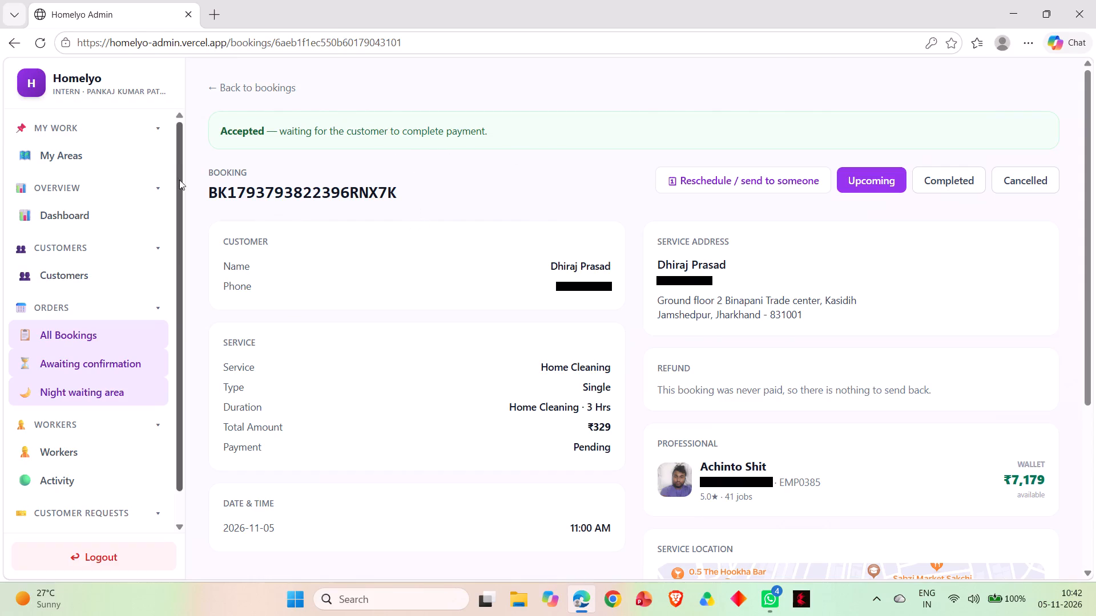
Return to the My Areas bookings, check them again and reopen the 11:00 AM Home Cleaning booking in Kasidih.
left_click(209, 86)
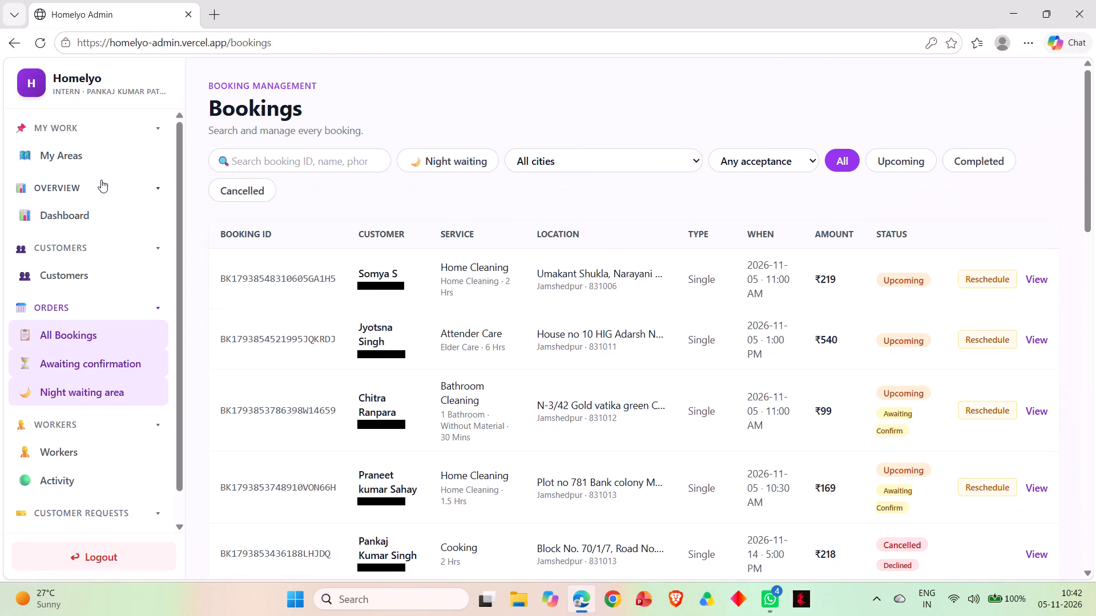
left_click(81, 163)
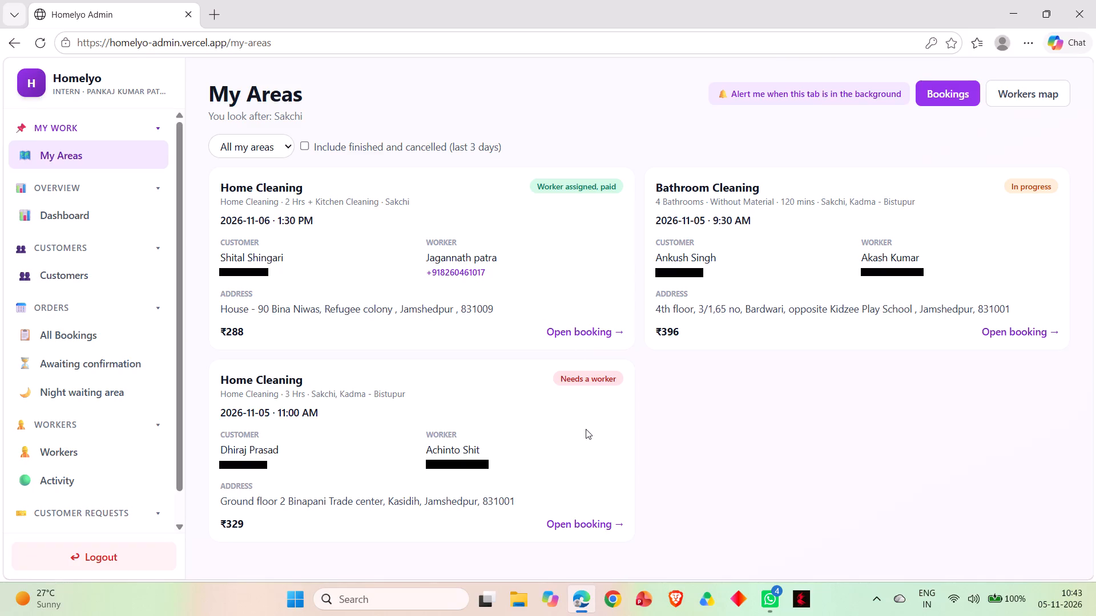
left_click(583, 524)
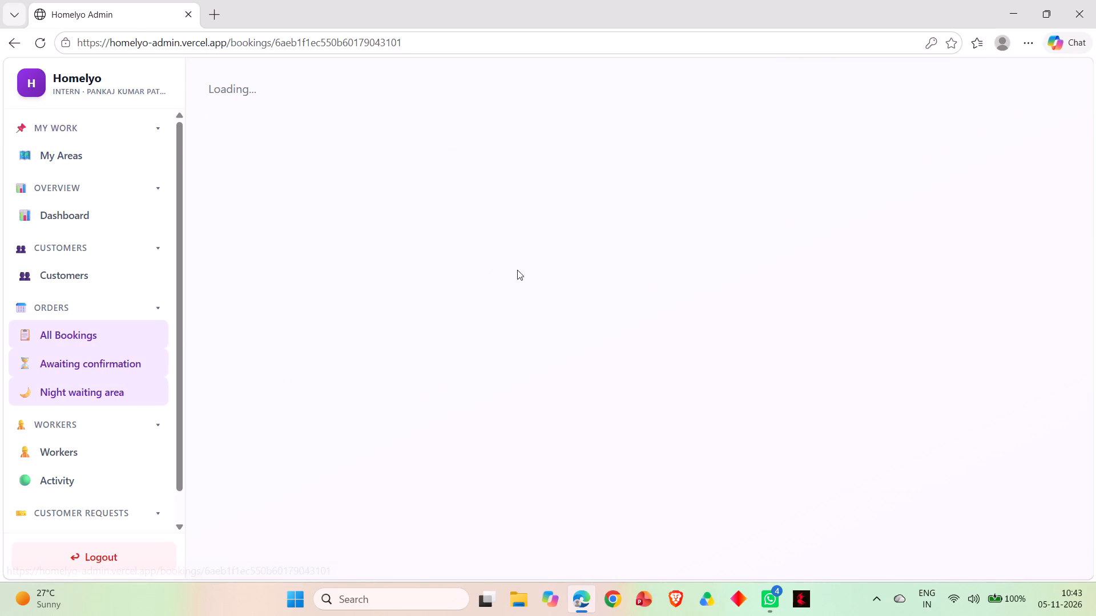
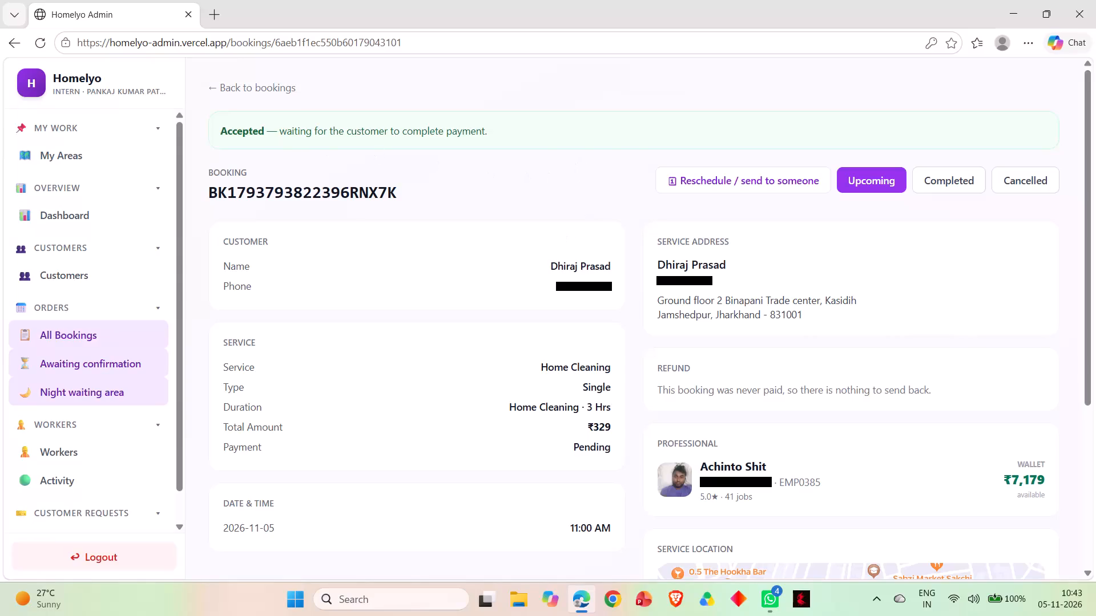
Go back to the My Areas bookings and reopen the 11:00 AM Home Cleaning booking in Kasidih to examine its service, payment and professional details.
left_click(220, 88)
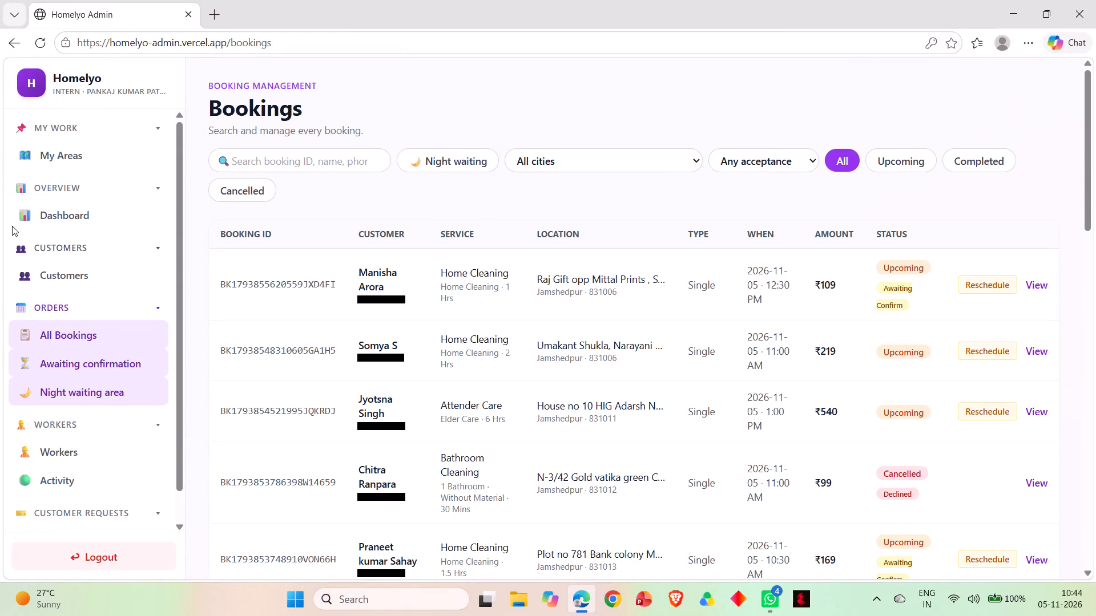
left_click(72, 159)
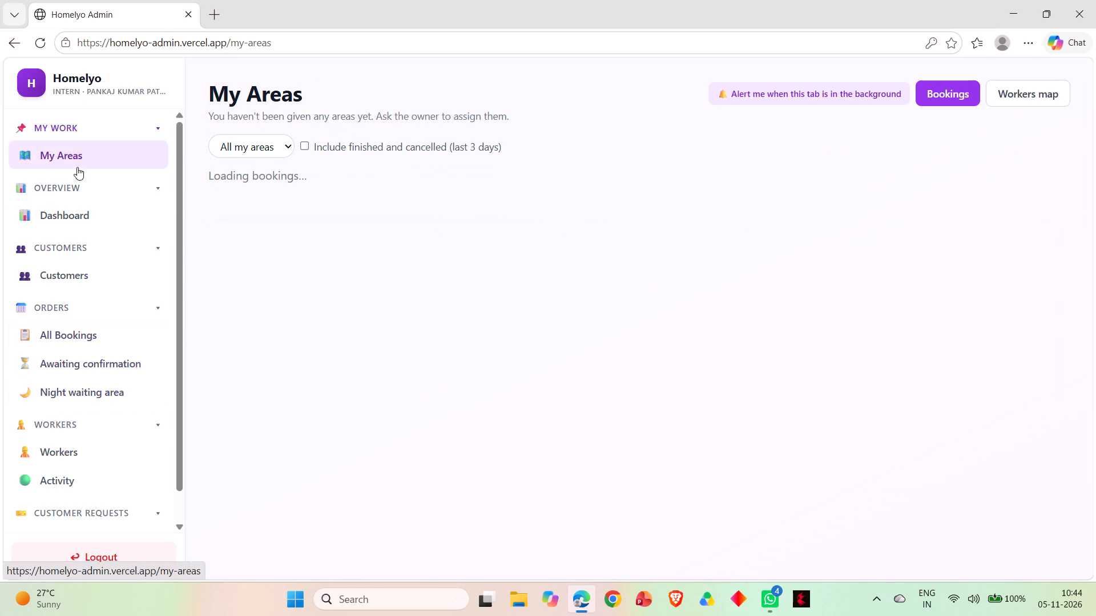
scroll(405, 394, "down", 3)
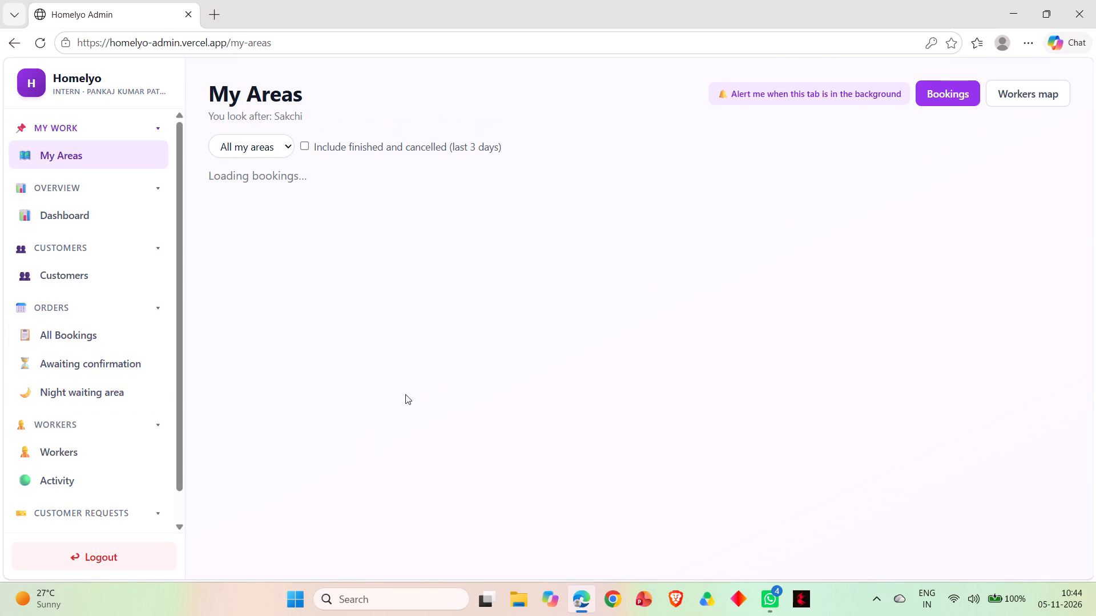
scroll(405, 392, "down", 3)
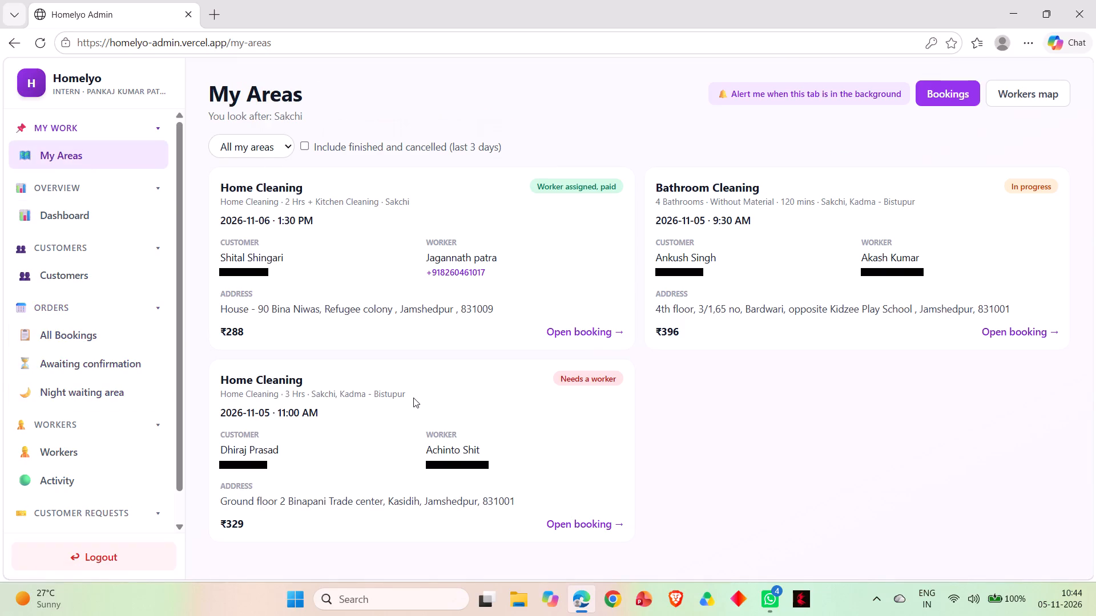
left_click(550, 525)
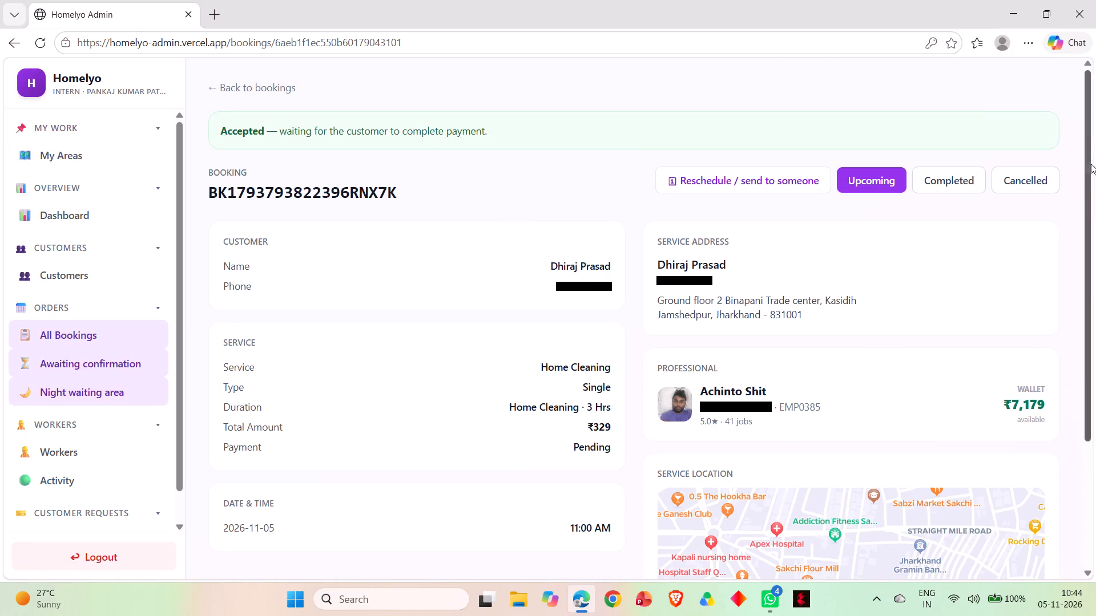
scroll(577, 375, "down", 1)
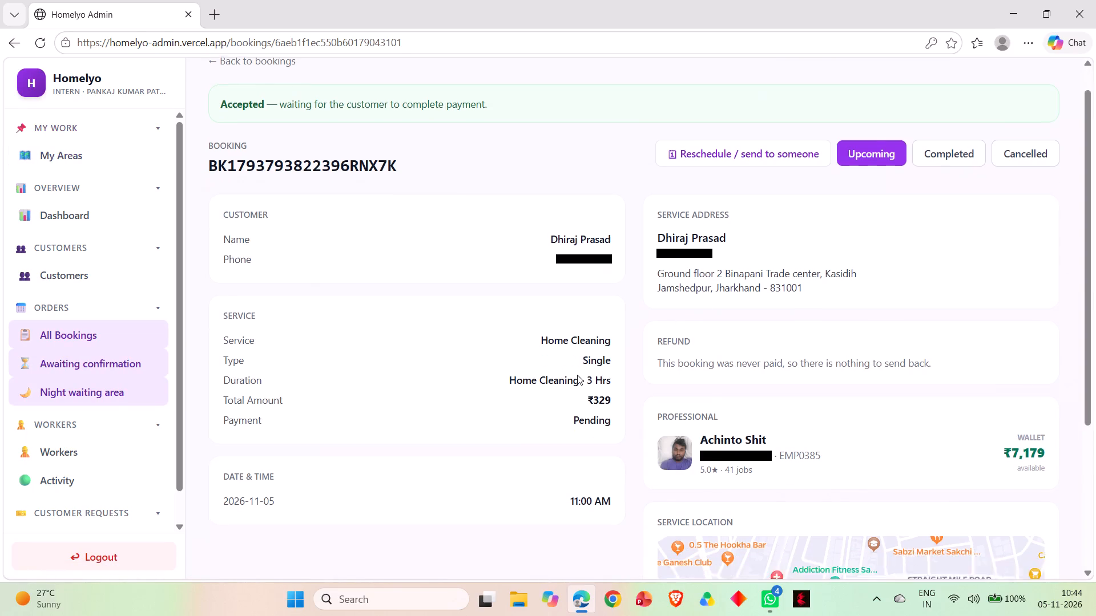
scroll(577, 375, "down", 1)
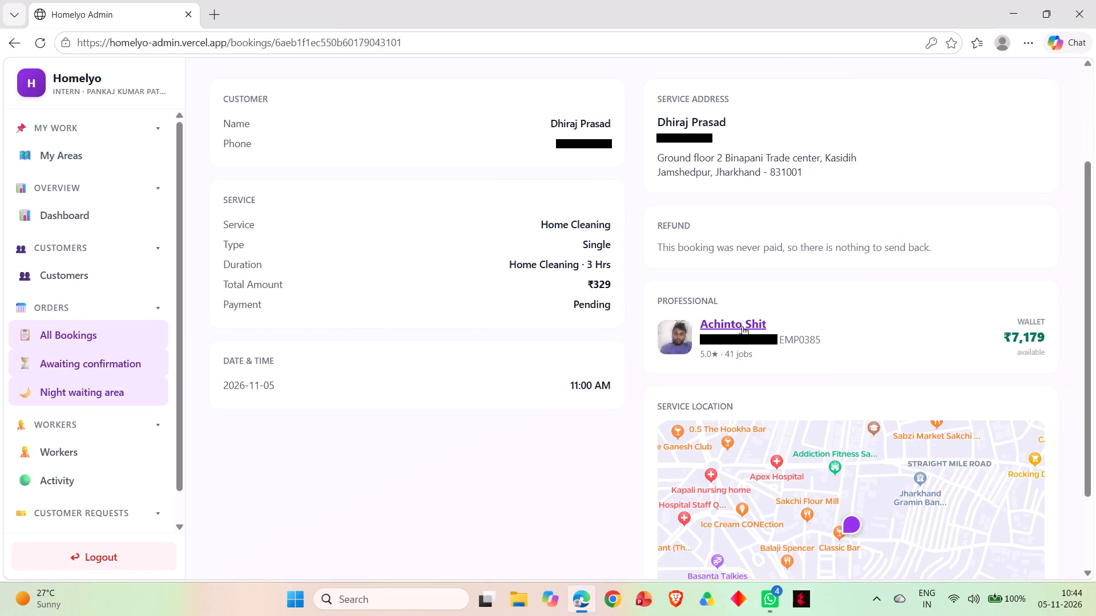
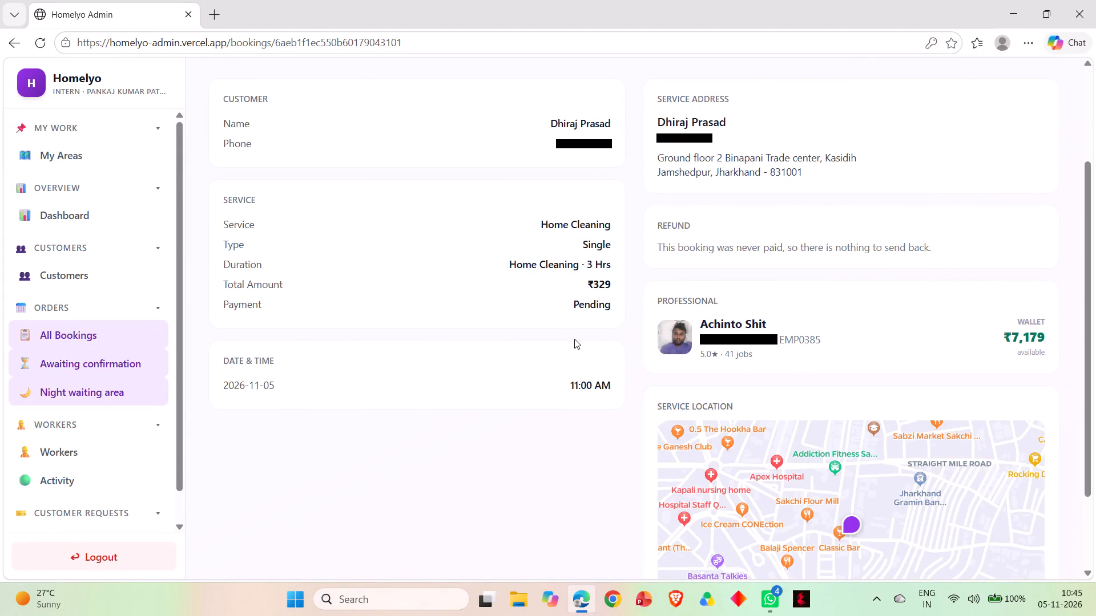
Review the 11:00 AM Home Cleaning booking's status, service, payment, professional and service location details.
scroll(487, 340, "up", 2)
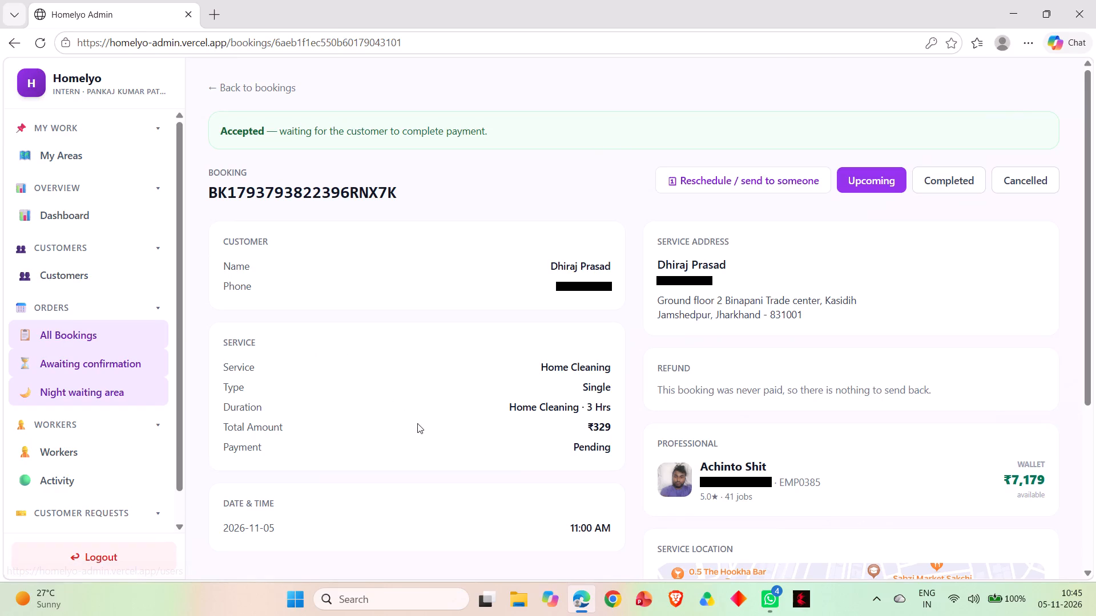
scroll(434, 423, "up", 2)
scroll(434, 423, "down", 5)
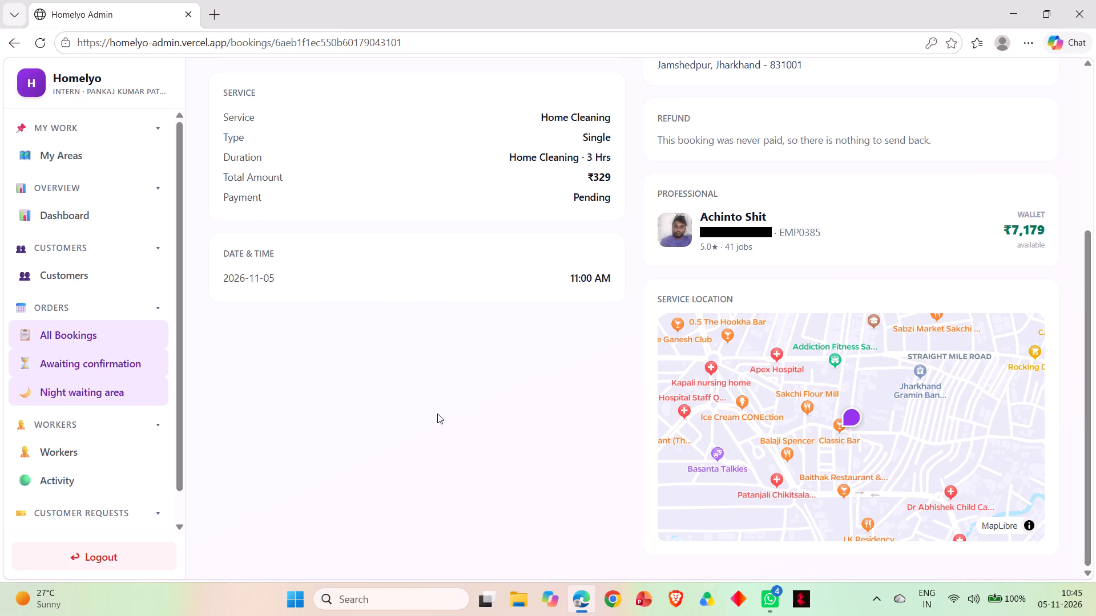
Return to My Areas and reopen the 11:00 AM Home Cleaning booking in Kasidih to recheck its payment and professional.
scroll(439, 419, "up", 4)
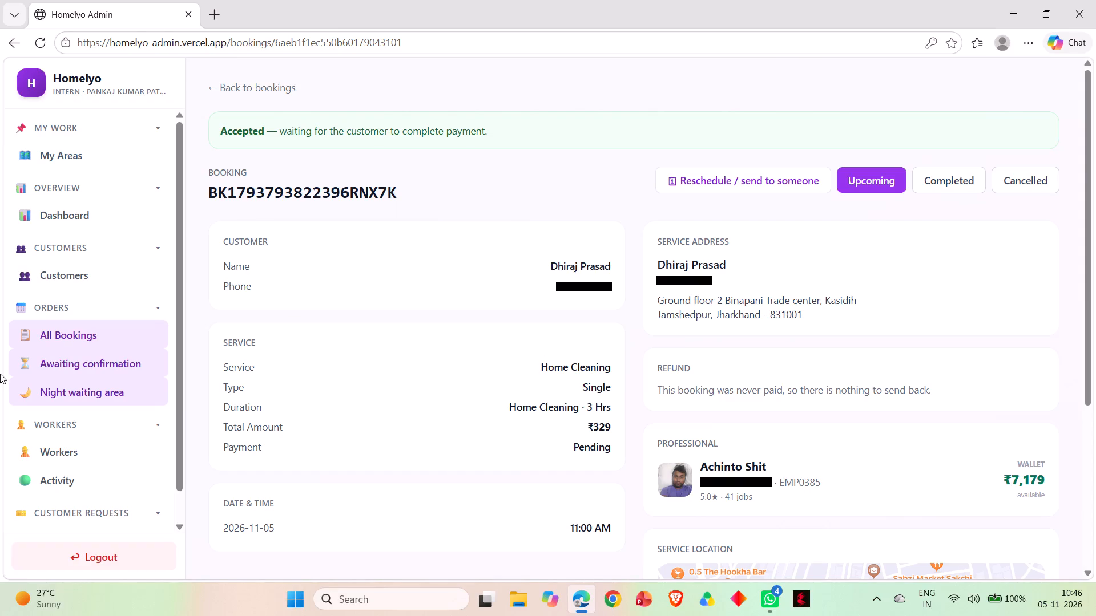
left_click(221, 87)
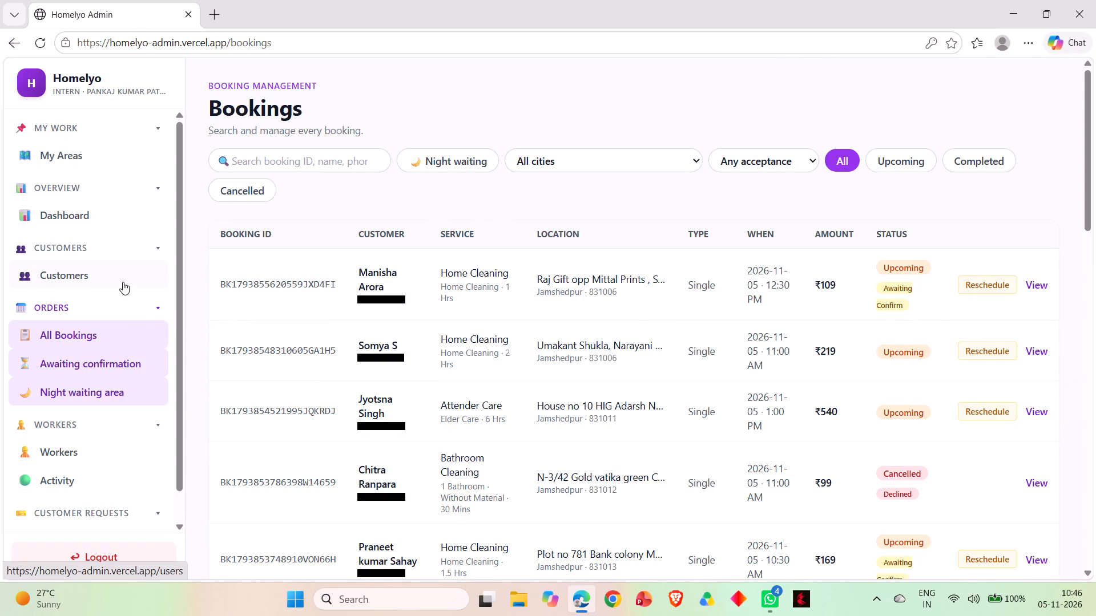
left_click(76, 160)
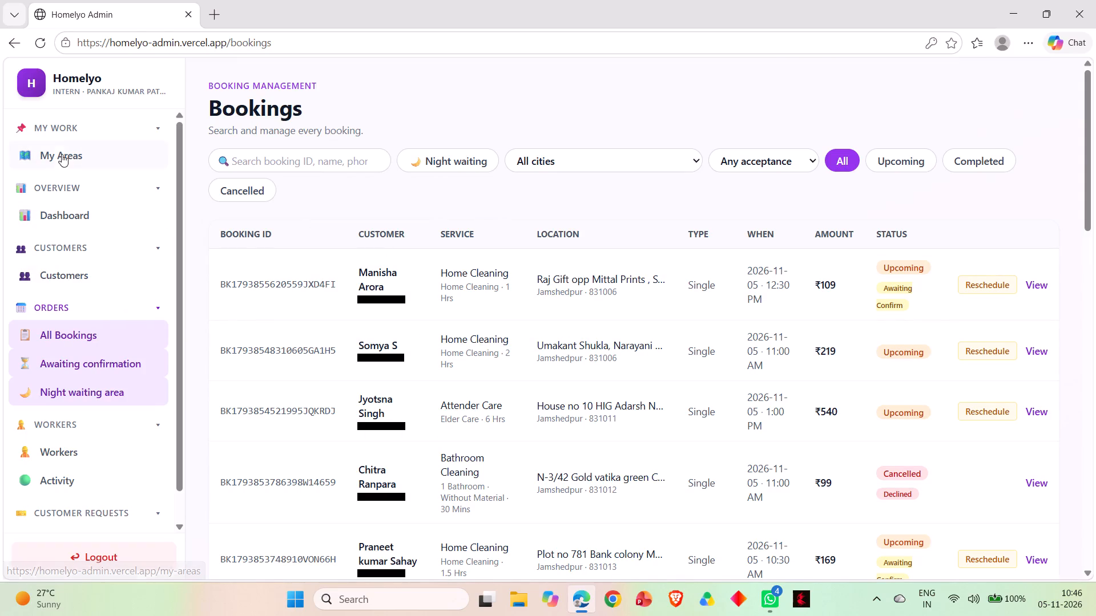
left_click(62, 154)
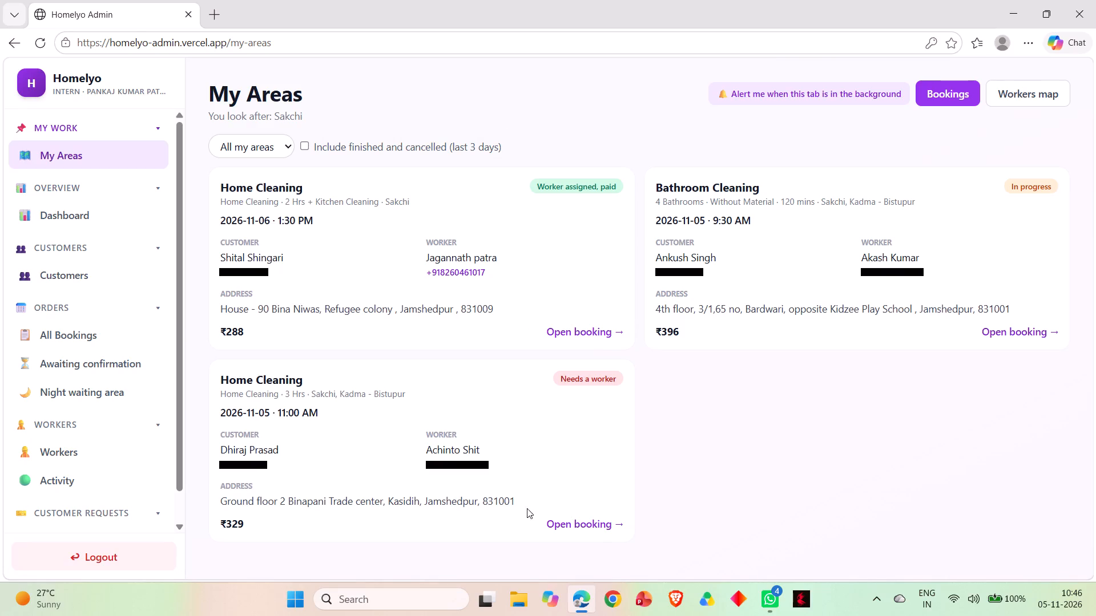
left_click(562, 523)
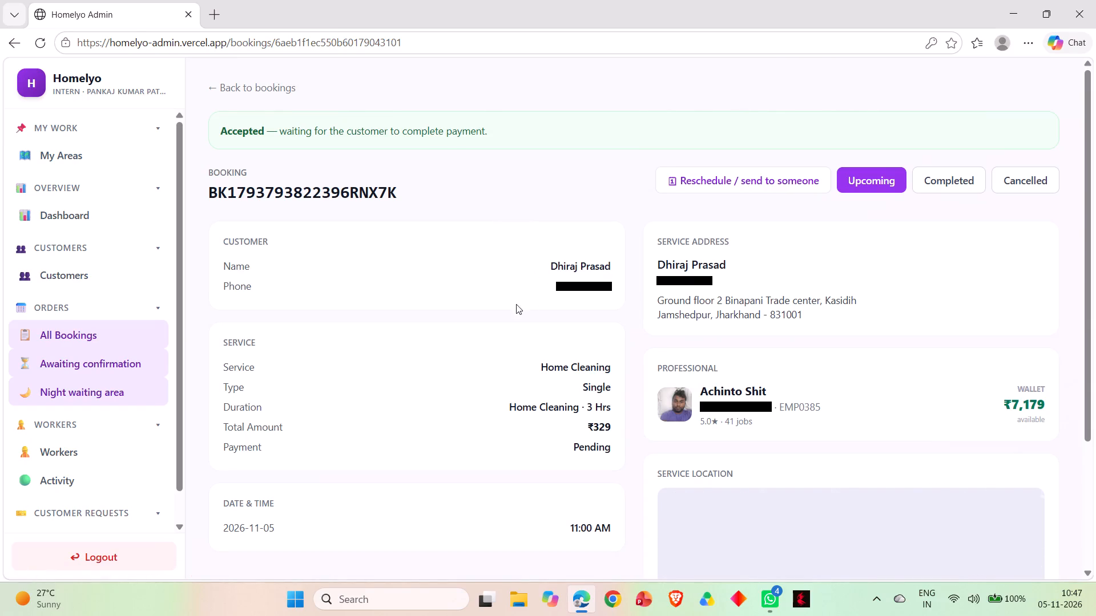
scroll(465, 290, "down", 8)
scroll(628, 270, "down", 6)
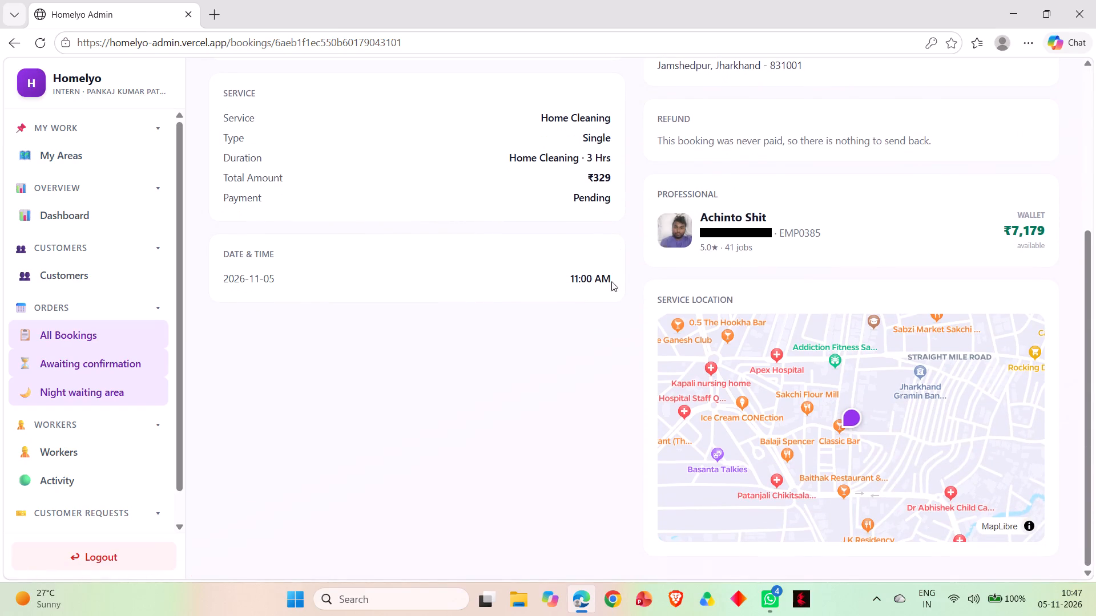
Mark the 11:00 AM Home Cleaning booking as Completed and look over its details.
scroll(450, 322, "up", 5)
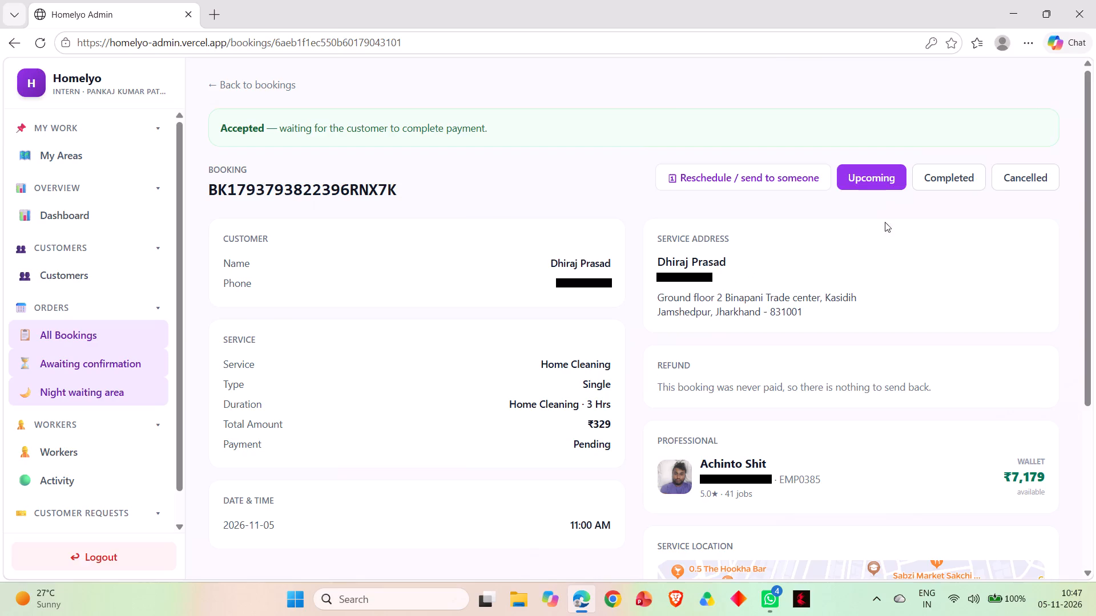
left_click(950, 187)
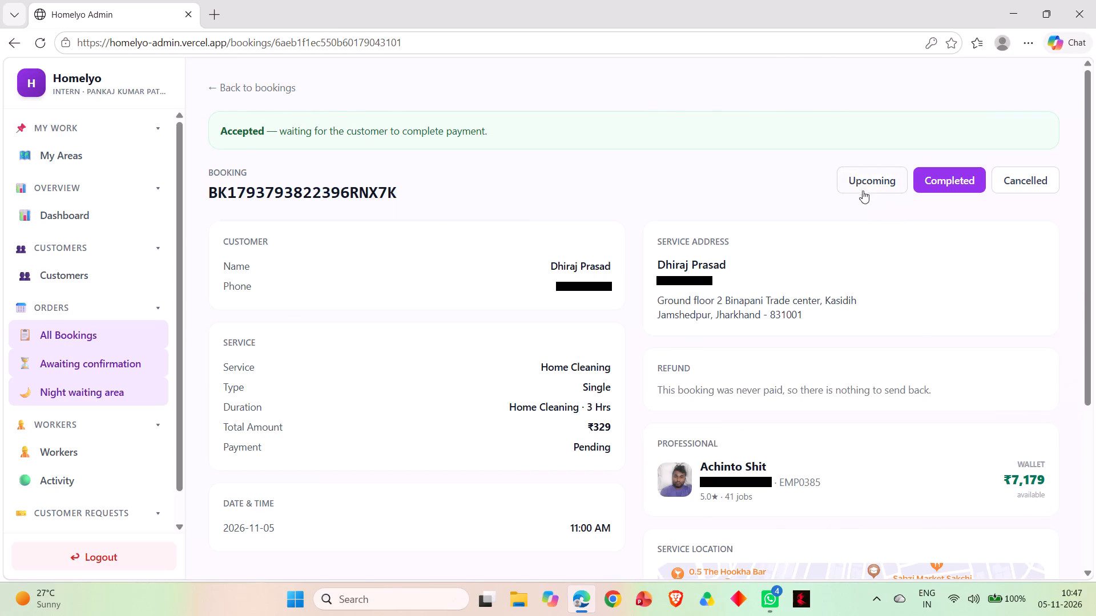
scroll(426, 372, "down", 10)
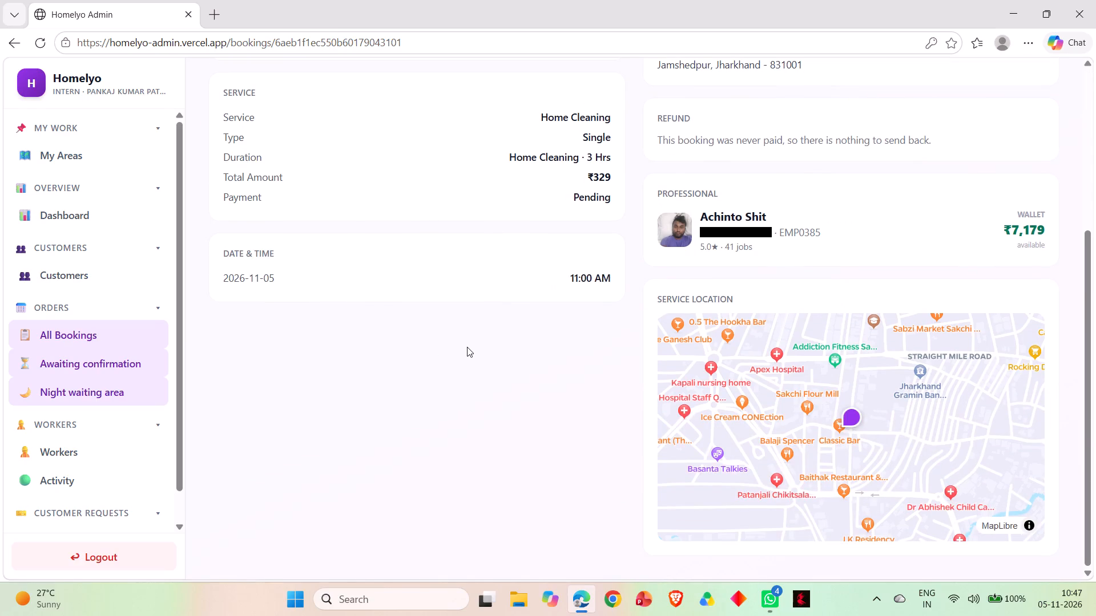
scroll(467, 347, "up", 6)
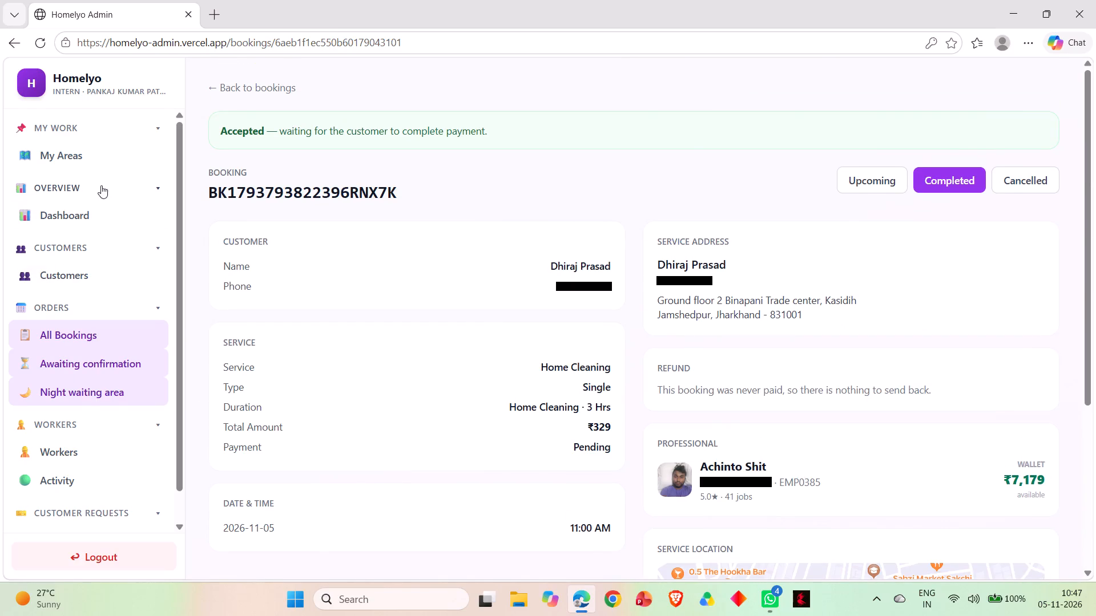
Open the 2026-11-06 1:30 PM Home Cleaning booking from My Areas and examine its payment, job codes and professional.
left_click(61, 157)
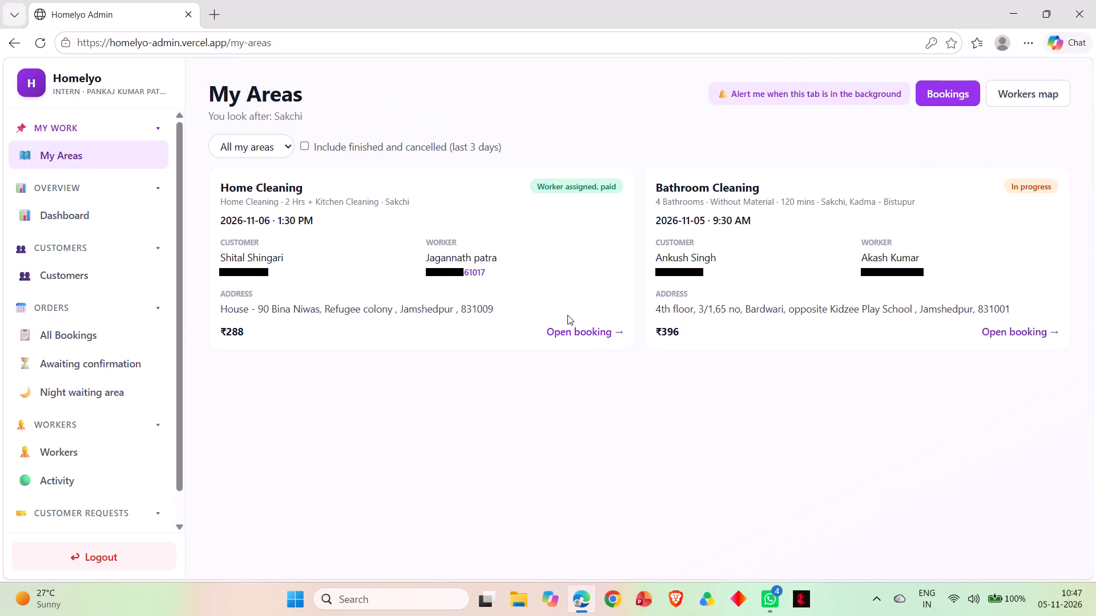
left_click(571, 335)
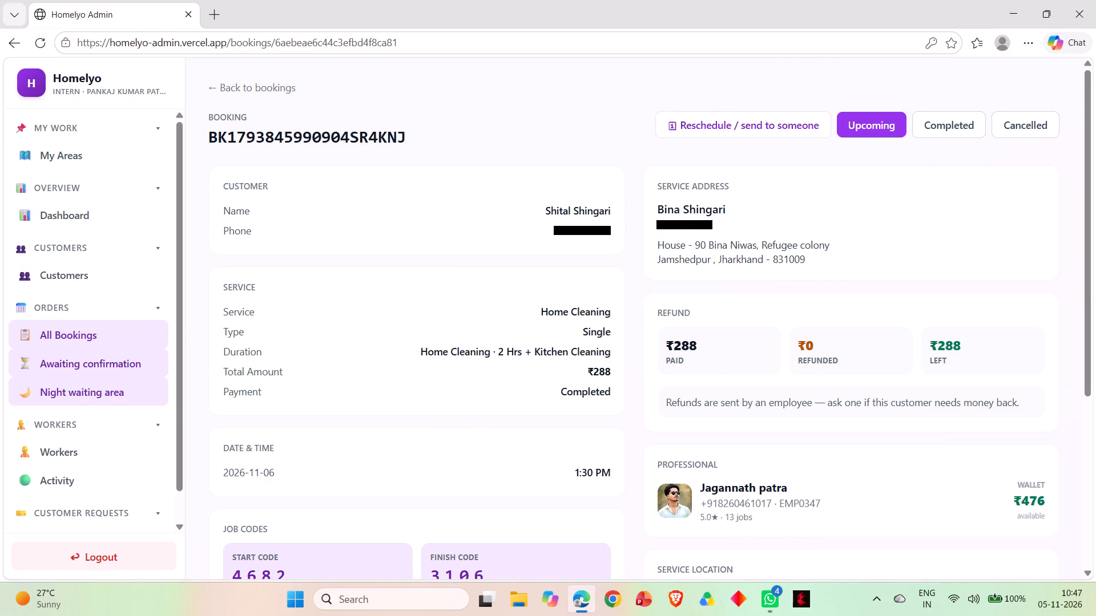
scroll(408, 313, "down", 3)
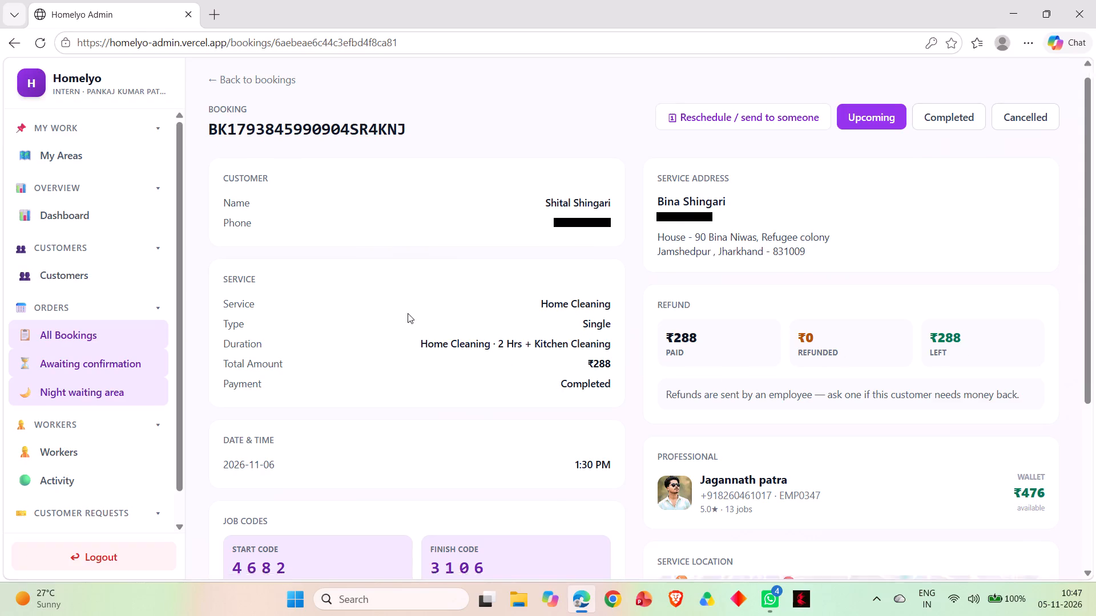
scroll(408, 313, "down", 1)
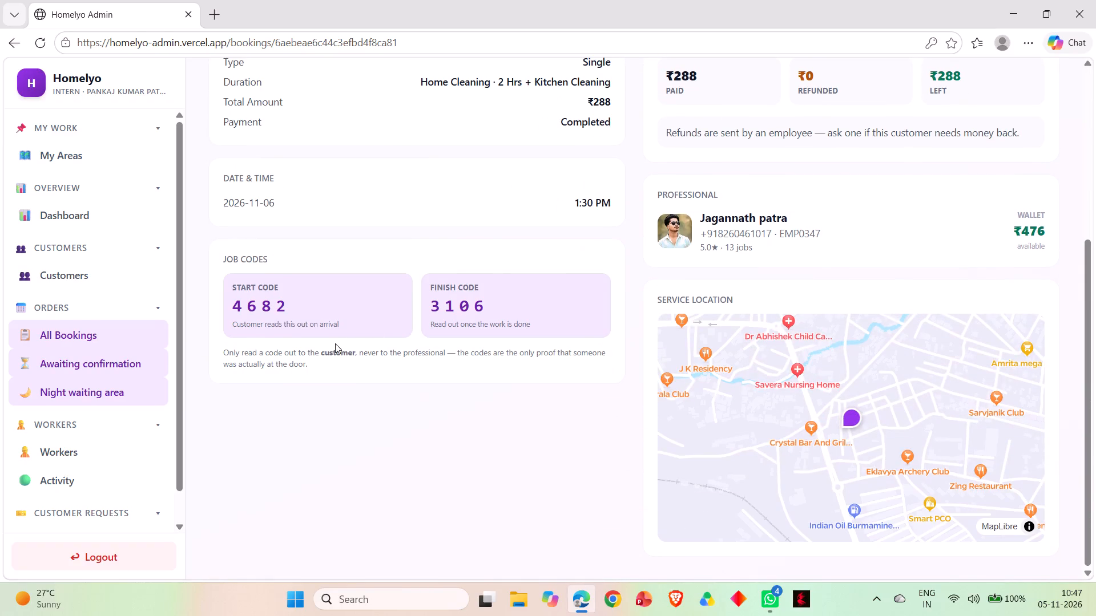
scroll(491, 289, "down", 5)
Go back to My Areas and open the 9:30 AM Bathroom Cleaning booking to examine its payment, job codes and professional.
scroll(491, 289, "up", 6)
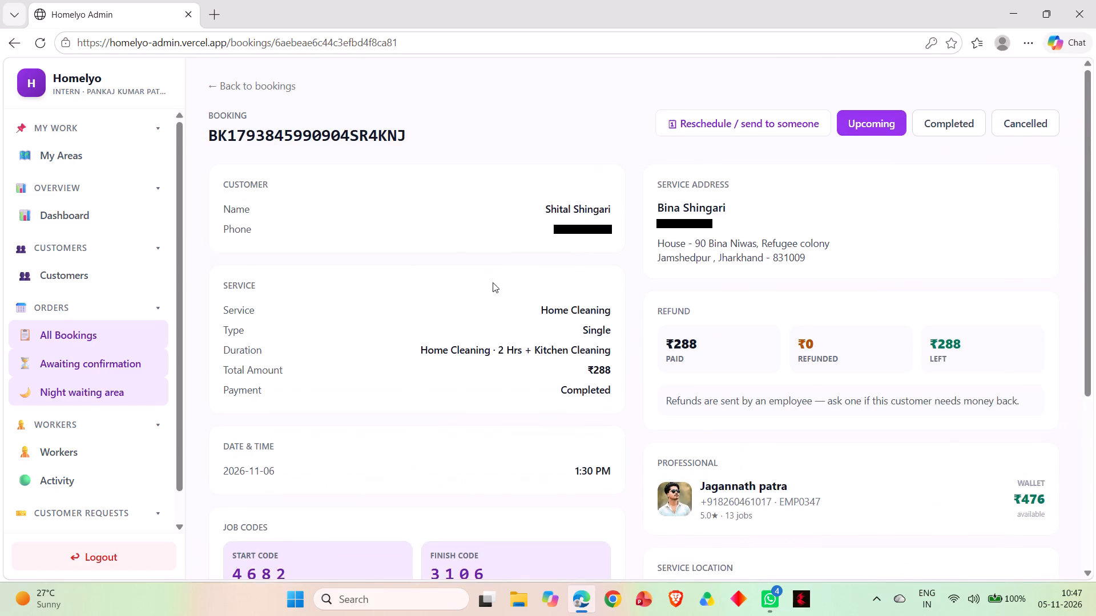
left_click(263, 91)
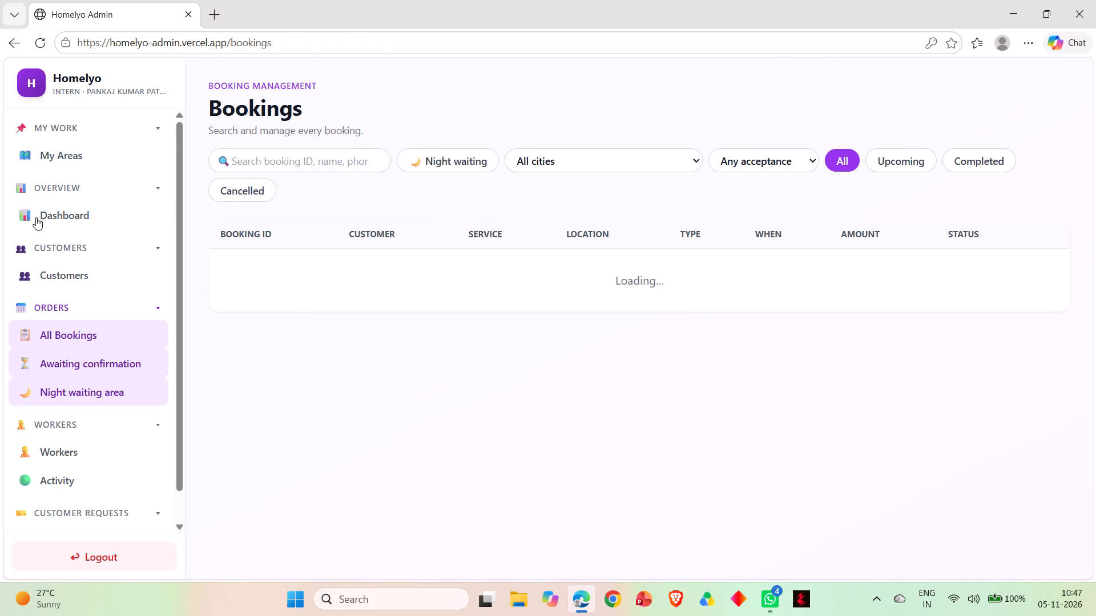
left_click(86, 163)
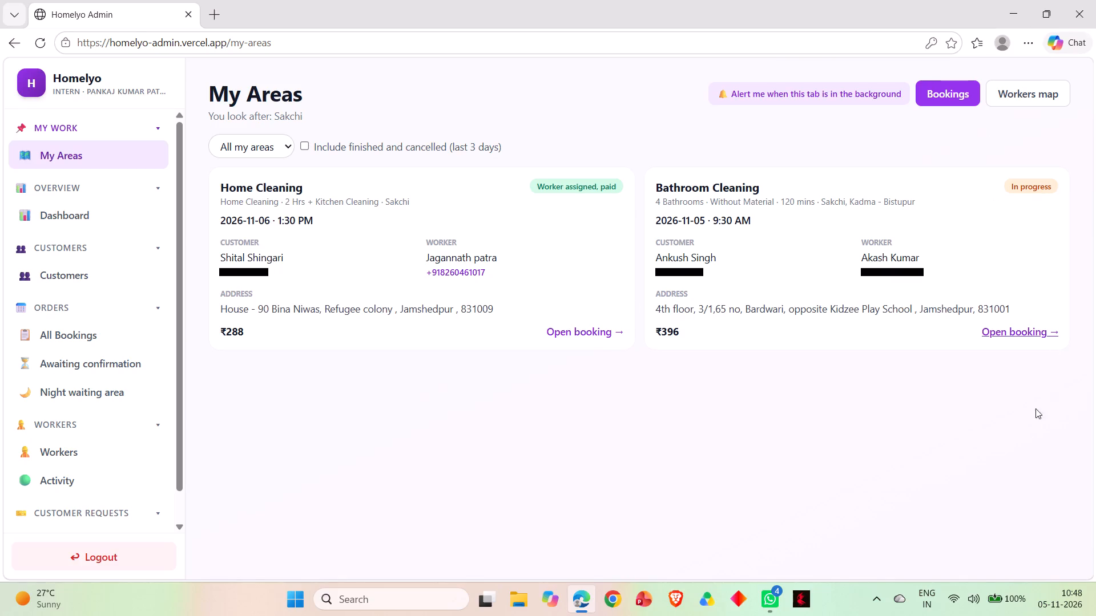
left_click(1014, 331)
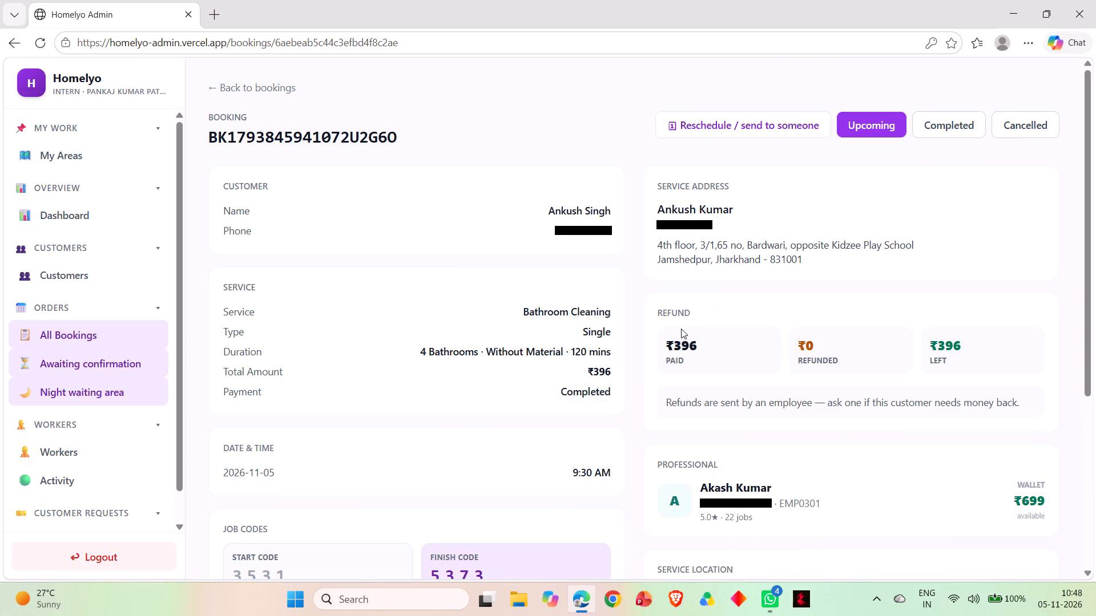
scroll(492, 325, "down", 2)
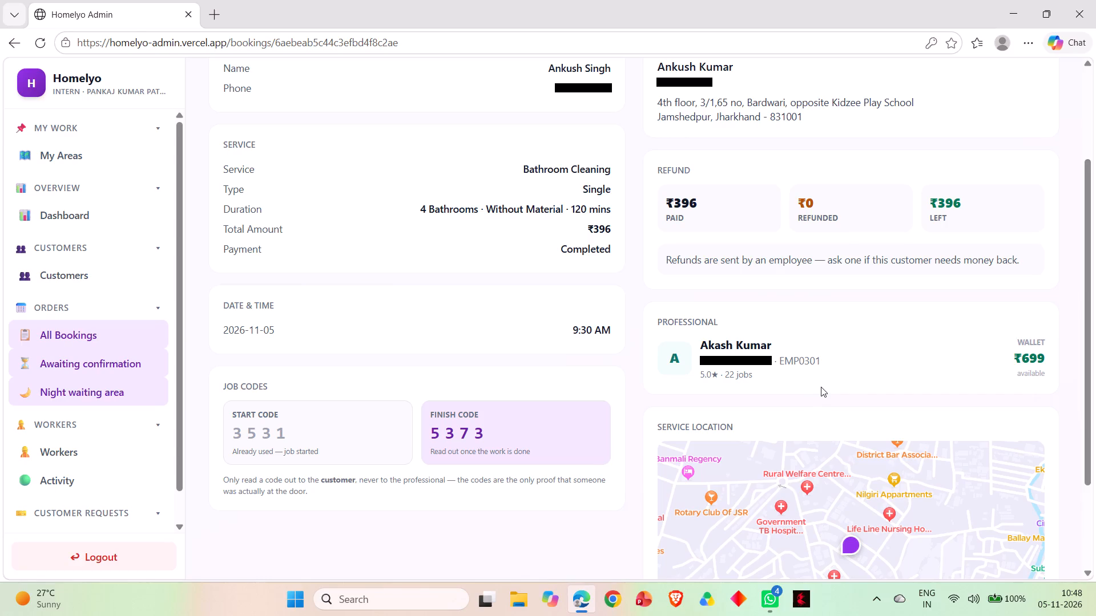
From the full bookings list, open the cancelled 11:00 AM Bathroom Cleaning booking in Mango and examine its payment, refund and professional details.
scroll(489, 431, "up", 7)
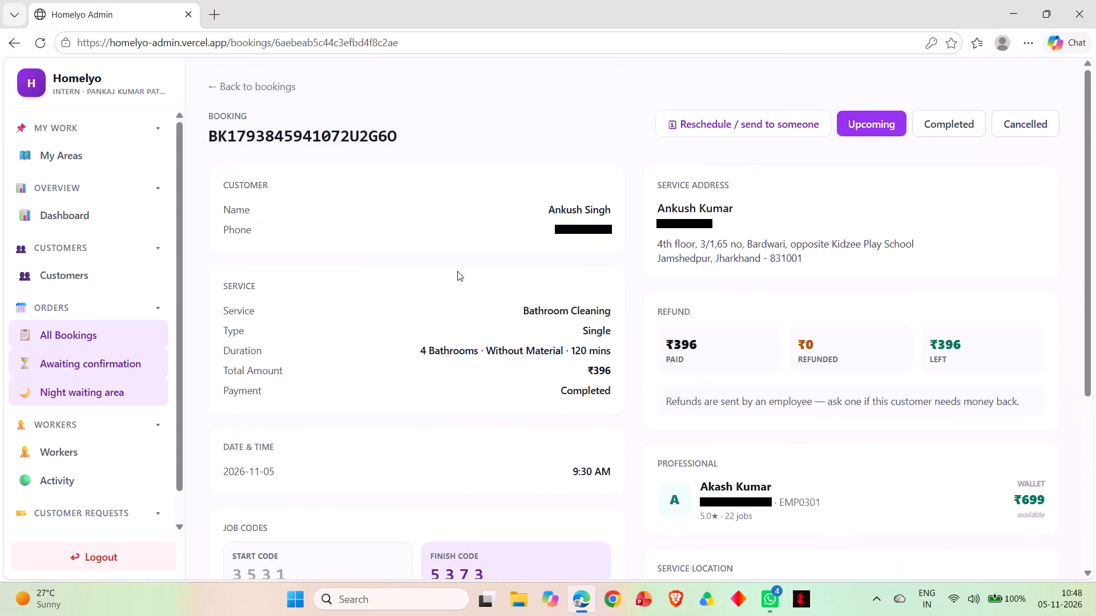
left_click(225, 83)
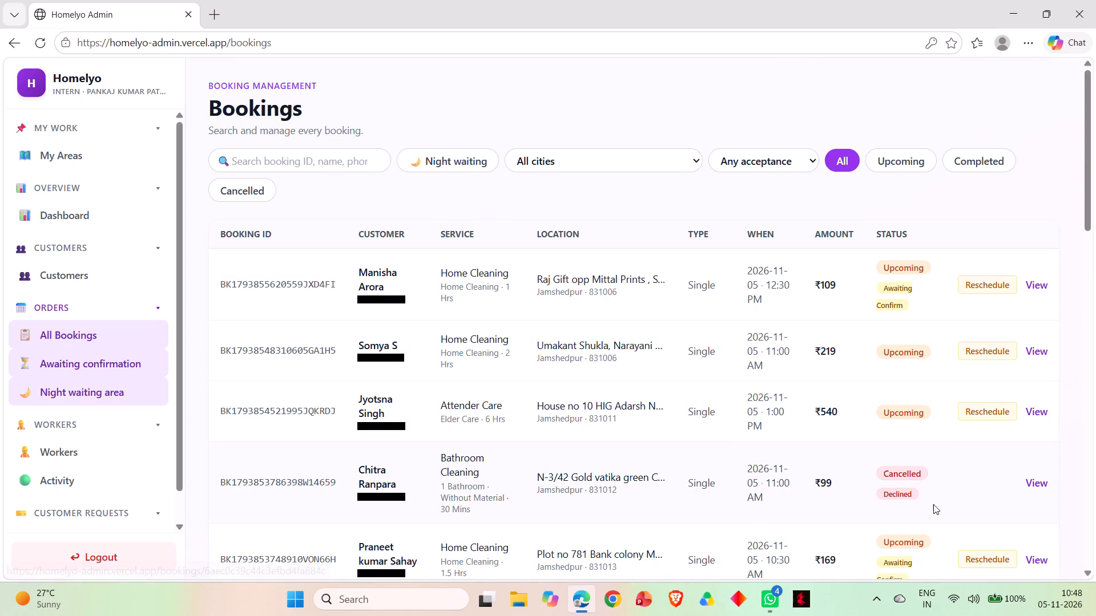
left_click(1035, 483)
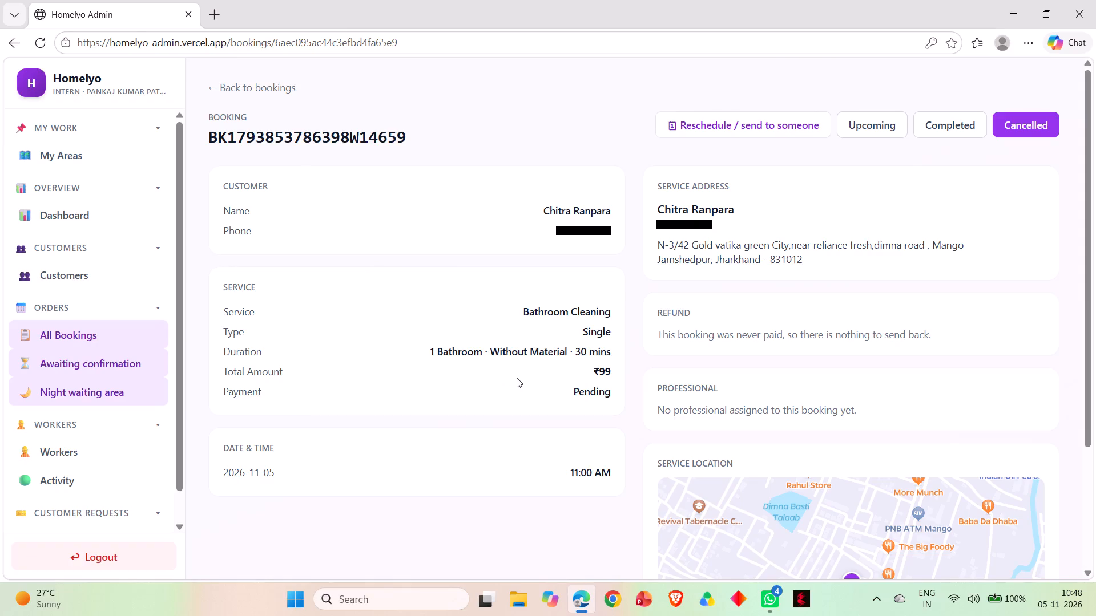
scroll(522, 387, "down", 2)
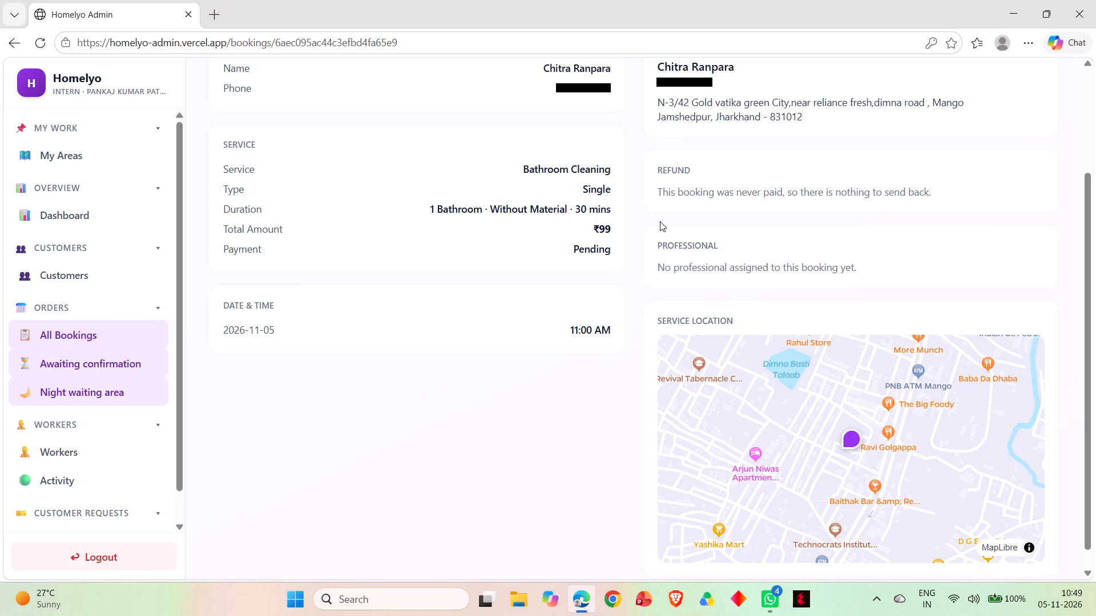
scroll(765, 241, "up", 3)
scroll(765, 239, "down", 5)
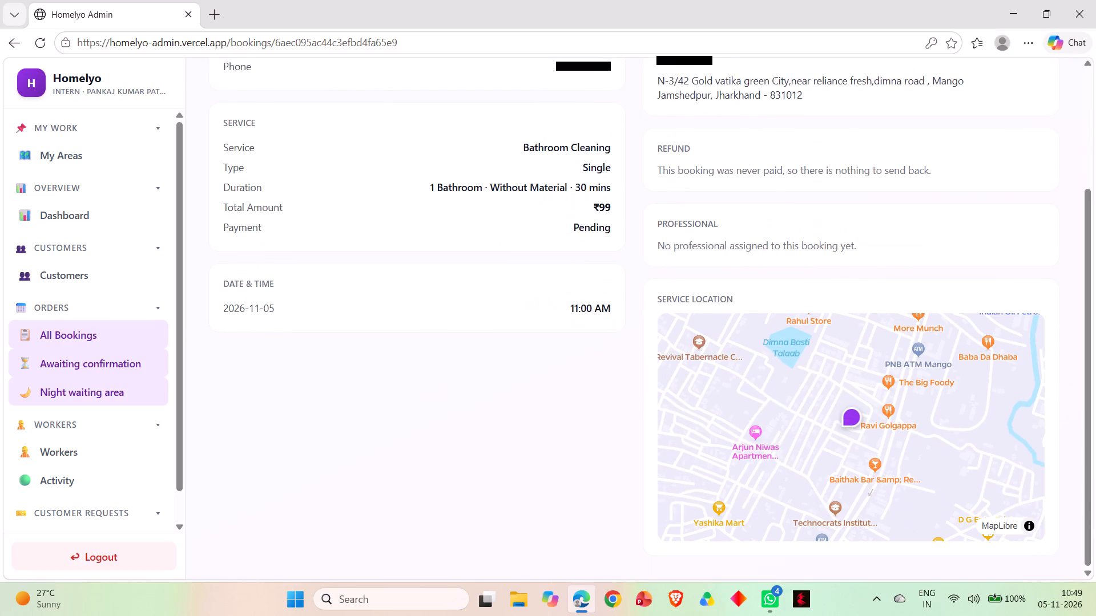
scroll(764, 241, "down", 12)
Open the reschedule form for the cancelled 11:00 AM Bathroom Cleaning booking.
scroll(758, 248, "up", 11)
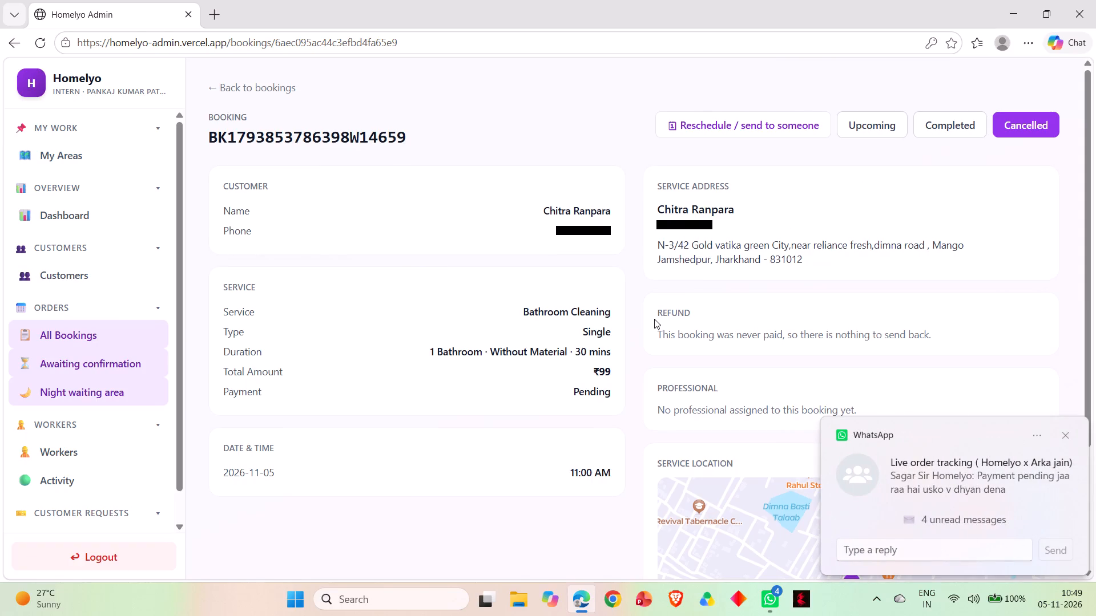
left_click(770, 128)
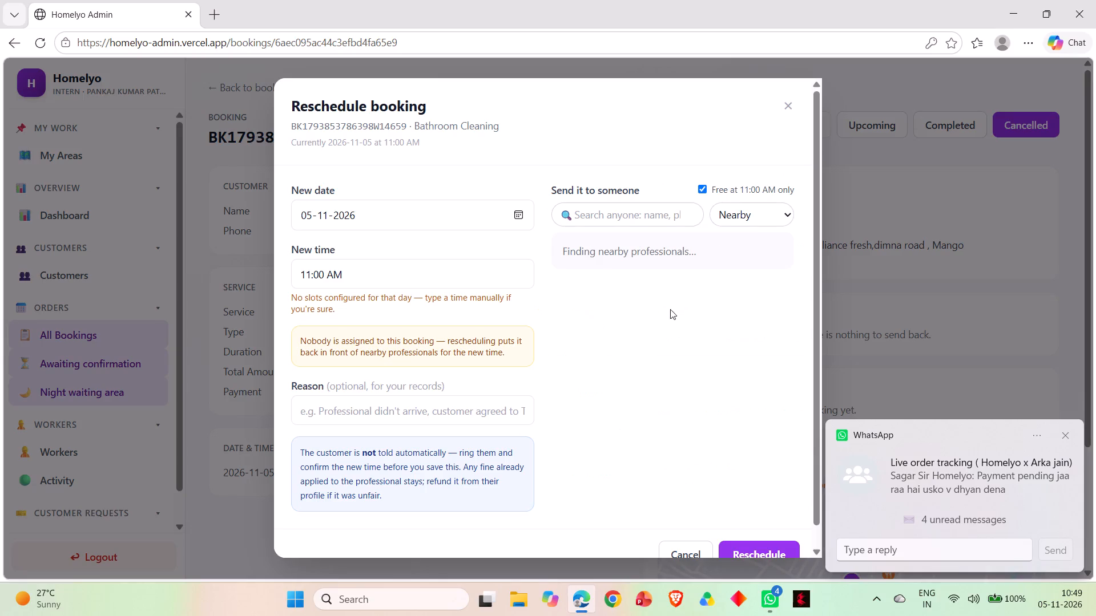
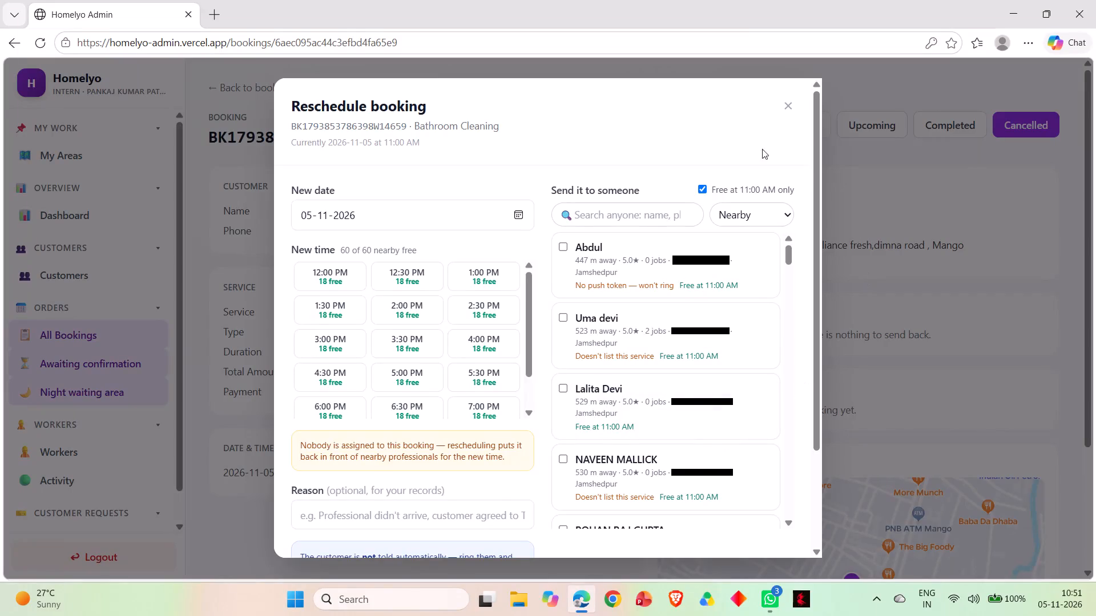
Close the reschedule form without changing the booking and examine the cancelled Bathroom Cleaning booking's service, payment, professional and location details.
left_click(791, 108)
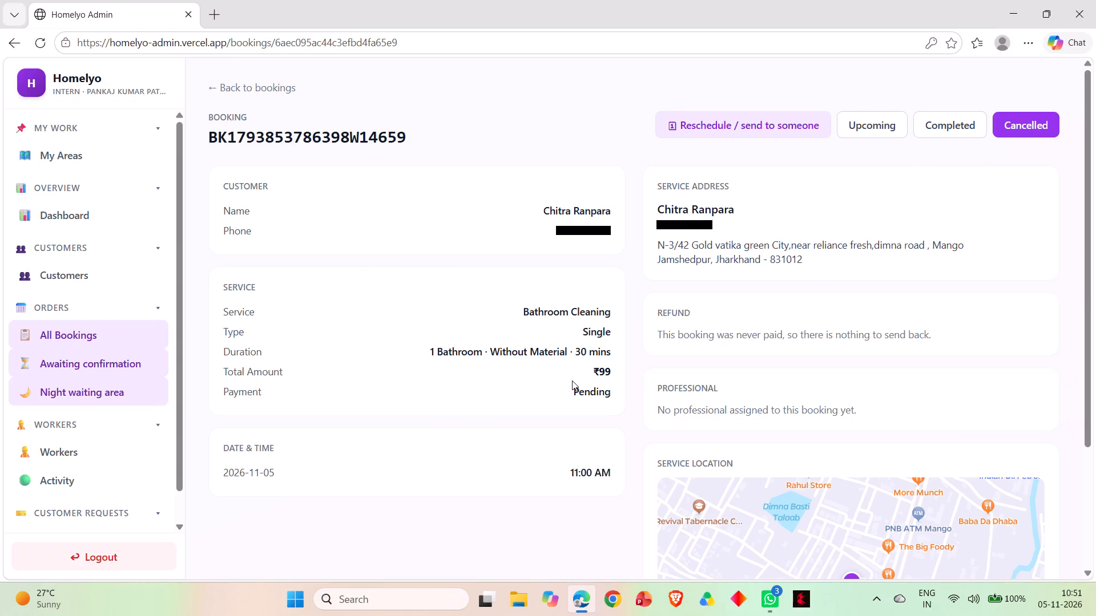
scroll(569, 410, "down", 3)
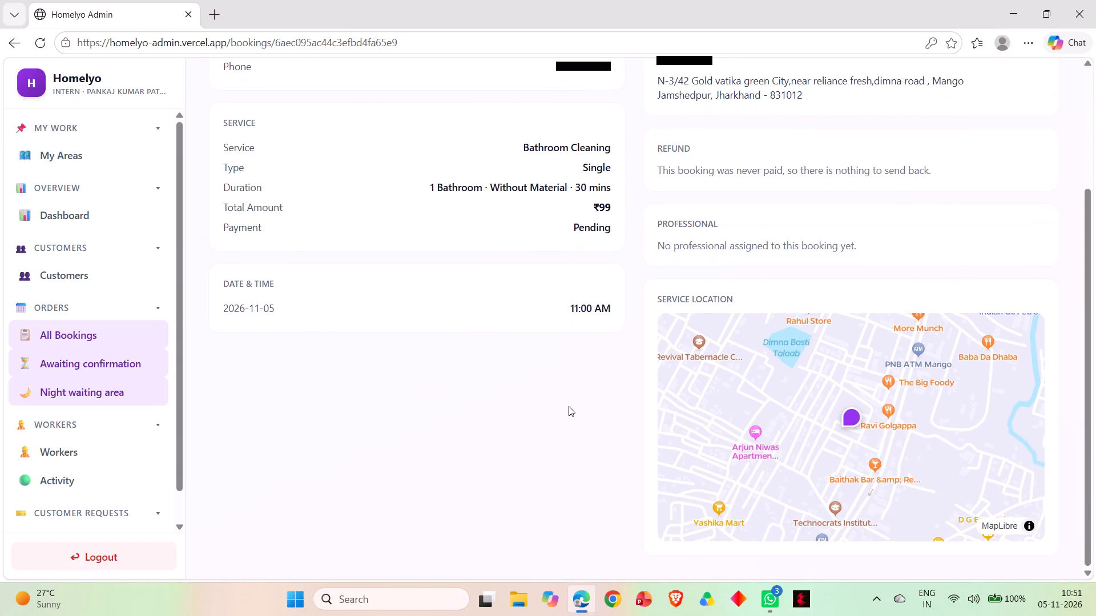
scroll(569, 400, "down", 3)
scroll(569, 392, "up", 7)
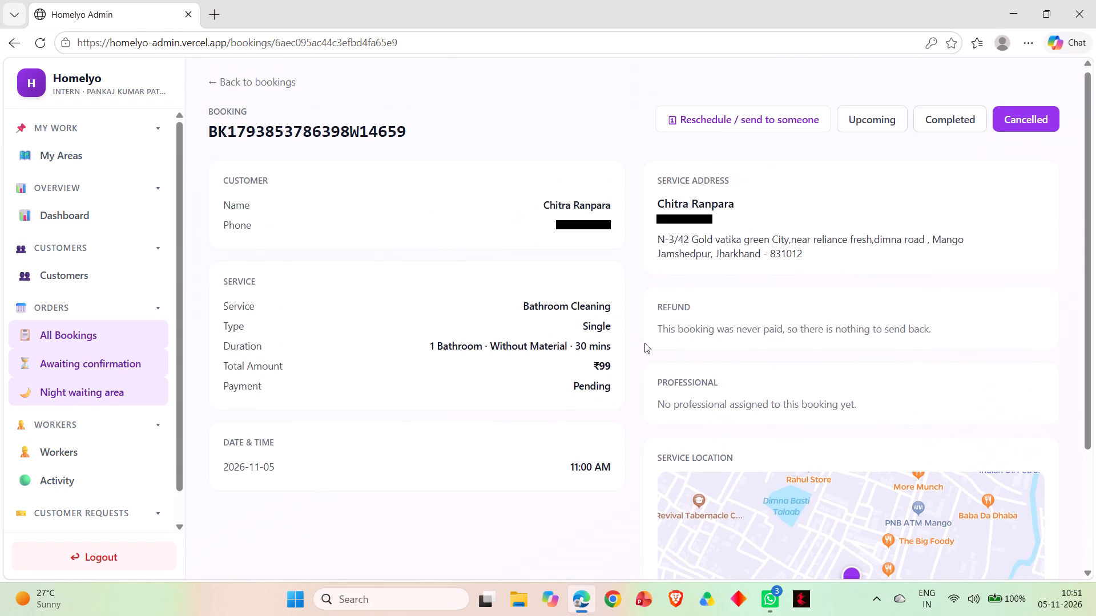
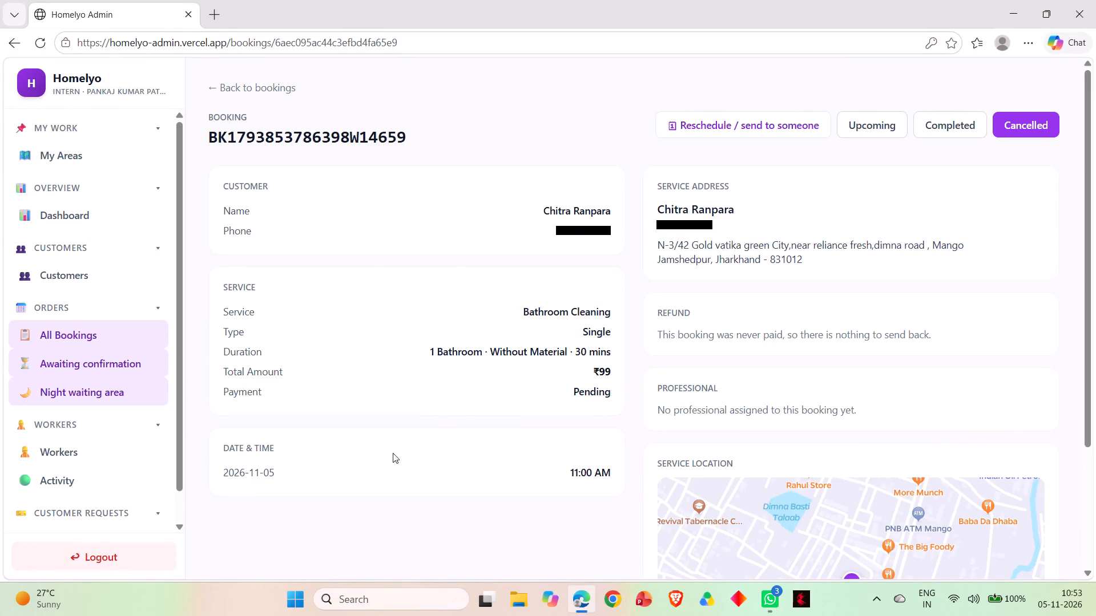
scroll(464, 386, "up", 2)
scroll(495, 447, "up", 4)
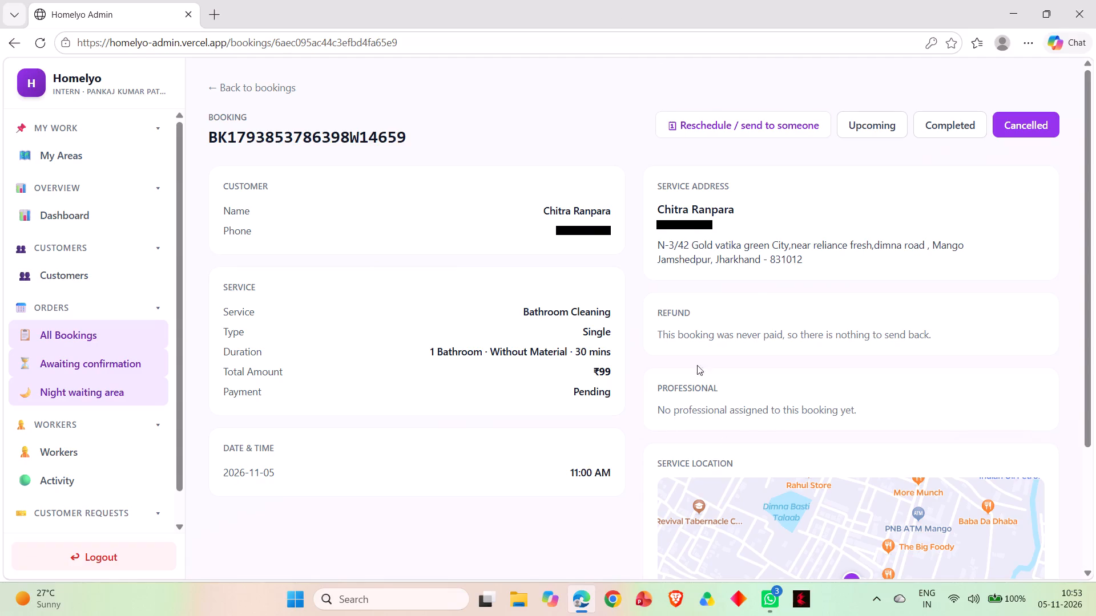
Open the cancelled Bathroom Cleaning booking's reschedule form and pick the online professional 536 m away to receive the job.
left_click(772, 132)
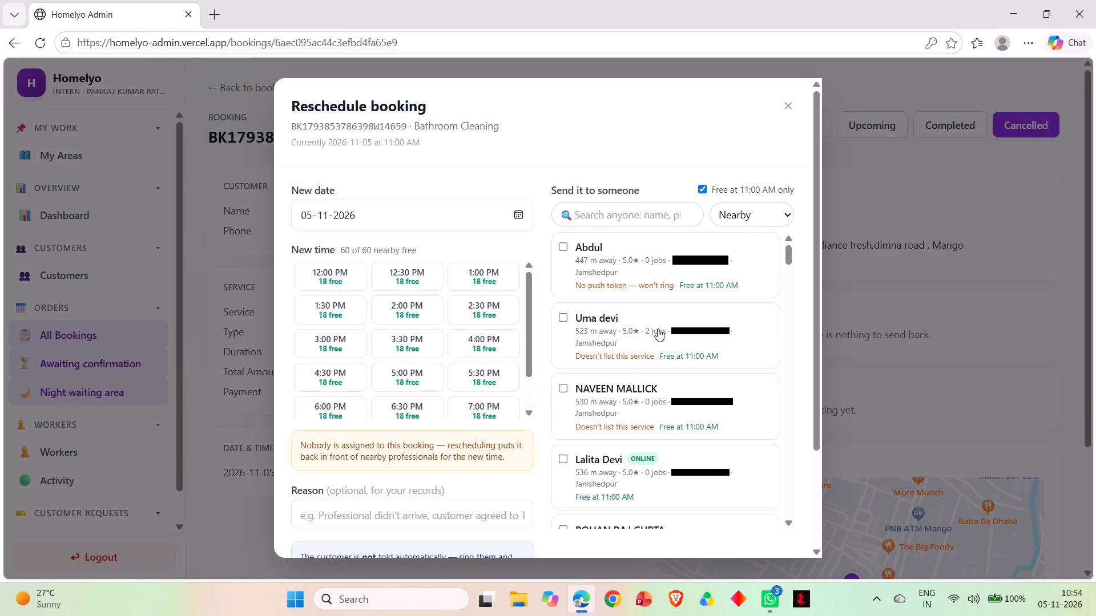
scroll(633, 348, "down", 2)
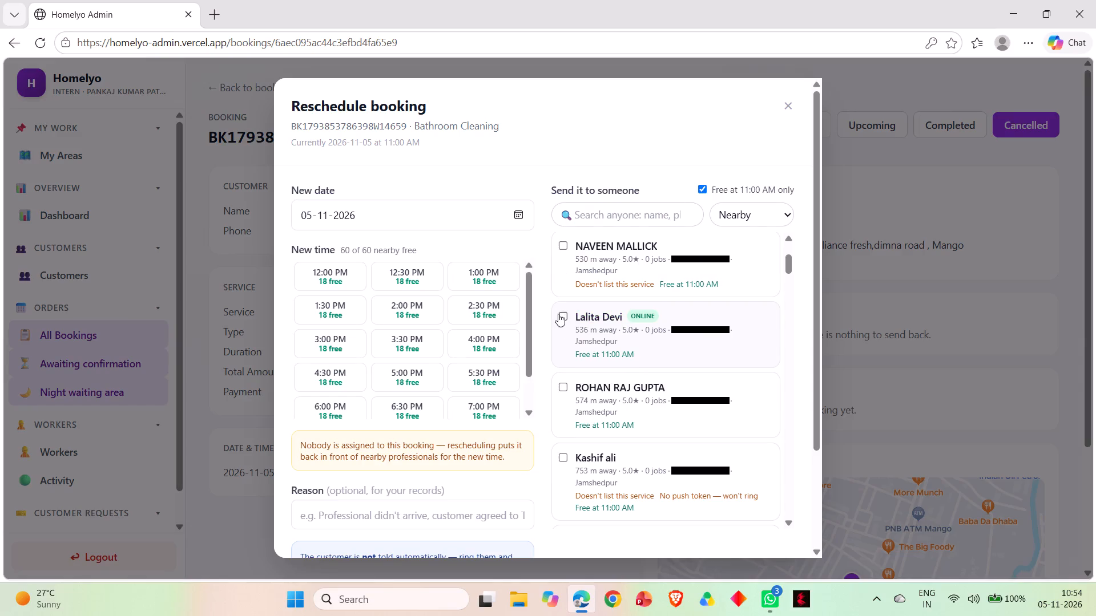
left_click(558, 314)
Examine the other nearby professionals free at 11:00 AM, checking their distance, online status and whether they offer the service.
scroll(728, 441, "down", 12)
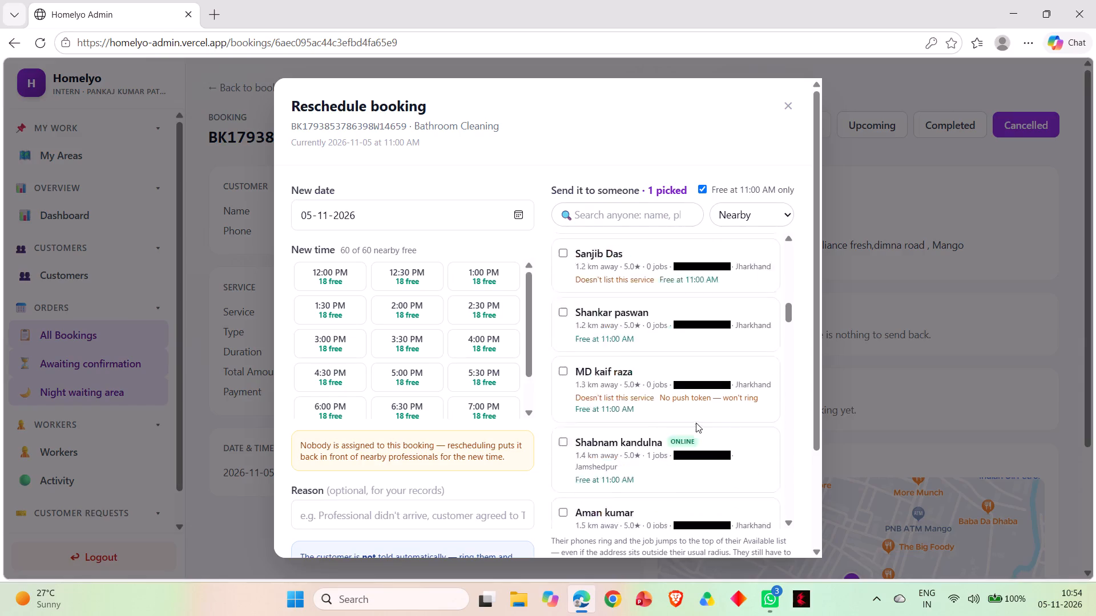
scroll(696, 423, "down", 20)
scroll(696, 423, "down", 20)
scroll(696, 423, "down", 2)
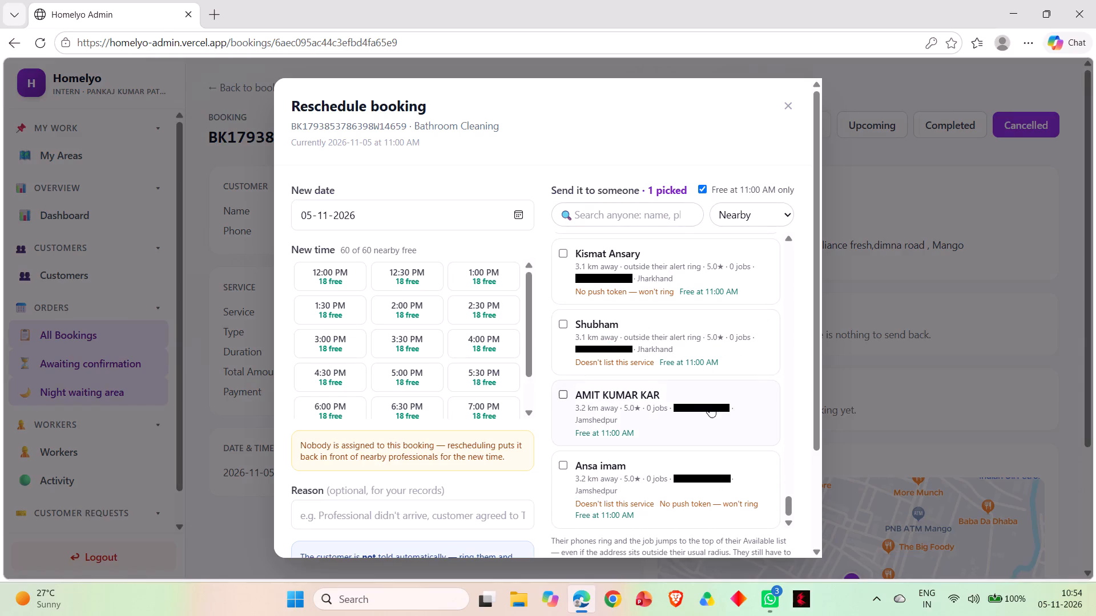
scroll(710, 404, "down", 18)
scroll(704, 407, "up", 18)
scroll(712, 382, "up", 18)
scroll(726, 352, "up", 6)
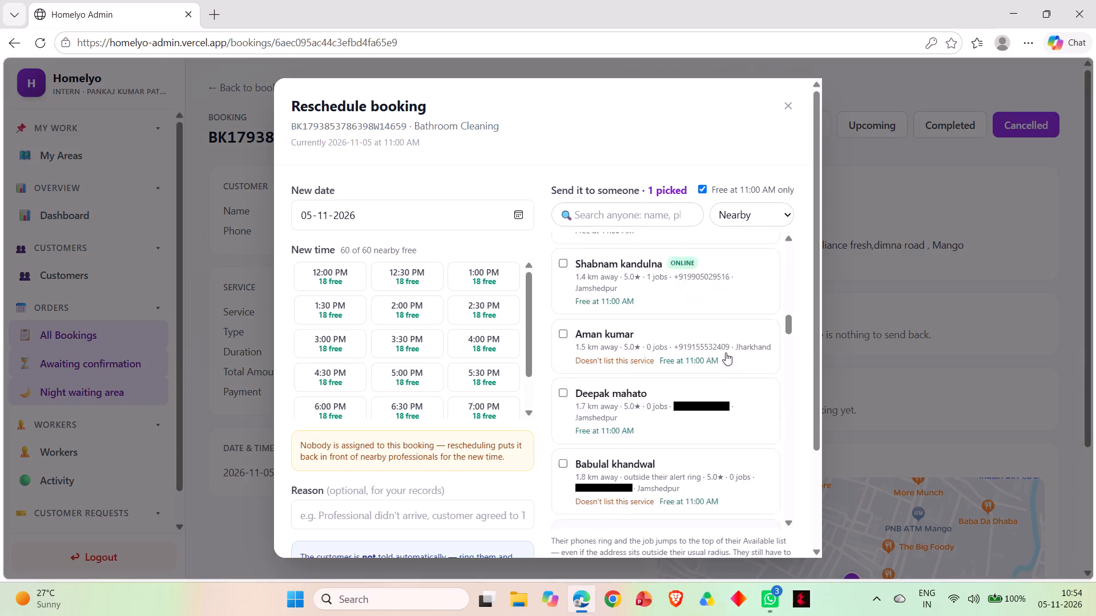
scroll(726, 352, "up", 11)
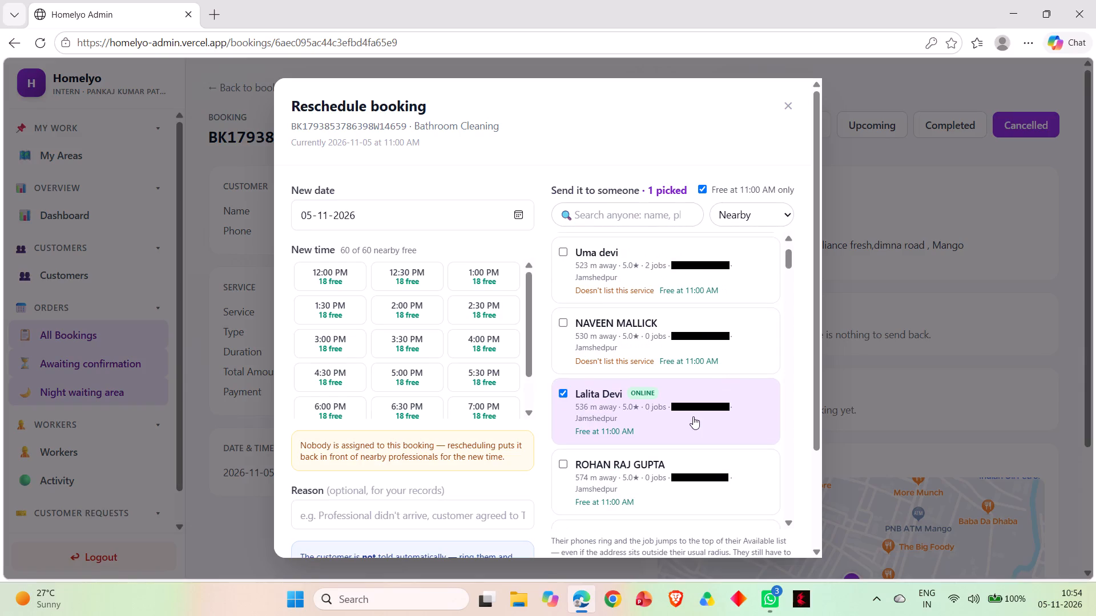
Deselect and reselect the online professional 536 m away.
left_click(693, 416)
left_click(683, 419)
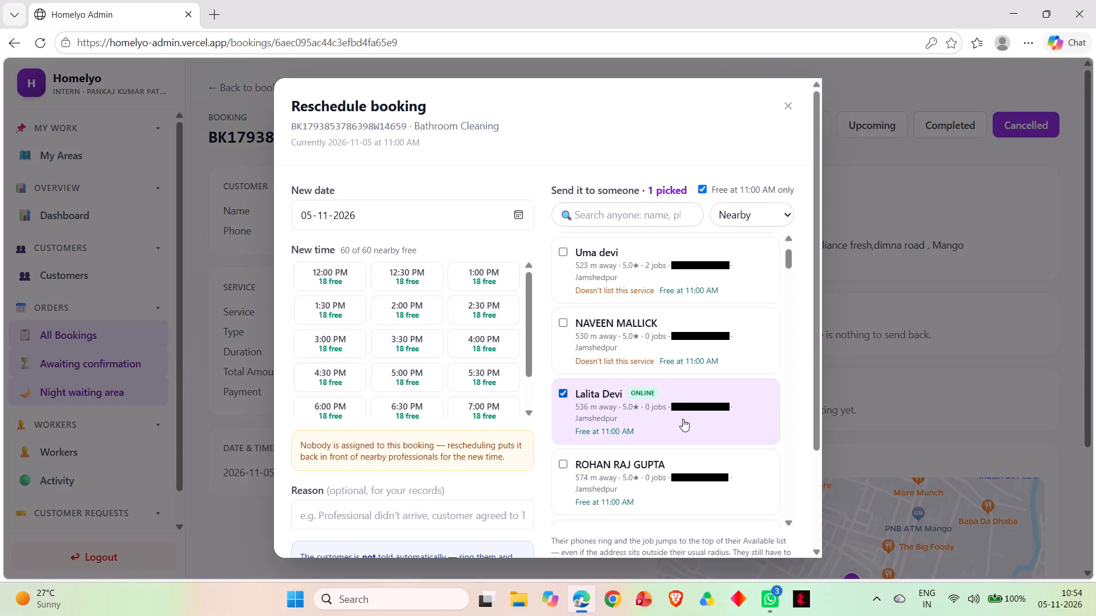
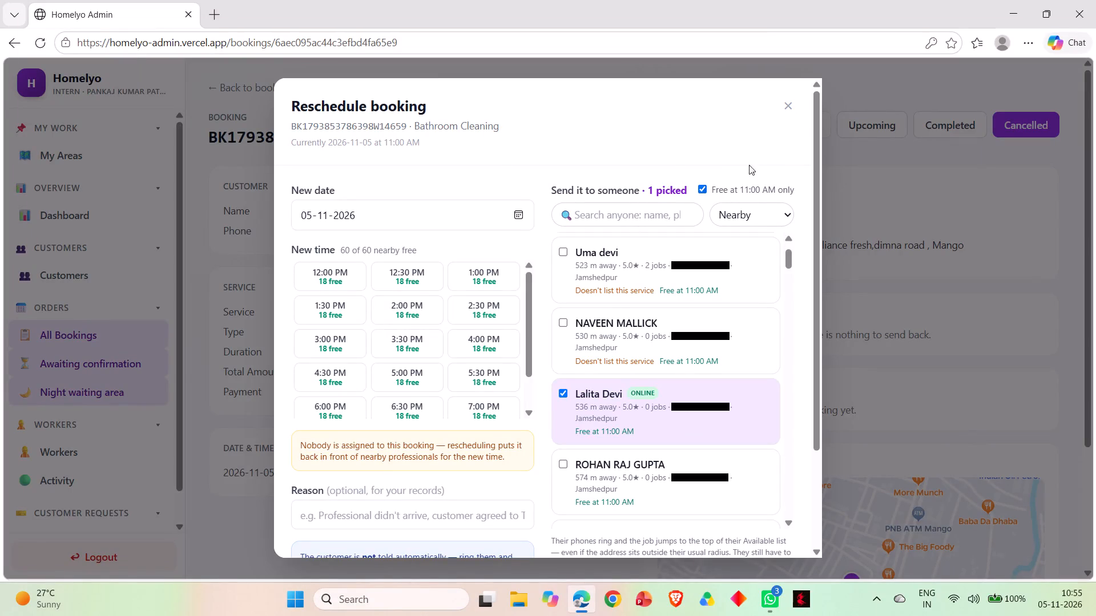
Close the Bathroom Cleaning reschedule form without sending the job and return to the bookings list.
left_click(783, 107)
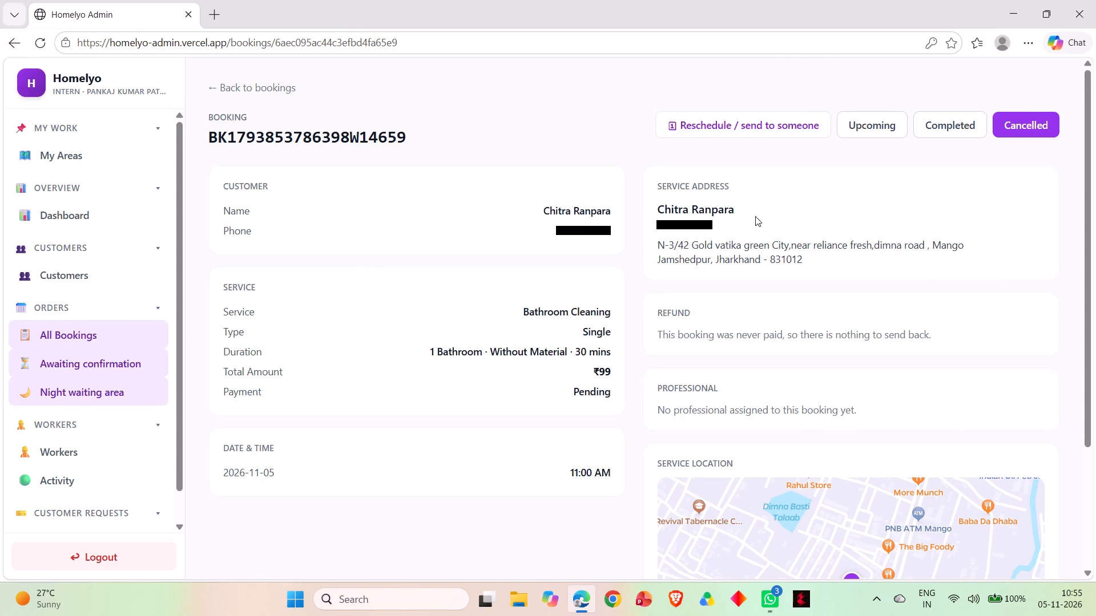
scroll(725, 272, "up", 1)
left_click(208, 87)
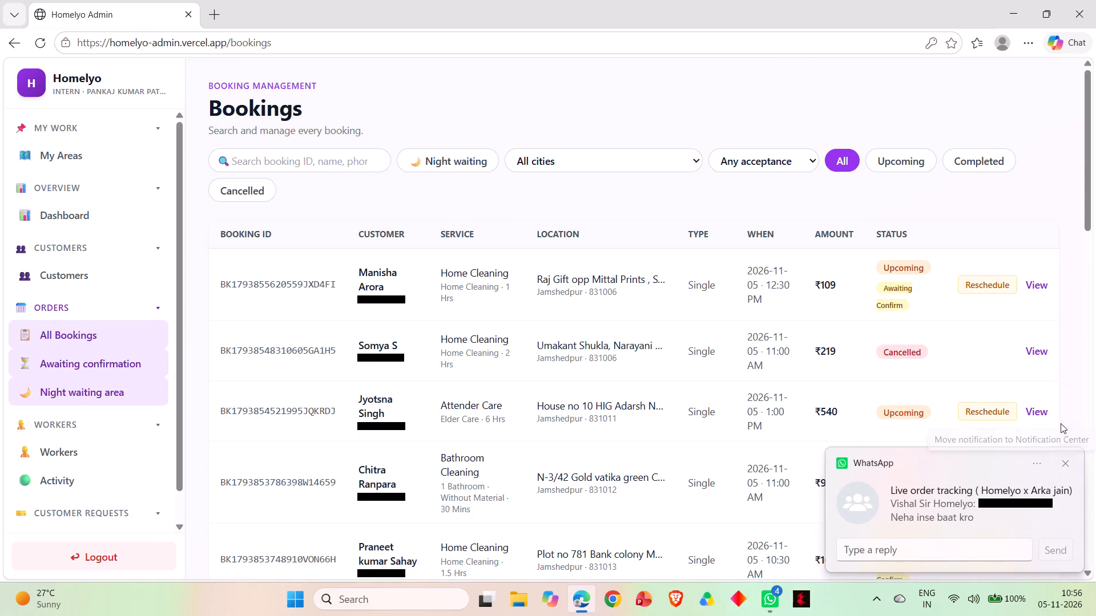
Dismiss the WhatsApp message notification covering the bookings list.
left_click(1067, 467)
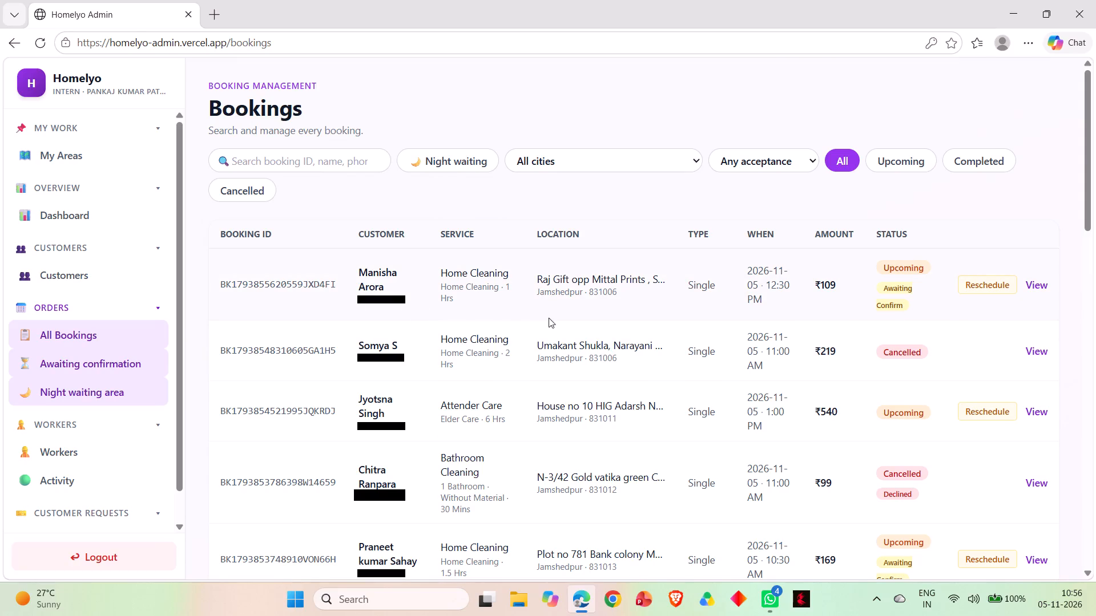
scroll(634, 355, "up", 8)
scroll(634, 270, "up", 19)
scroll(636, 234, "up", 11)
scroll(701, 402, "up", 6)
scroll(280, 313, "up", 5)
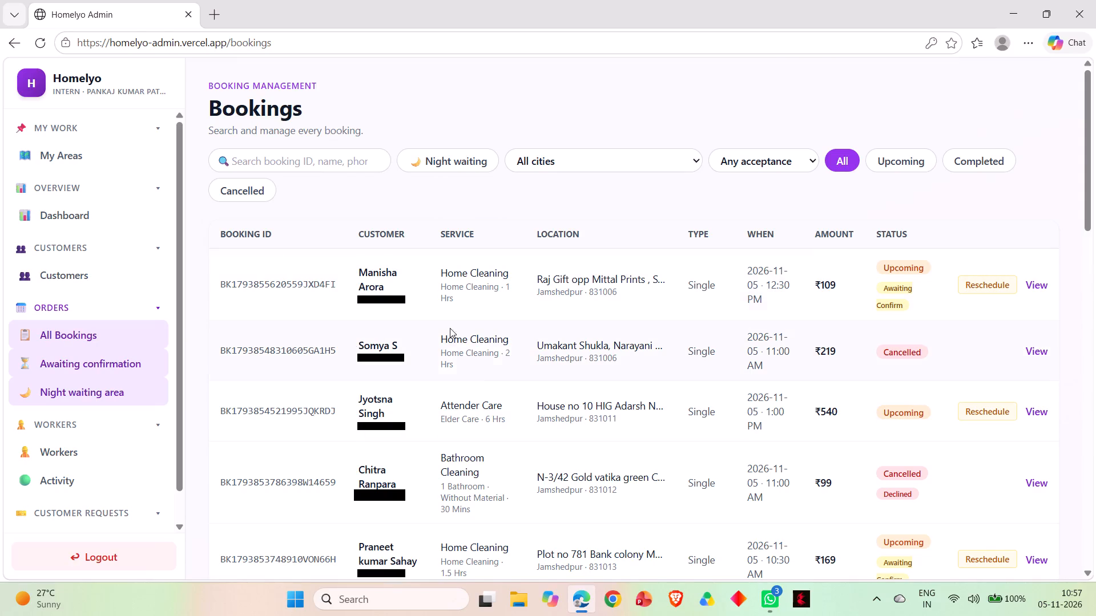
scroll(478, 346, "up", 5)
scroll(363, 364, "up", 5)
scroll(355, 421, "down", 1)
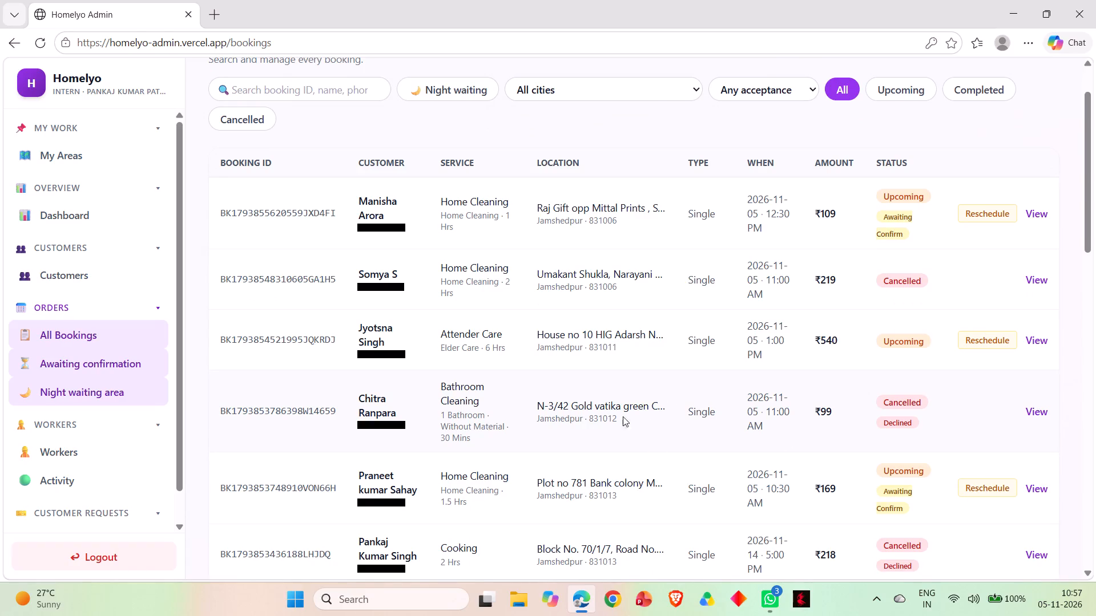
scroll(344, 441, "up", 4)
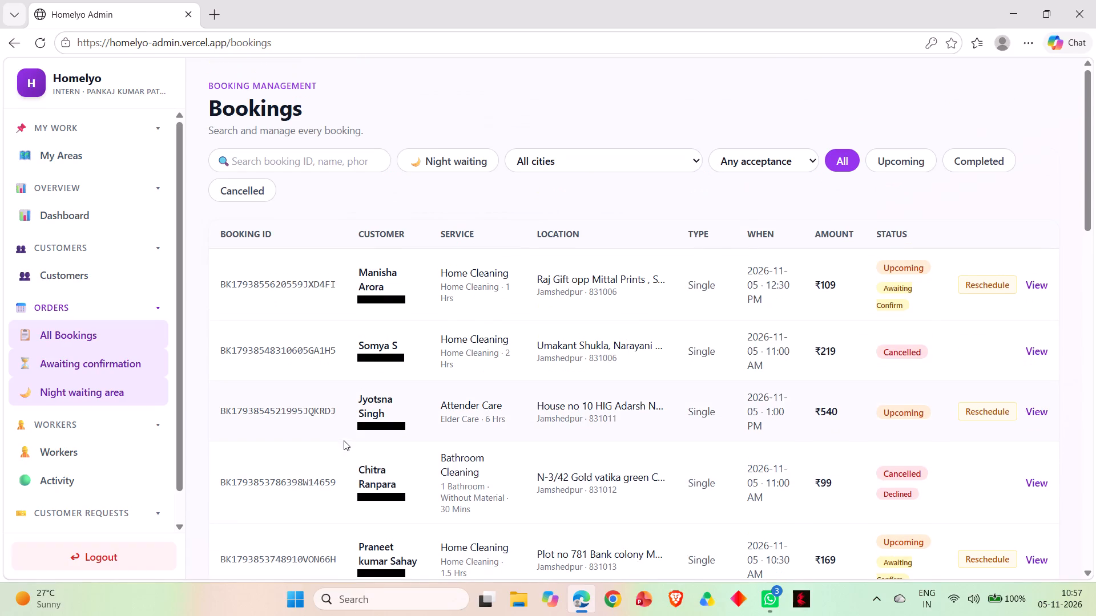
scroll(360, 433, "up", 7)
Reload the All Bookings page to refresh the list with the newest bookings.
left_click(47, 330)
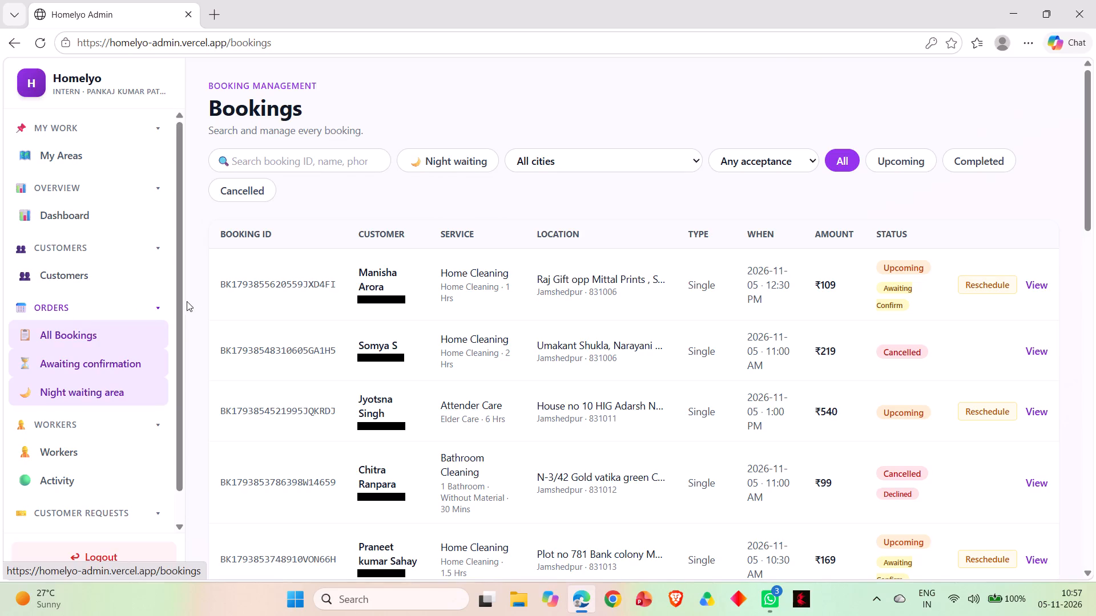
left_click(41, 44)
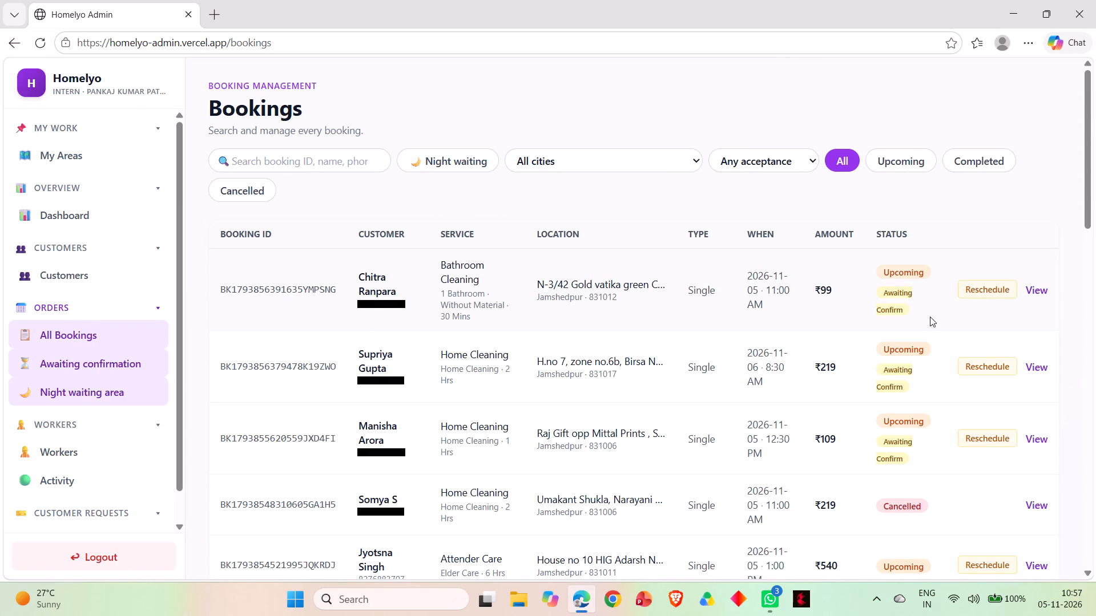
Open the details of the newest upcoming Bathroom Cleaning booking, scheduled for 2026-11-05 at 11:00 AM and awaiting confirmation.
left_click(994, 294)
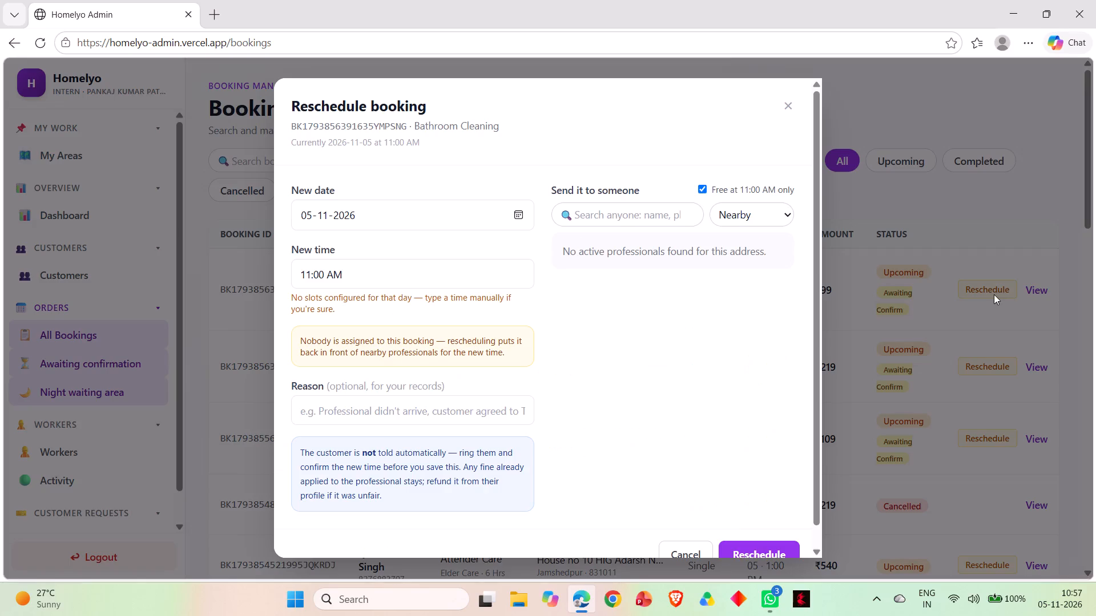
left_click(784, 106)
left_click(1040, 291)
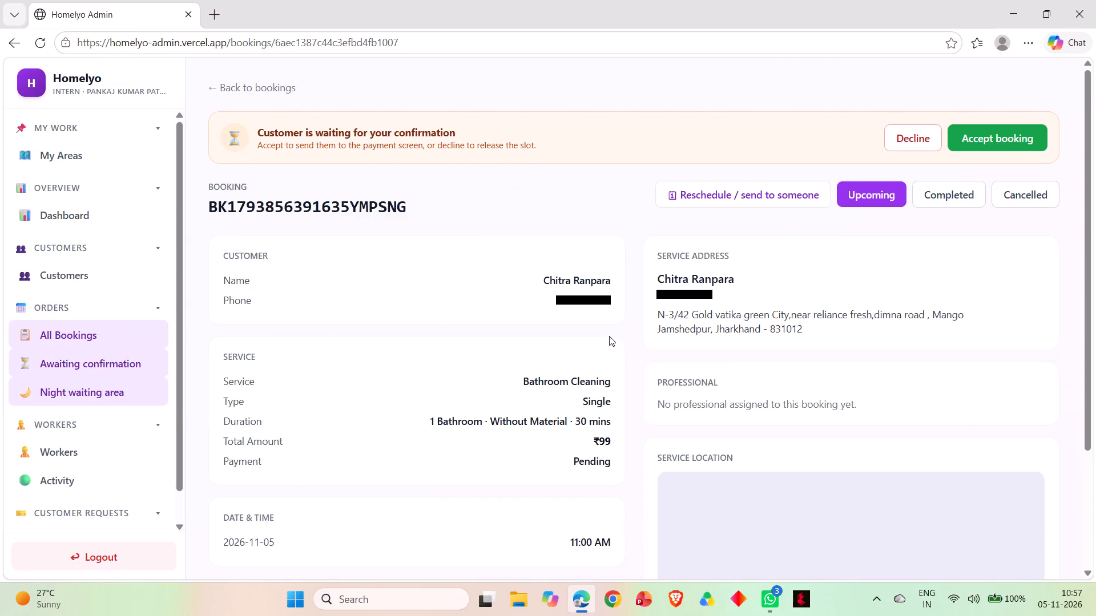
Reschedule the booking for 05-11-2026 at 11:00 AM, ringing only the professional 530 m away who lists the service.
left_click(726, 202)
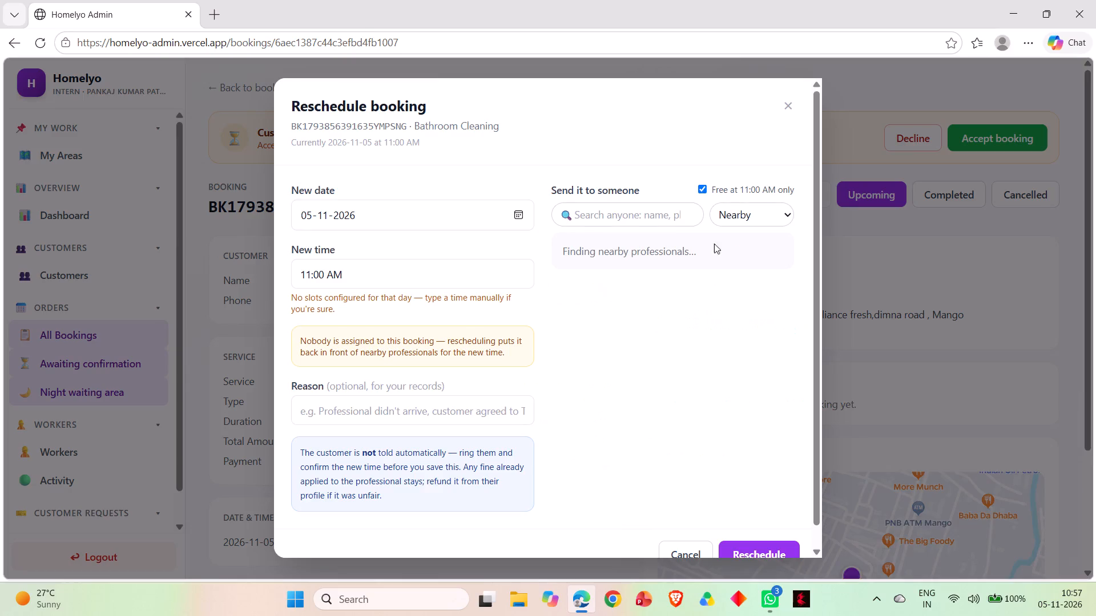
scroll(644, 279, "down", 2)
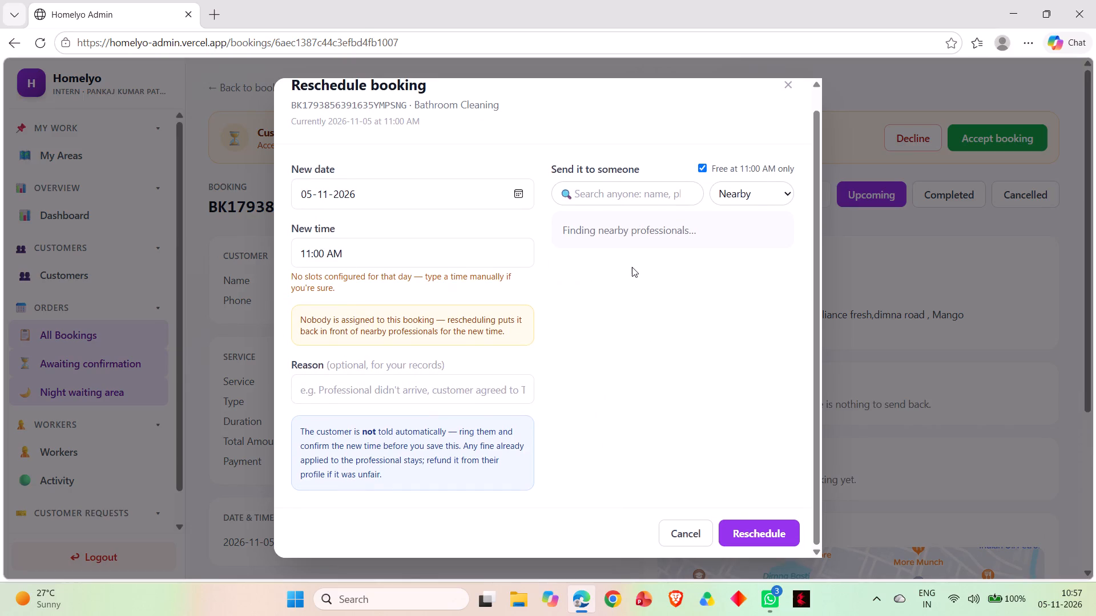
scroll(632, 267, "down", 2)
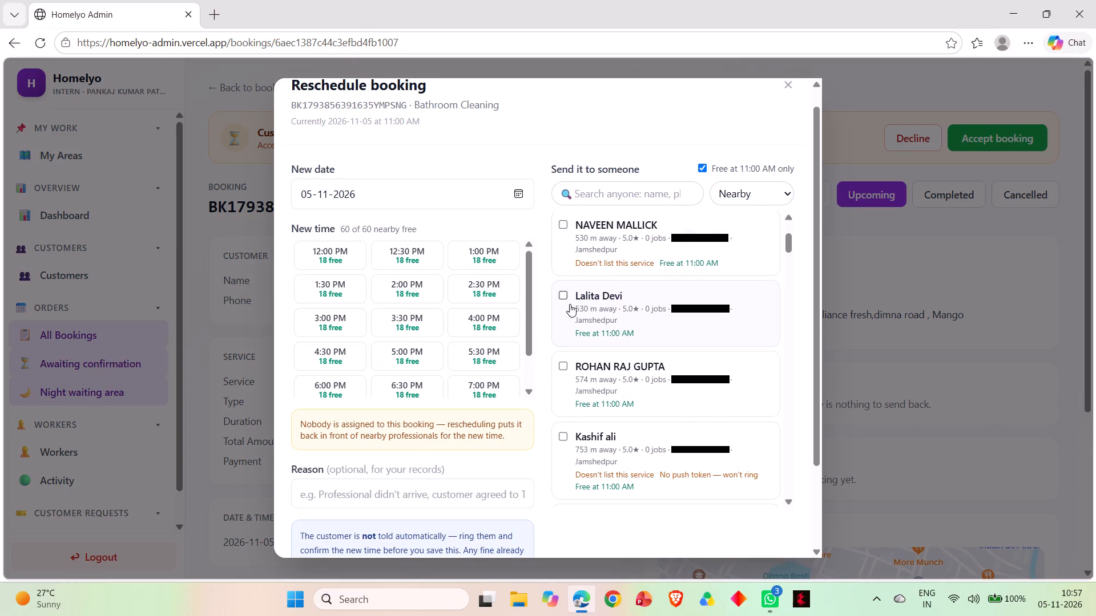
left_click(565, 294)
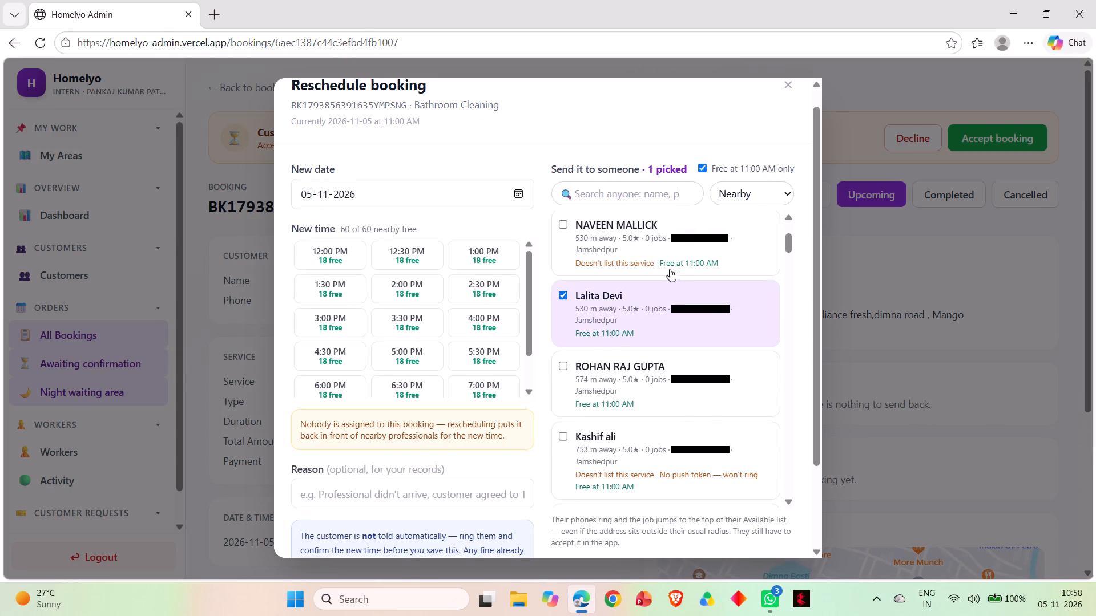
scroll(665, 262, "down", 20)
scroll(665, 262, "down", 18)
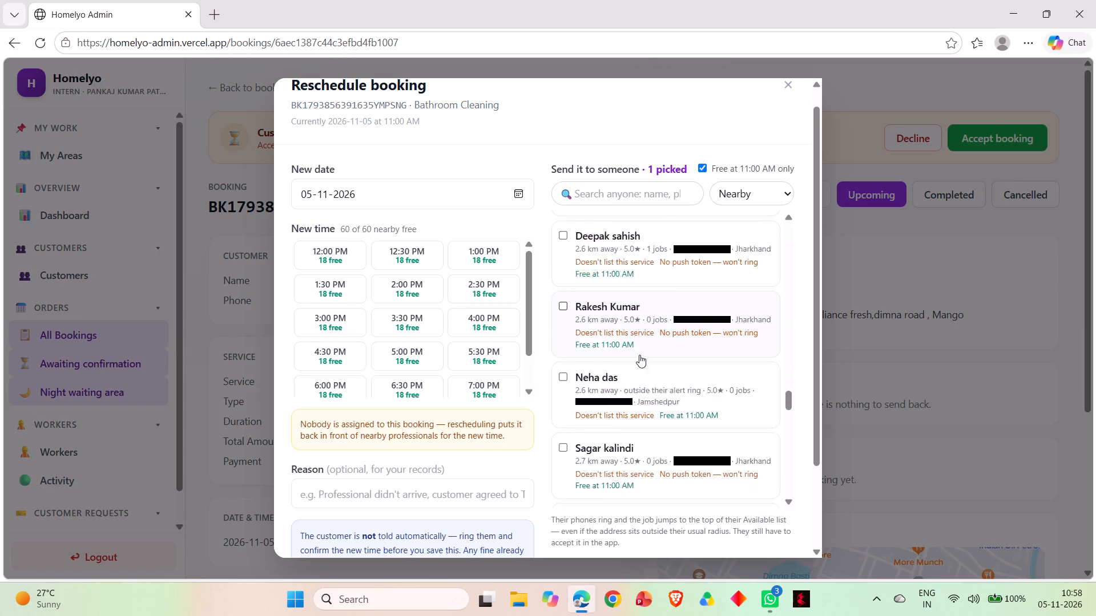
scroll(639, 355, "down", 14)
scroll(636, 364, "down", 14)
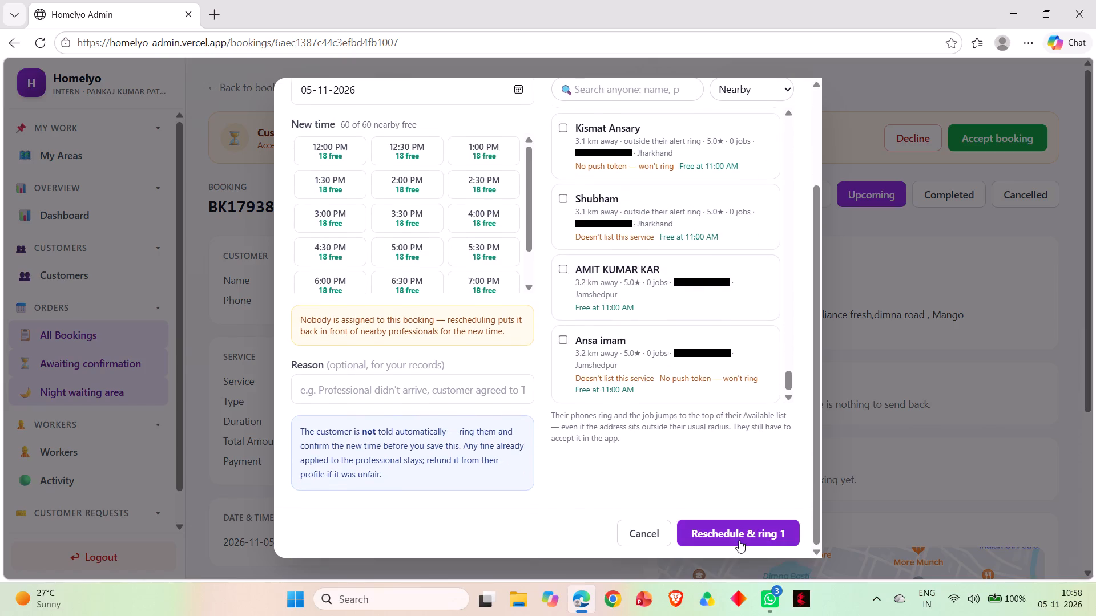
left_click(738, 537)
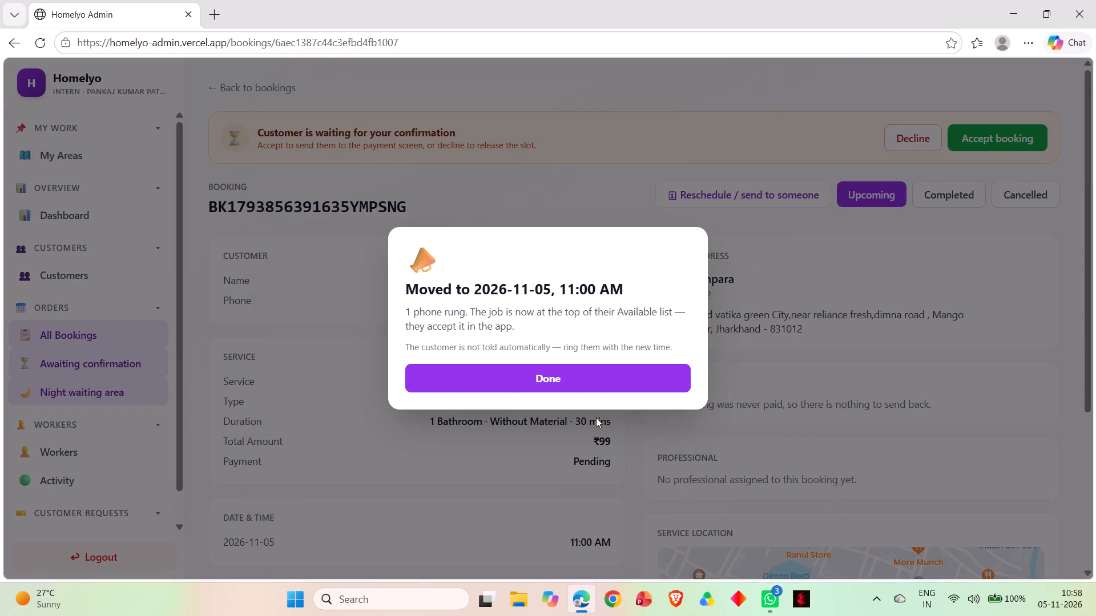
left_click(574, 383)
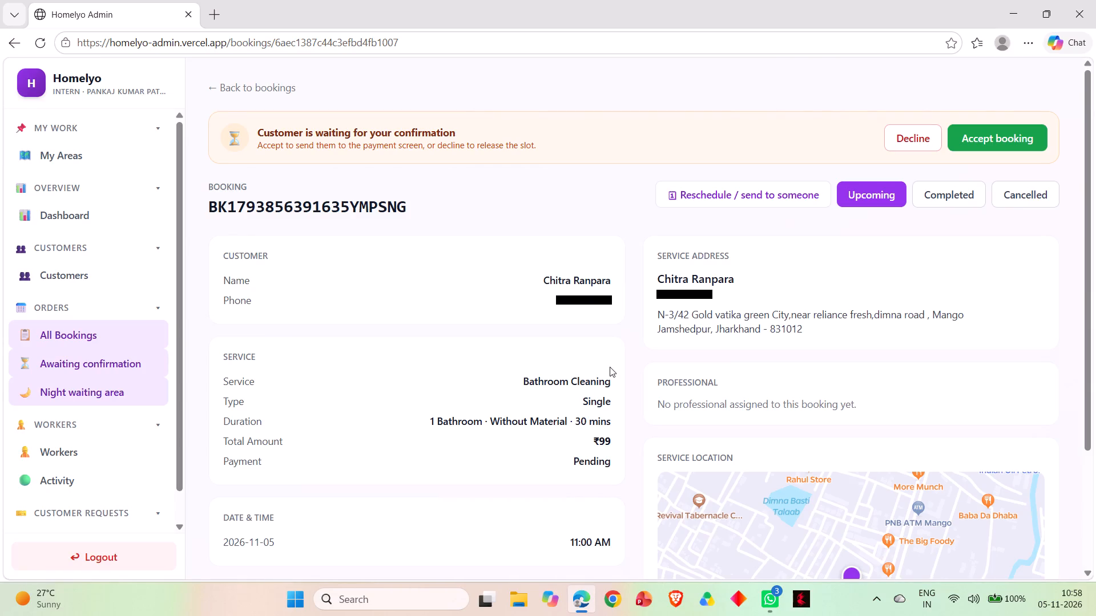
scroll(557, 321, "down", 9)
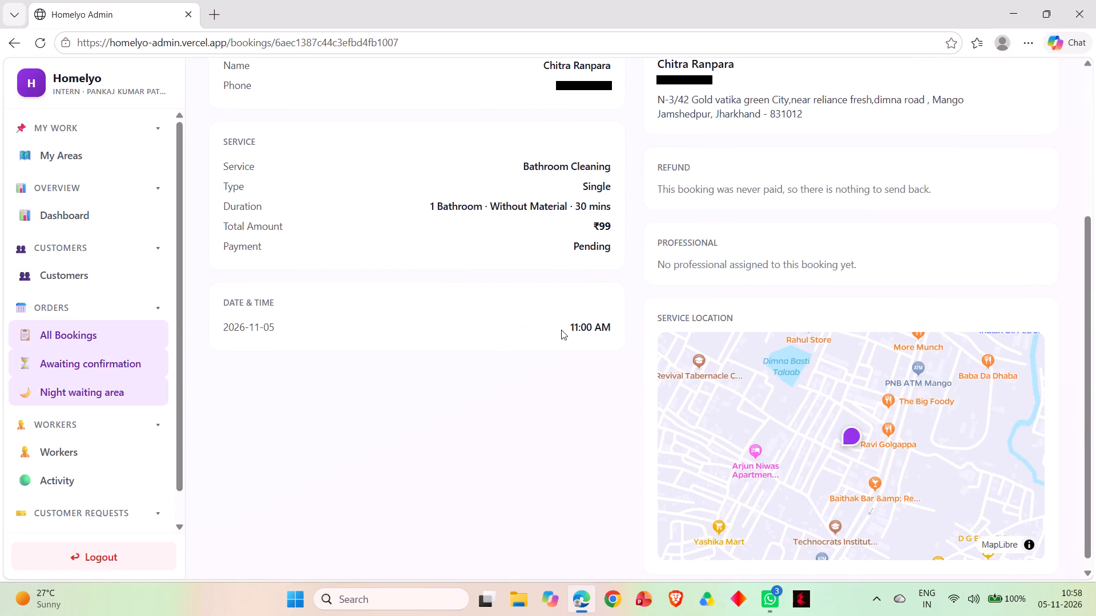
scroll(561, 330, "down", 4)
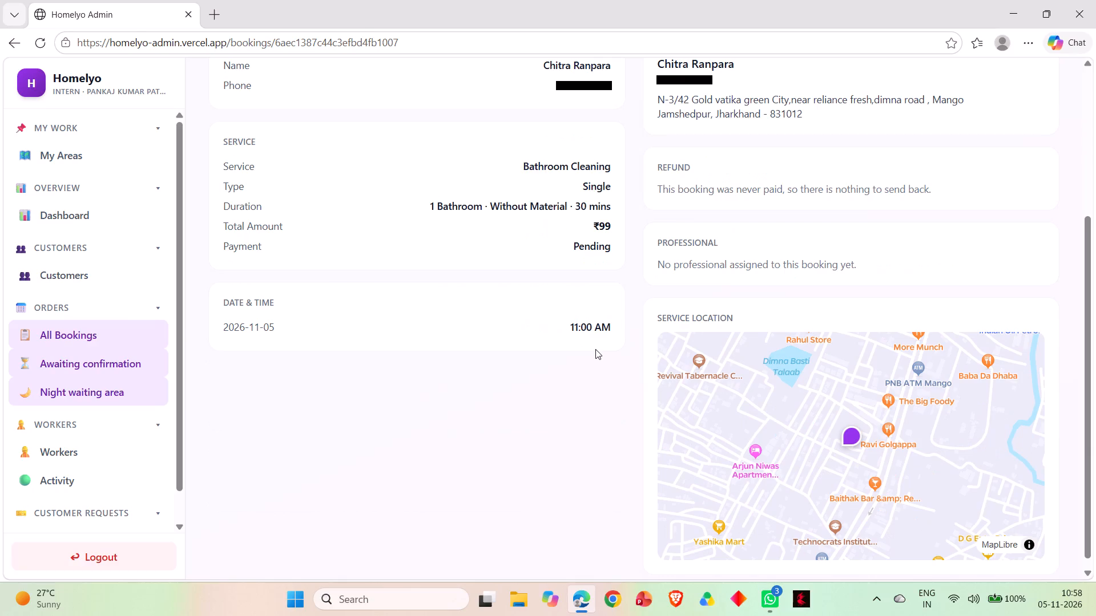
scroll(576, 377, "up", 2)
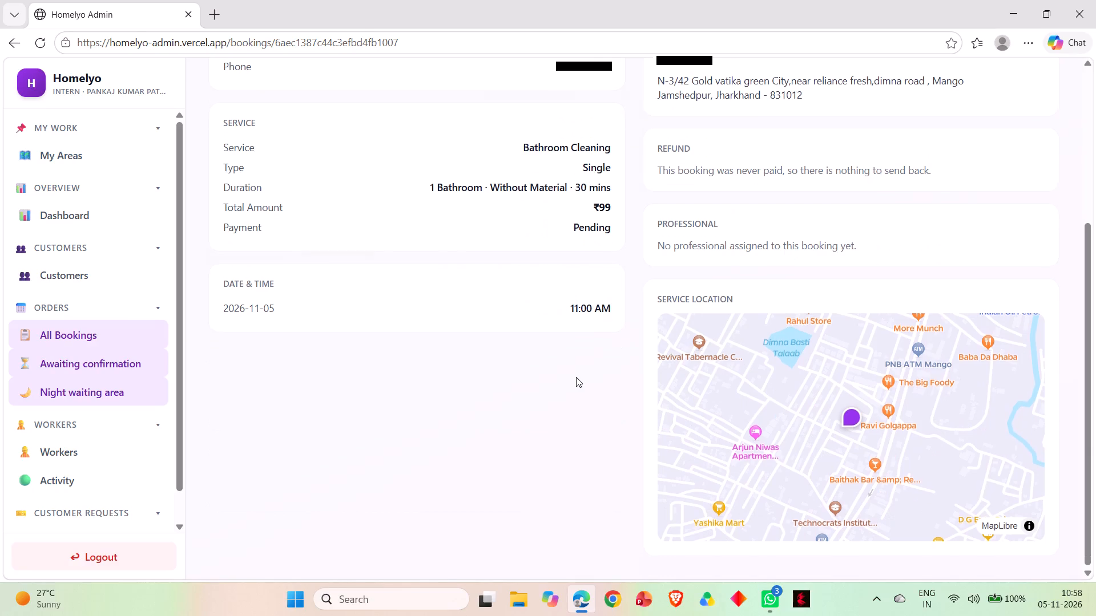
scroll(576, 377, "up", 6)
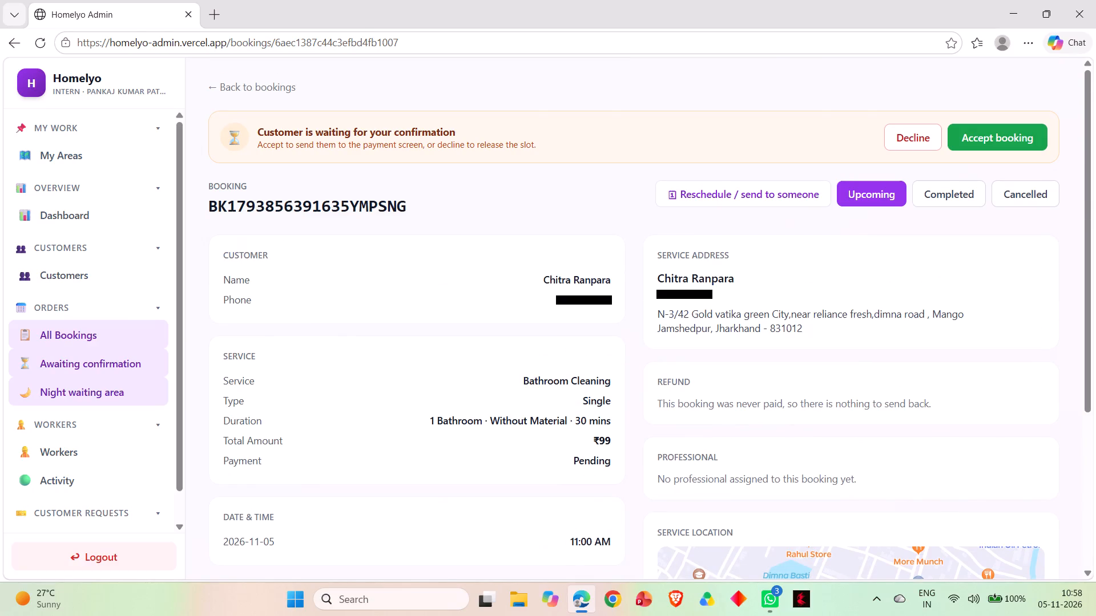
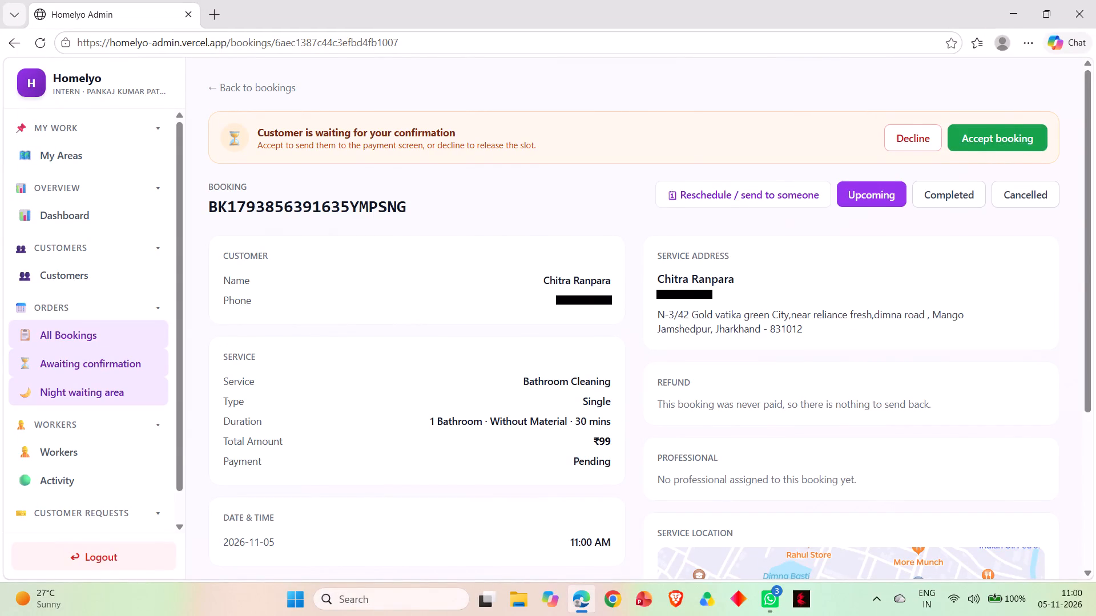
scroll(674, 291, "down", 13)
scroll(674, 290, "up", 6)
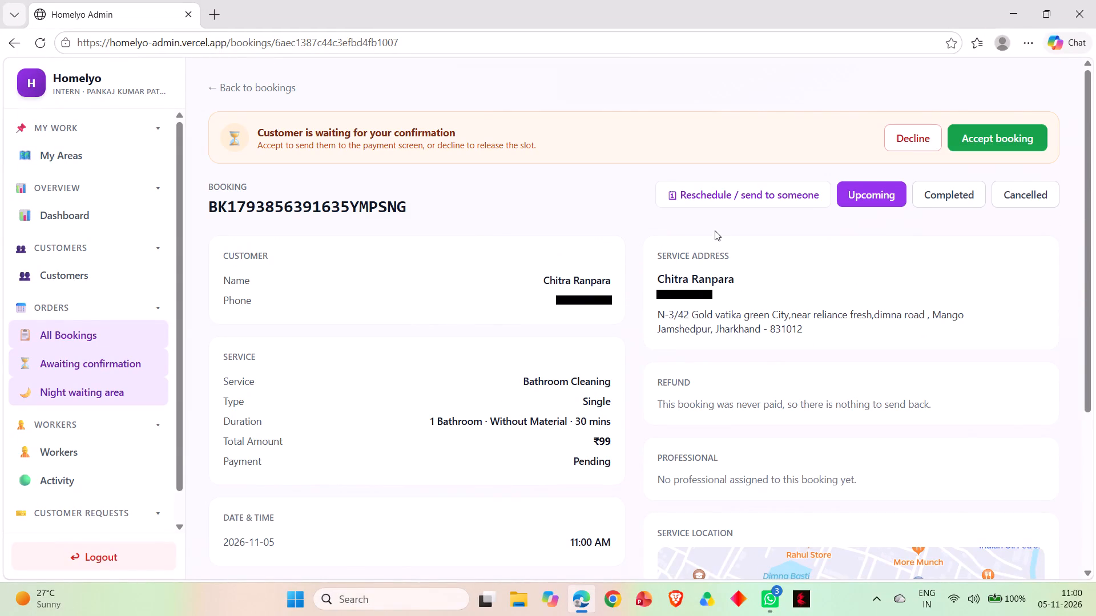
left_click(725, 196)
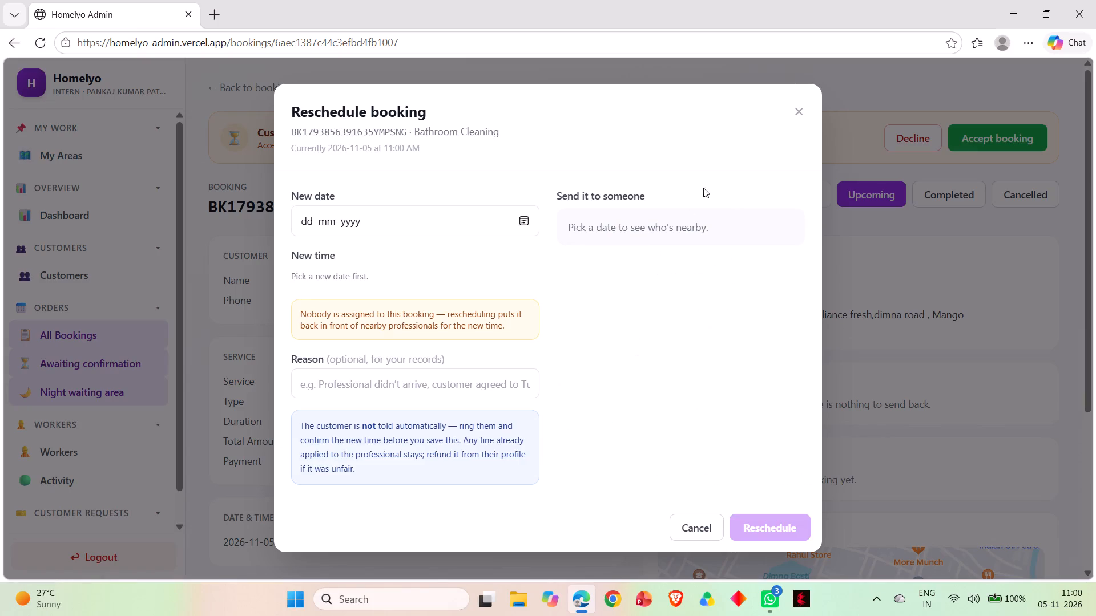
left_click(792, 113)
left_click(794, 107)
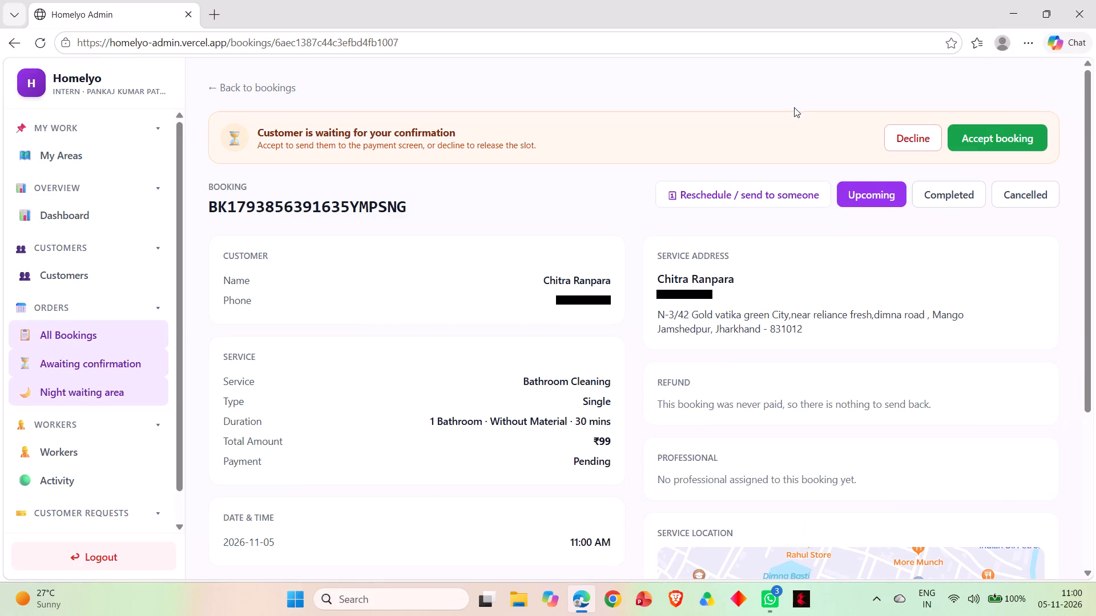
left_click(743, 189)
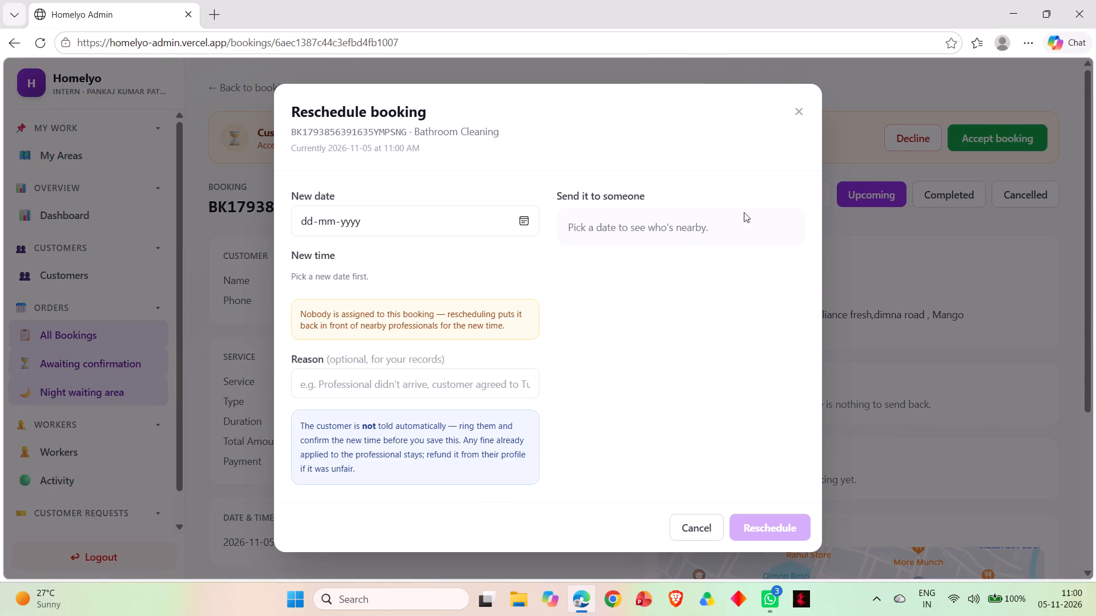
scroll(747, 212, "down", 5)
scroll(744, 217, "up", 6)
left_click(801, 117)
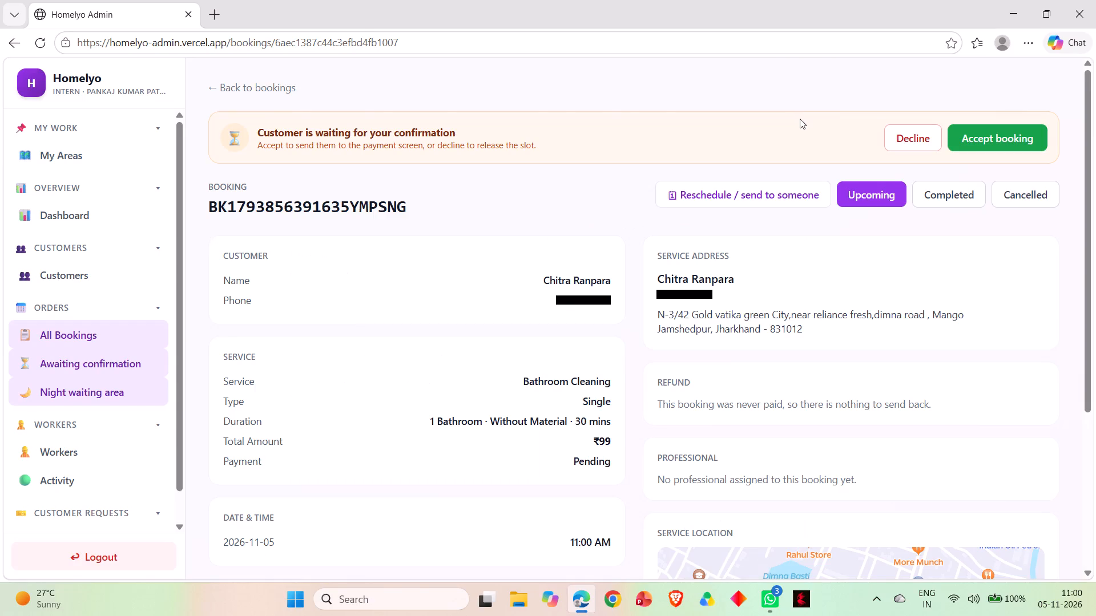
Accept the Bathroom Cleaning booking that is waiting for confirmation.
scroll(624, 341, "down", 11)
scroll(996, 137, "up", 10)
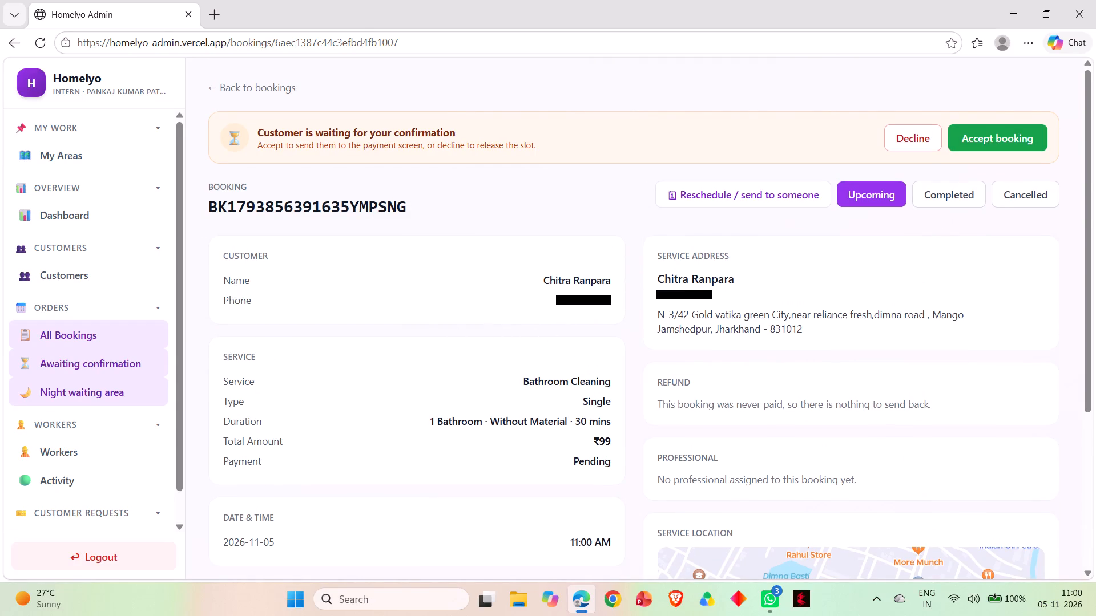
left_click(985, 140)
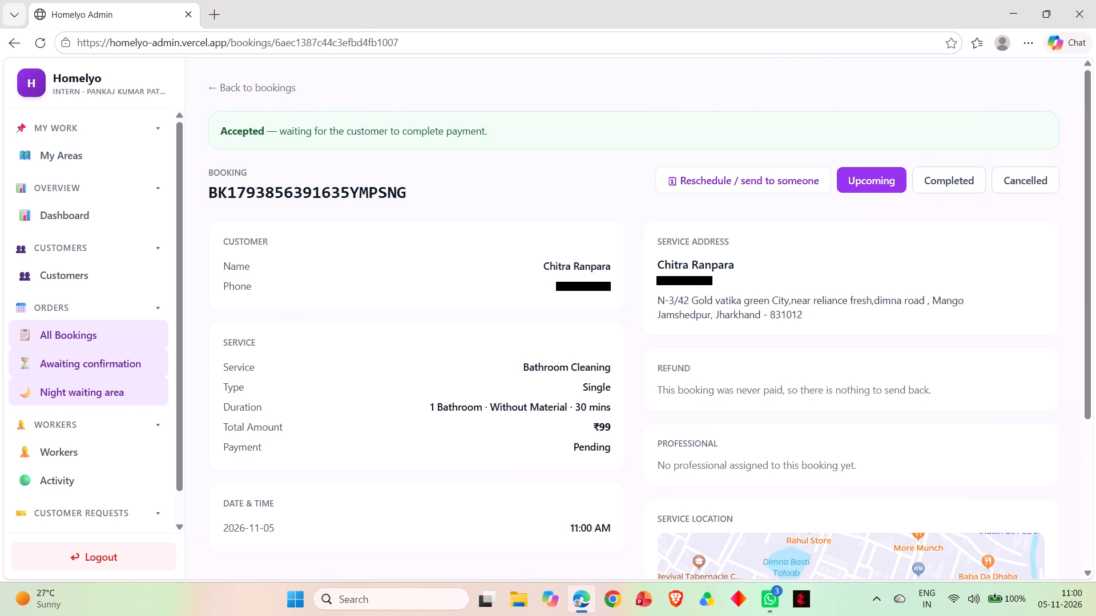
In the accepted booking's reschedule form, choose 05-11-2026 as the new date and 12:00 PM as the new time.
scroll(547, 264, "down", 10)
scroll(547, 264, "up", 5)
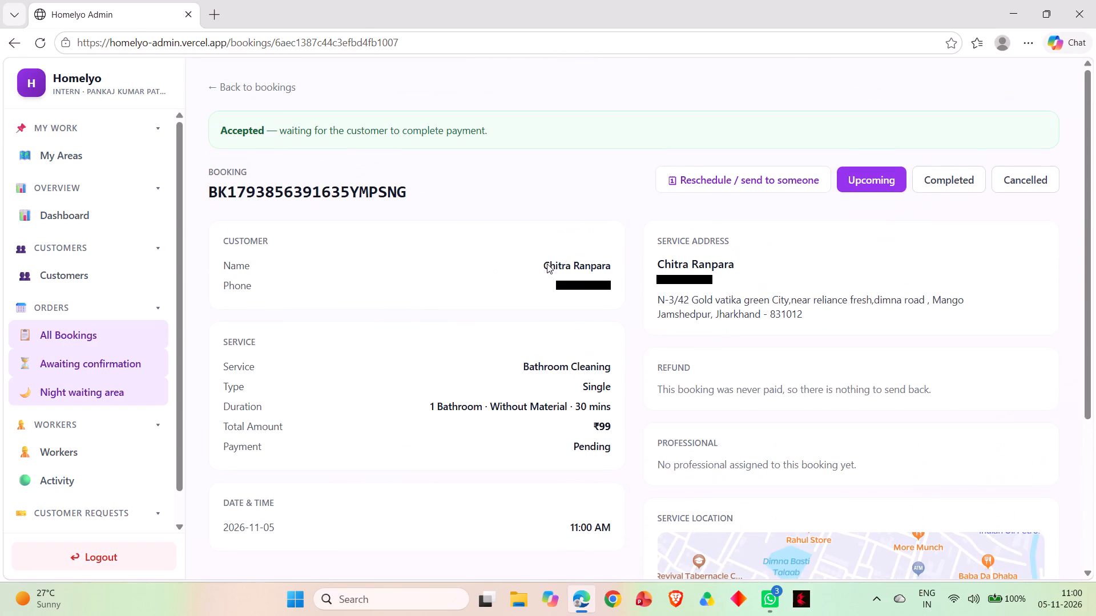
scroll(547, 264, "up", 4)
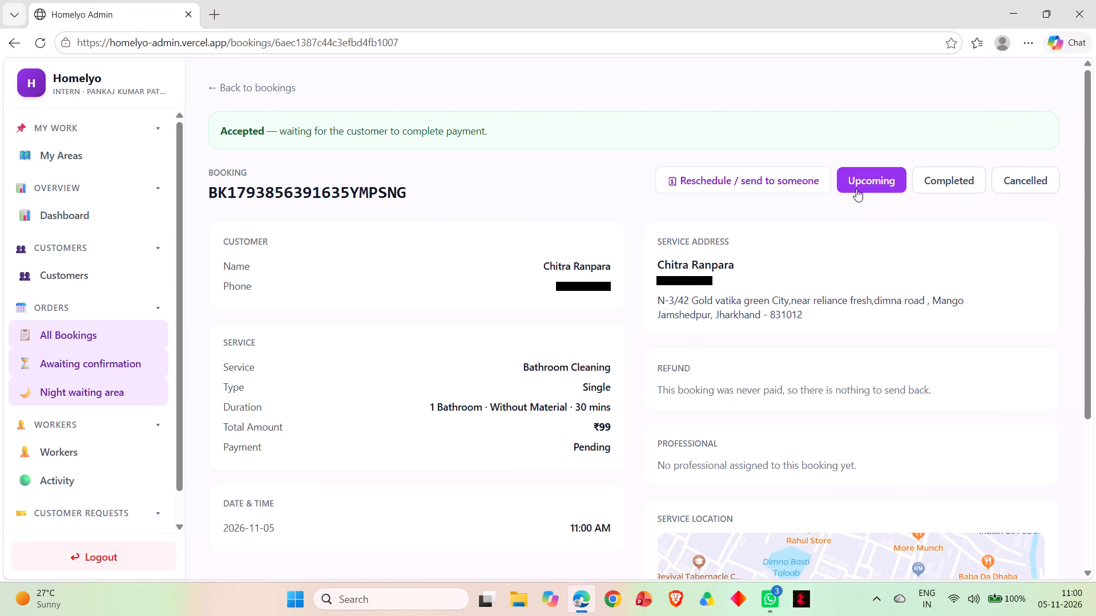
left_click(785, 188)
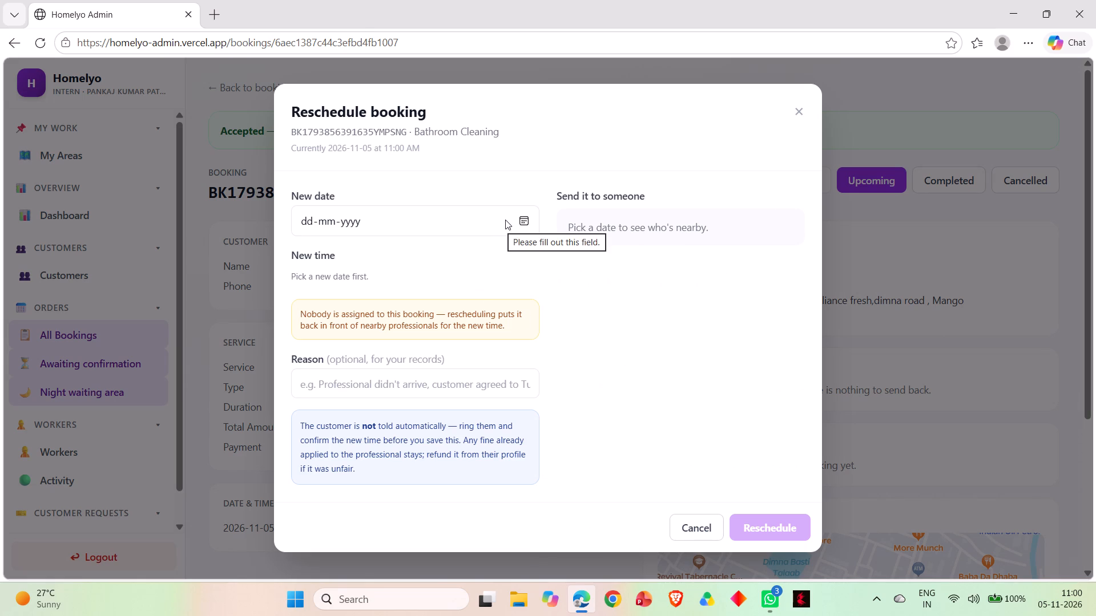
left_click(523, 218)
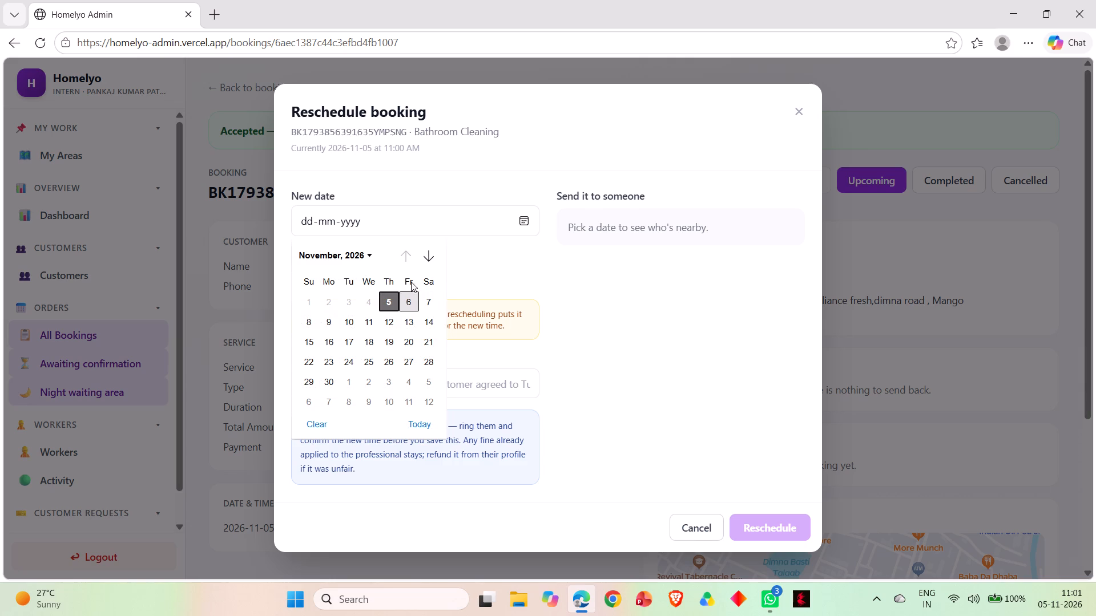
left_click(396, 299)
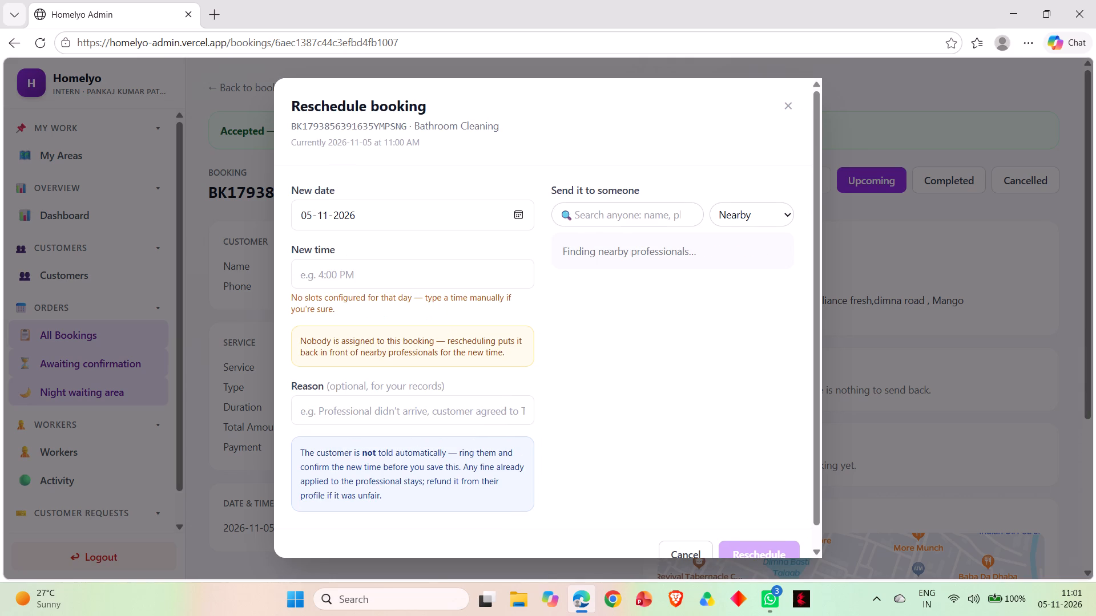
left_click(361, 275)
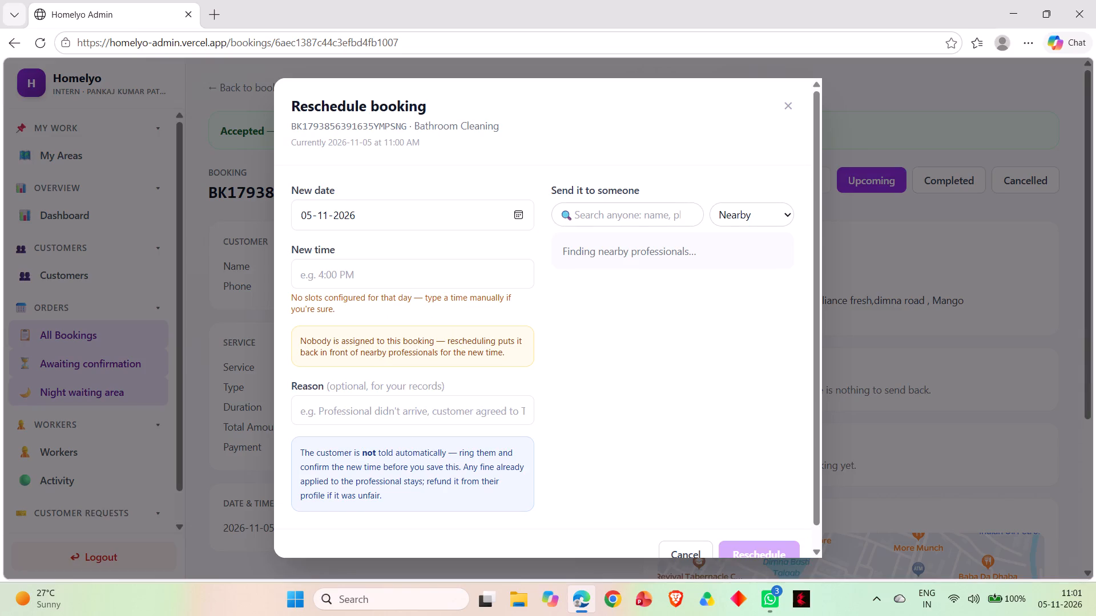
left_click(361, 275)
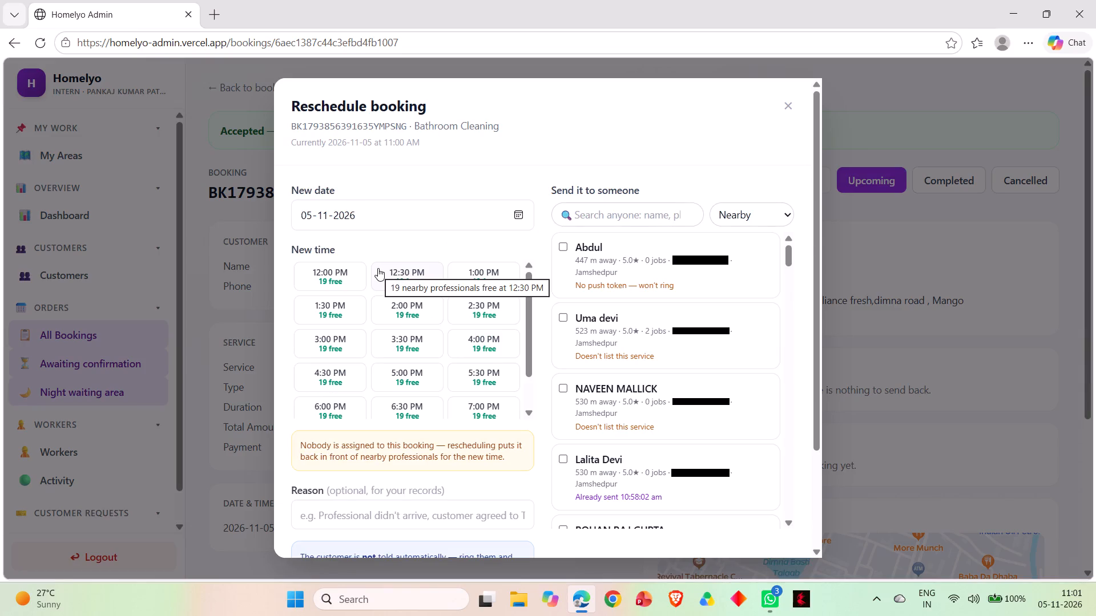
key("1")
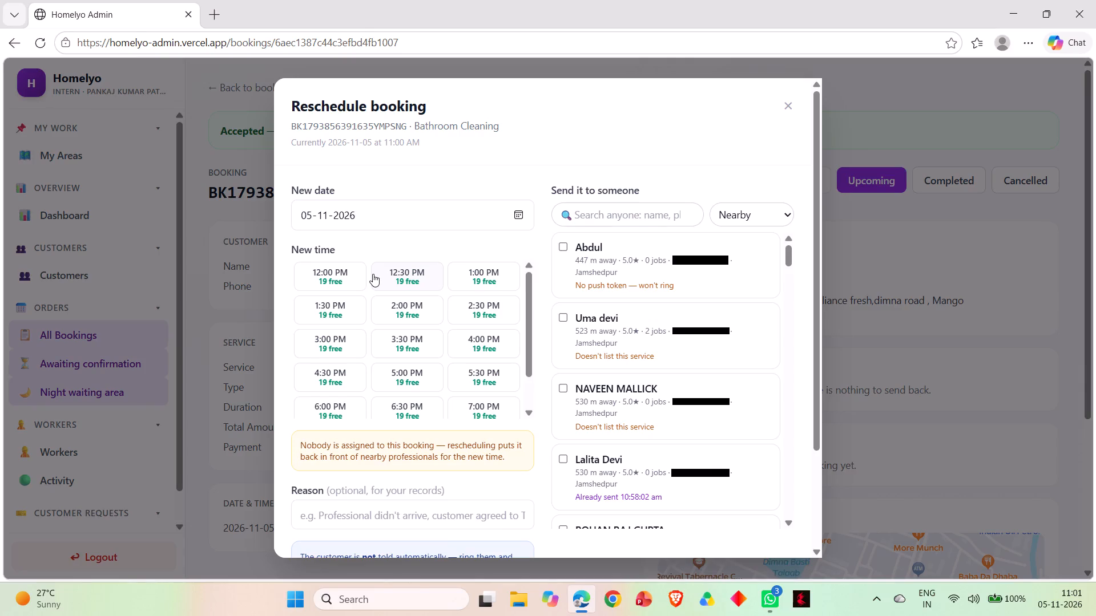
key("1")
scroll(394, 350, "down", 4)
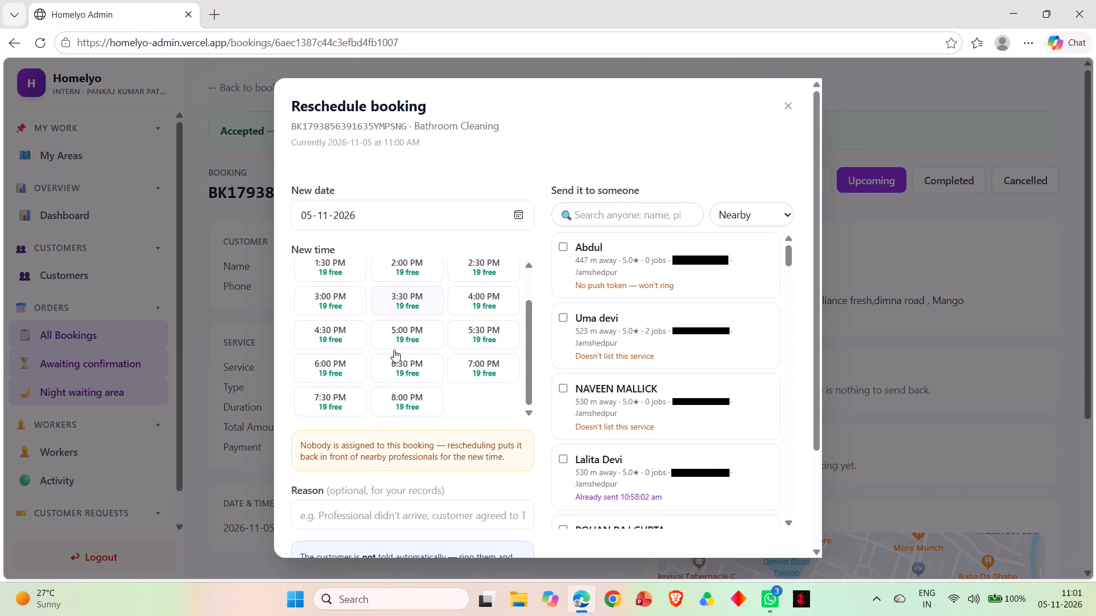
scroll(392, 353, "up", 11)
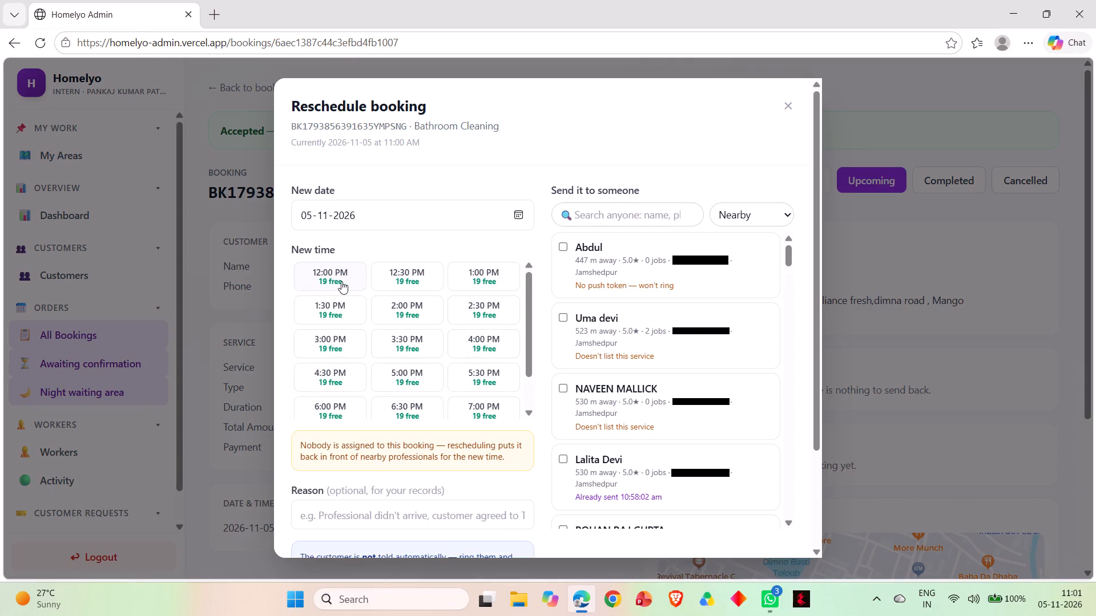
left_click(341, 281)
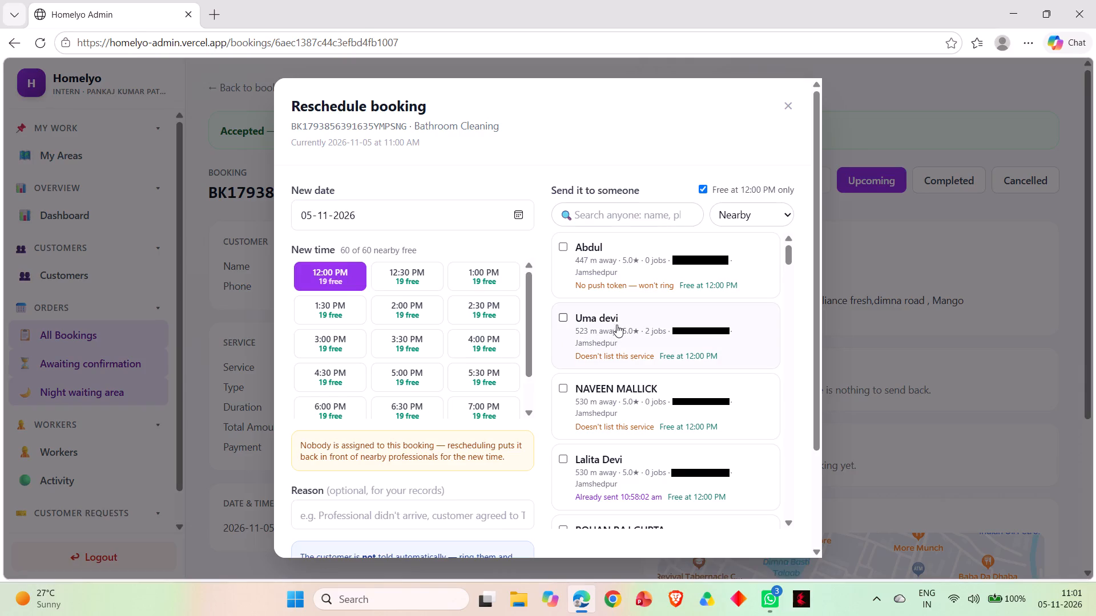
Pick only the already contacted professional 530 m away who is free at 12:00 PM, and save the reschedule.
left_click(561, 459)
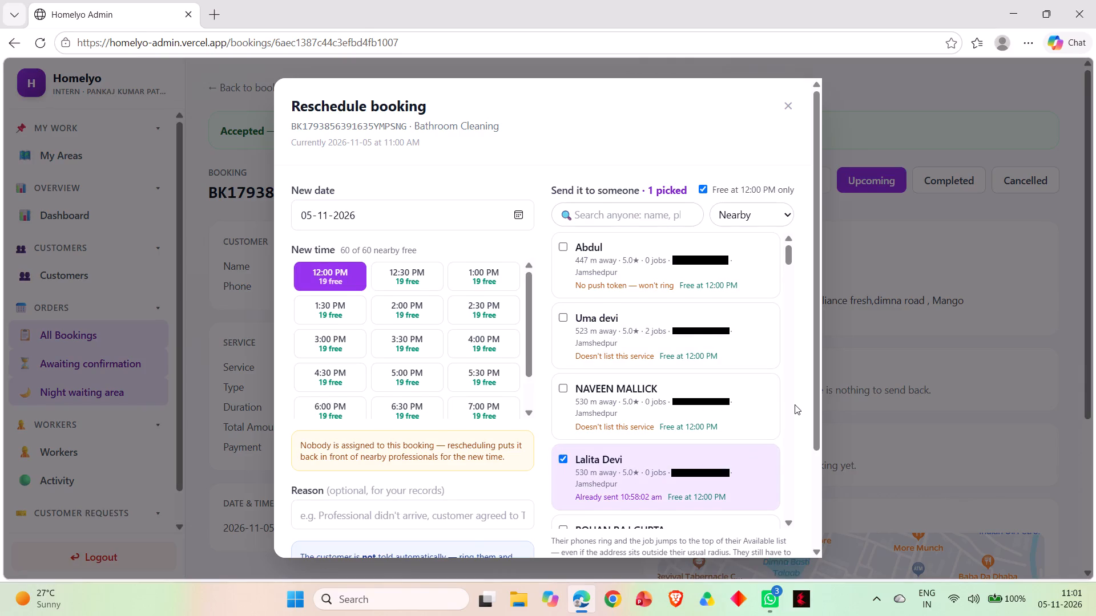
scroll(797, 402, "down", 12)
left_click(745, 534)
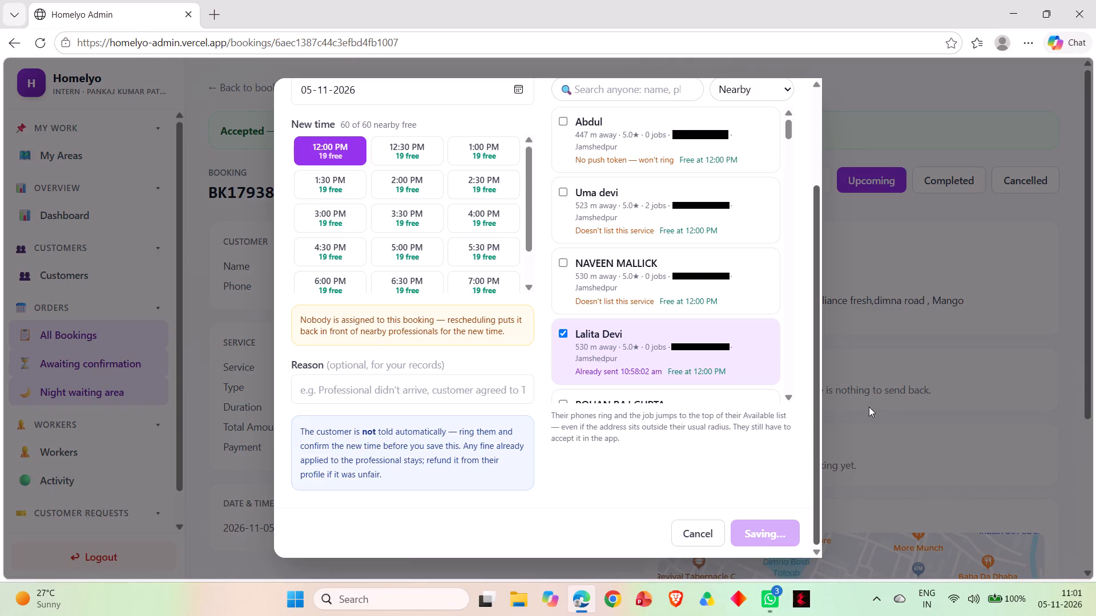
scroll(592, 320, "down", 13)
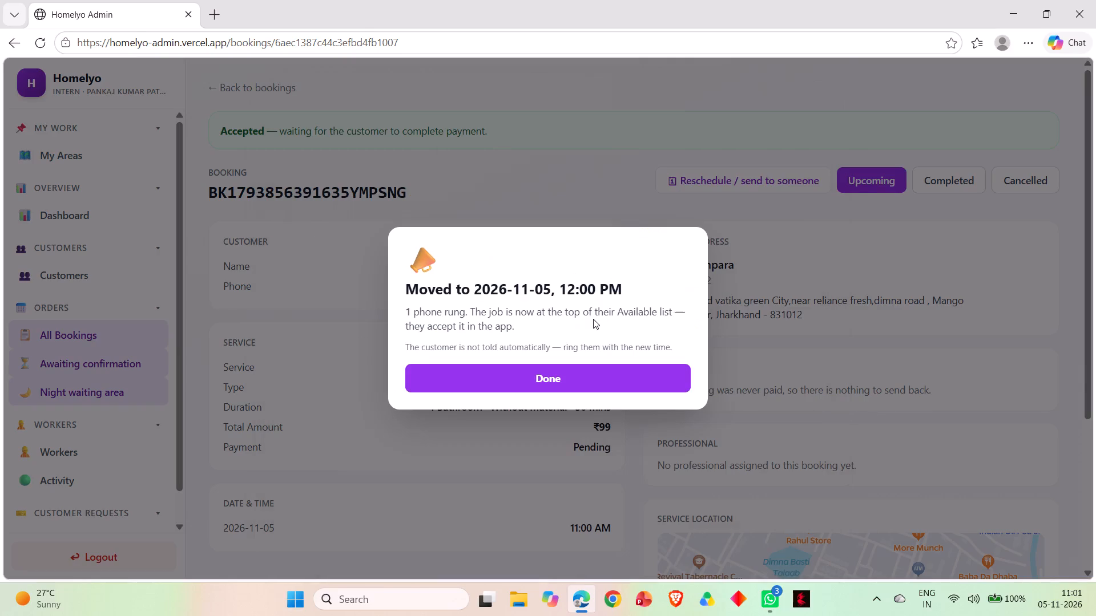
scroll(593, 319, "down", 2)
scroll(526, 329, "down", 6)
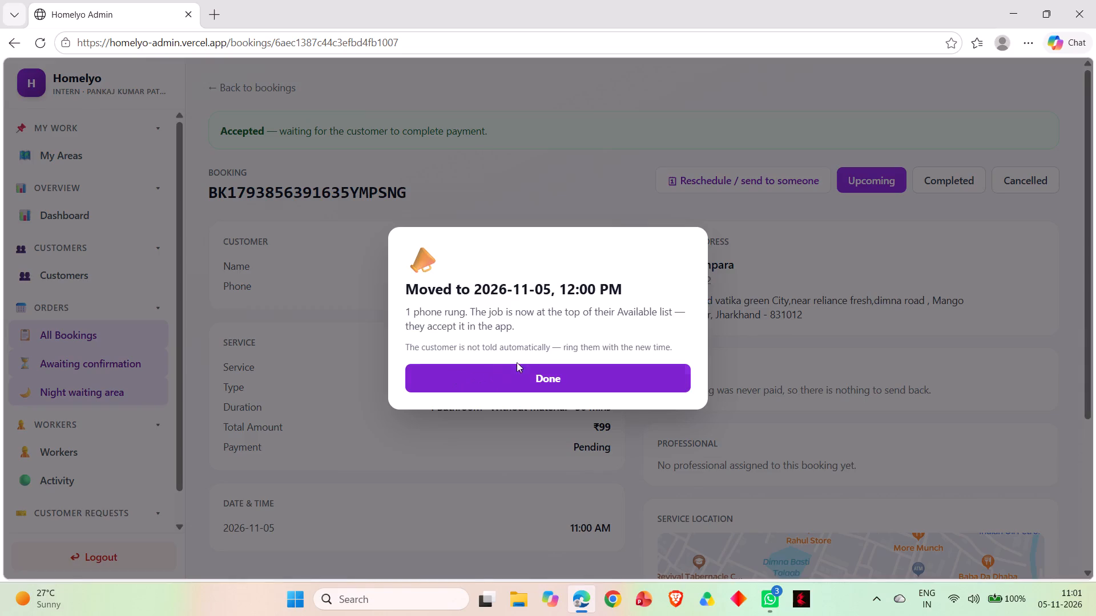
left_click(541, 382)
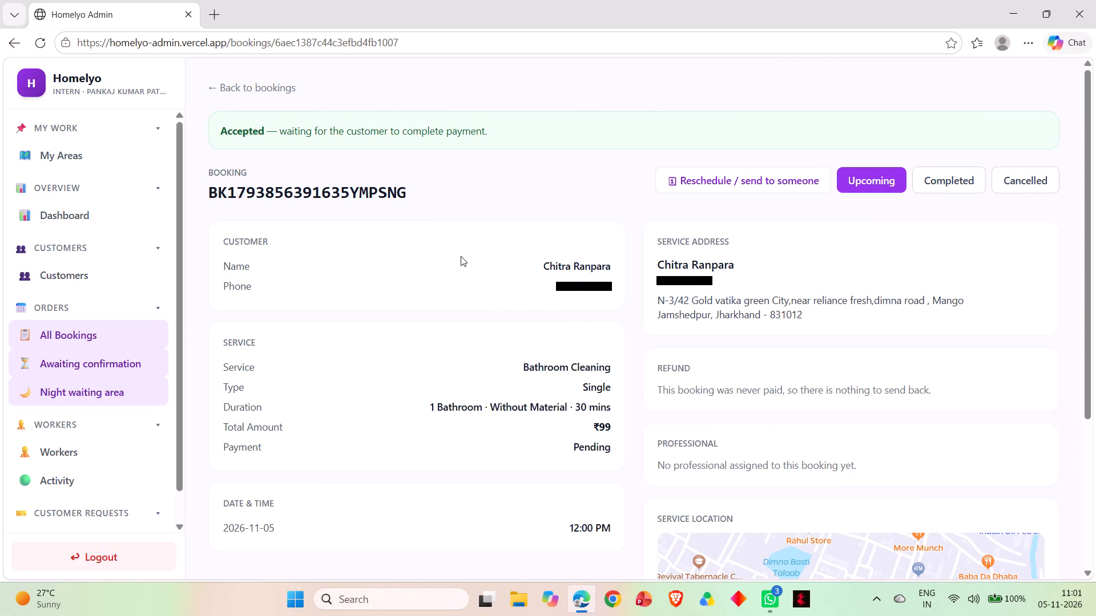
Examine the rescheduled booking's details, including its date and time, payment status, assigned professional and service location.
scroll(451, 282, "down", 4)
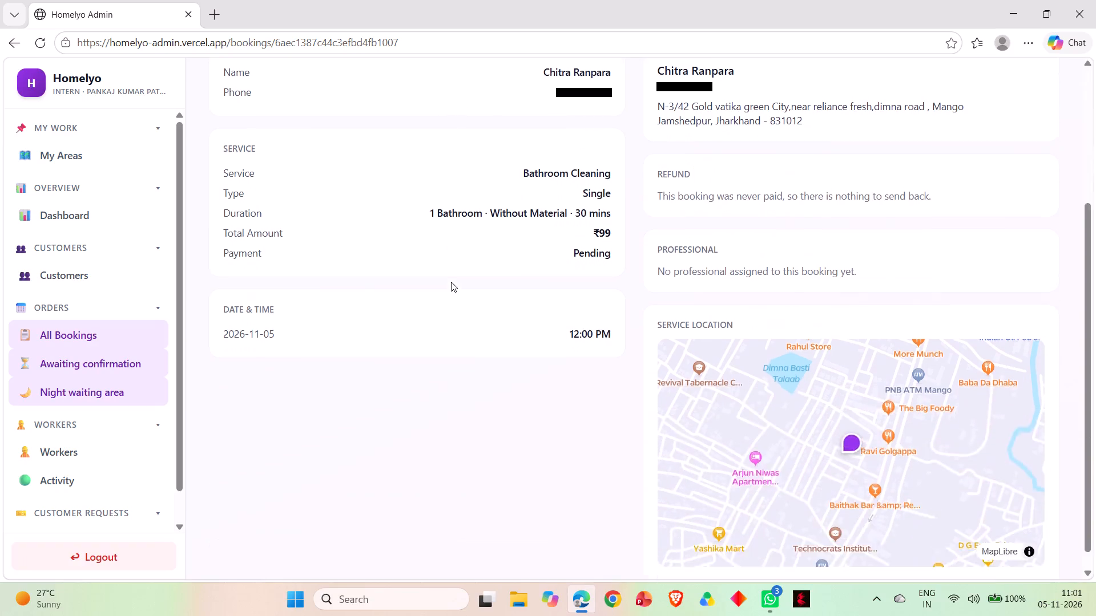
scroll(451, 282, "down", 5)
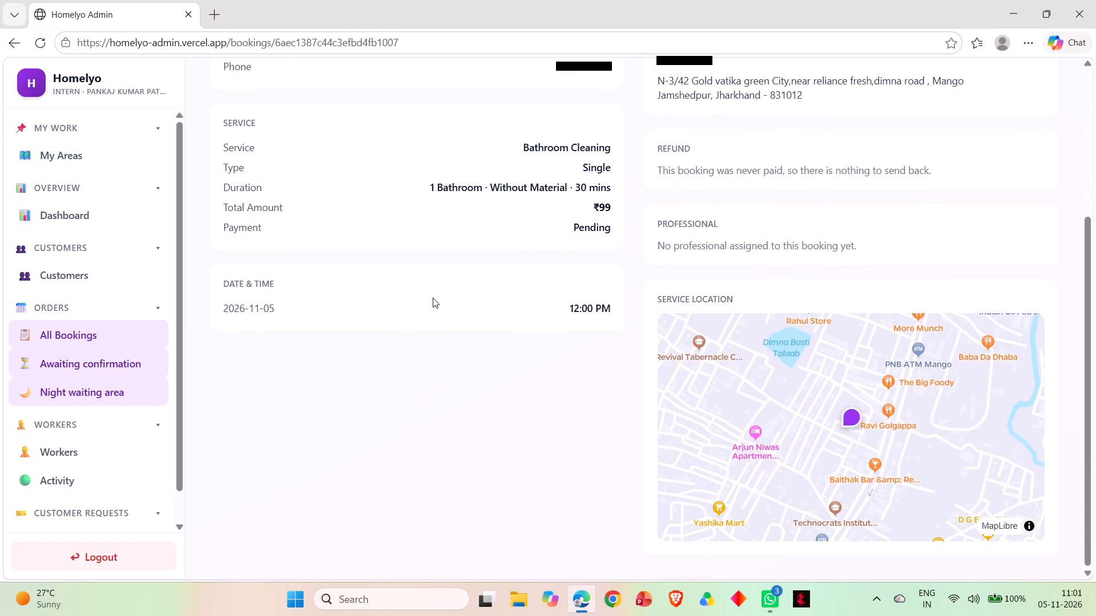
scroll(707, 263, "up", 7)
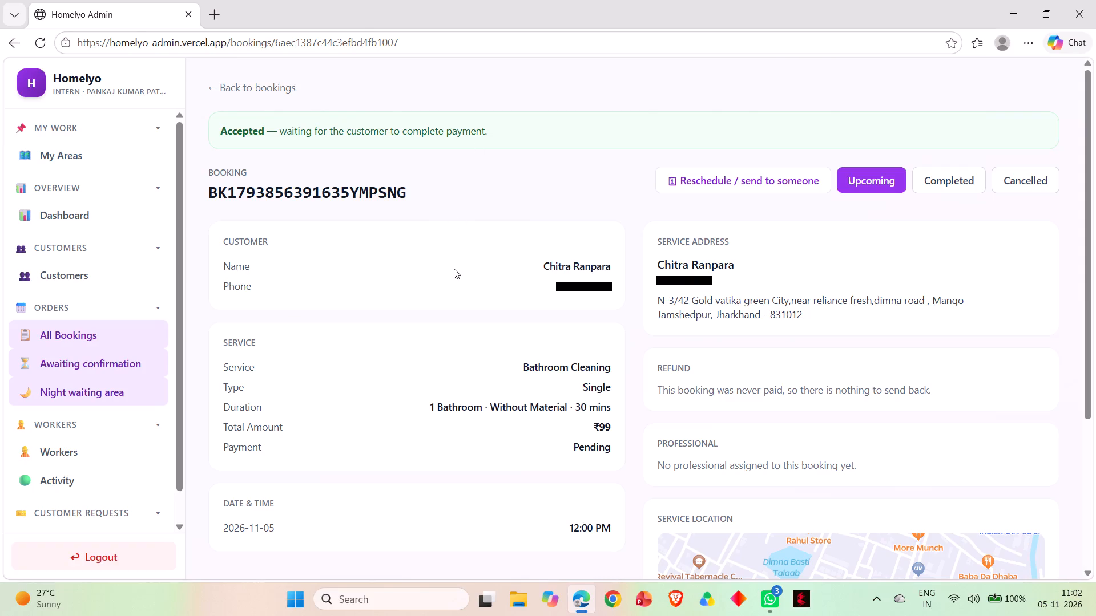
scroll(483, 317, "down", 5)
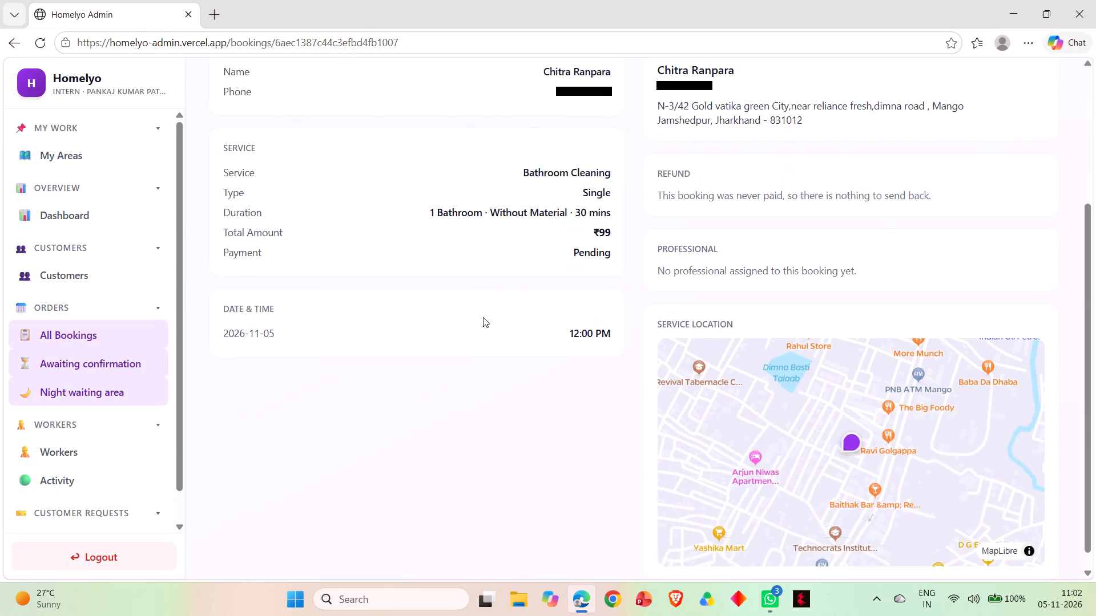
scroll(482, 317, "down", 9)
scroll(478, 317, "up", 8)
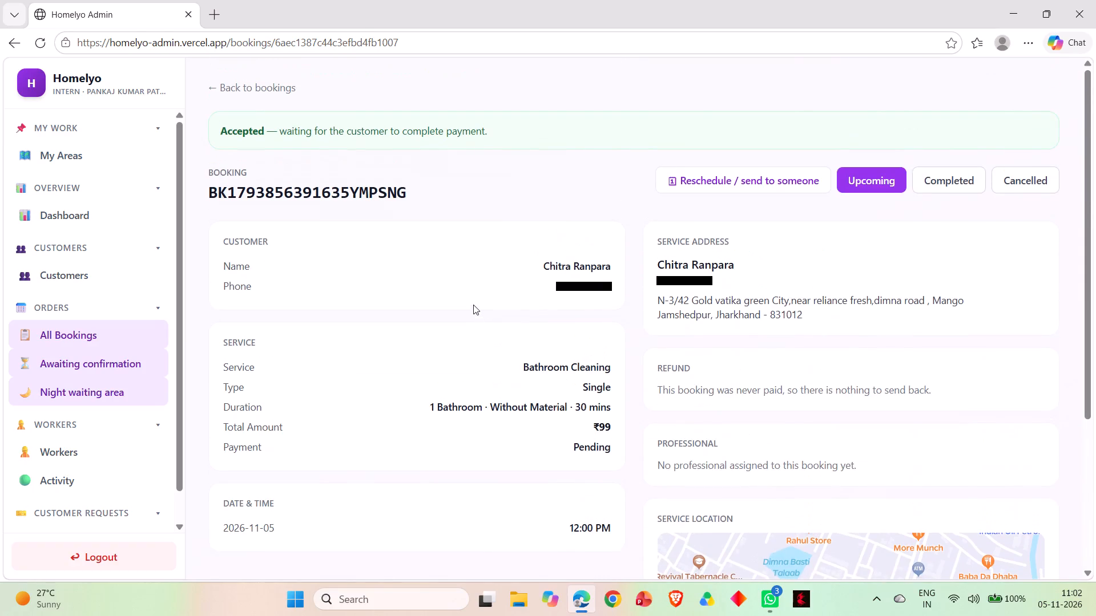
scroll(473, 305, "up", 1)
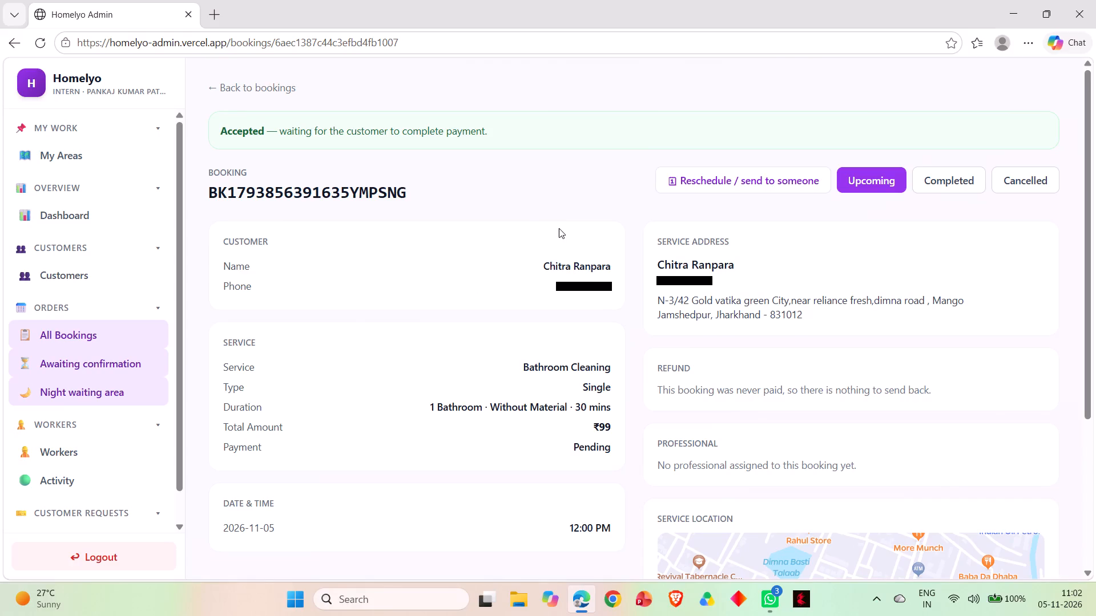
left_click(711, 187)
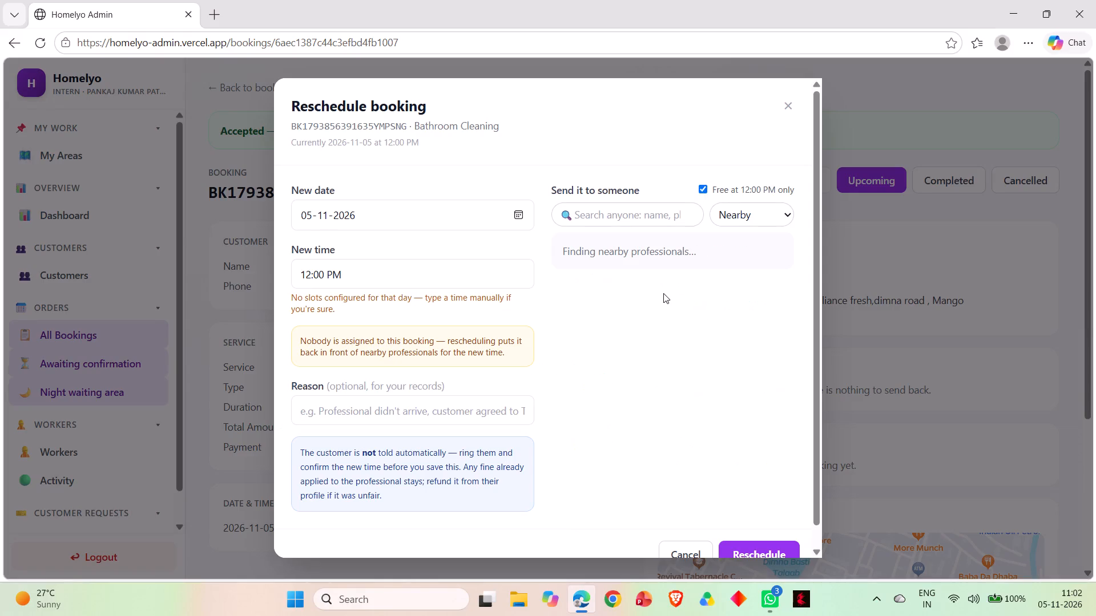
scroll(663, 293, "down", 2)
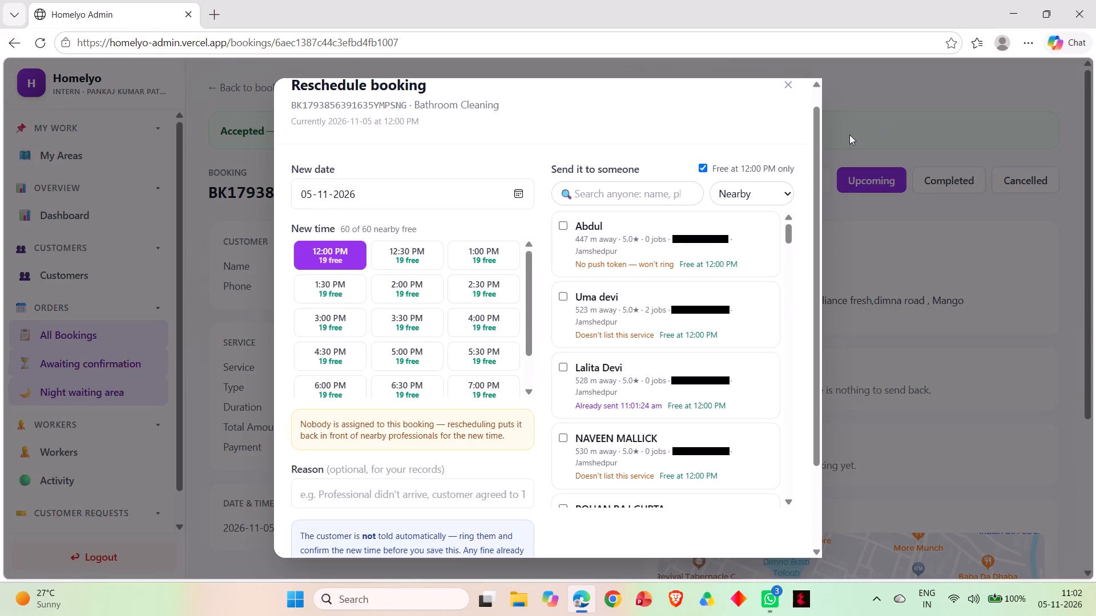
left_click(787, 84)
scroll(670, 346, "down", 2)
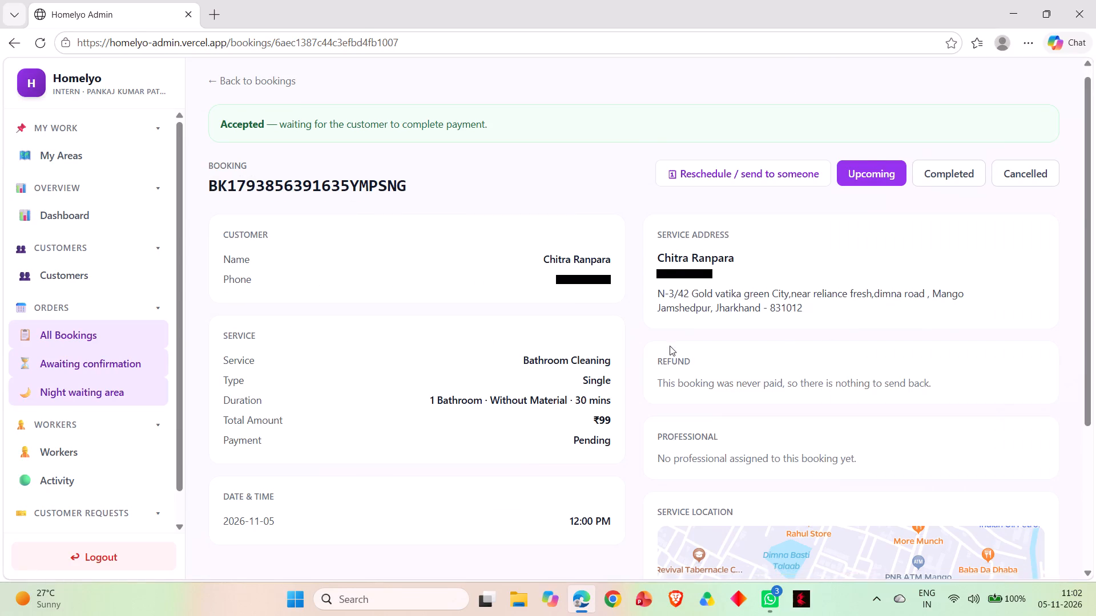
Recheck the rescheduled Bathroom Cleaning booking's acceptance status, payment, time, professional and service location.
scroll(670, 346, "down", 2)
scroll(670, 346, "up", 7)
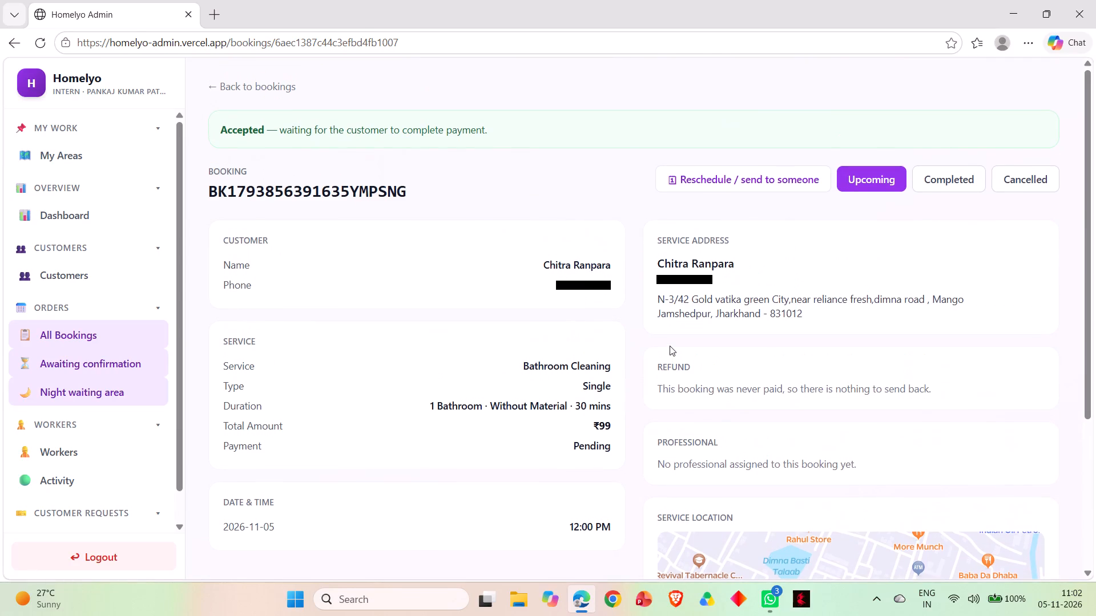
scroll(670, 346, "down", 2)
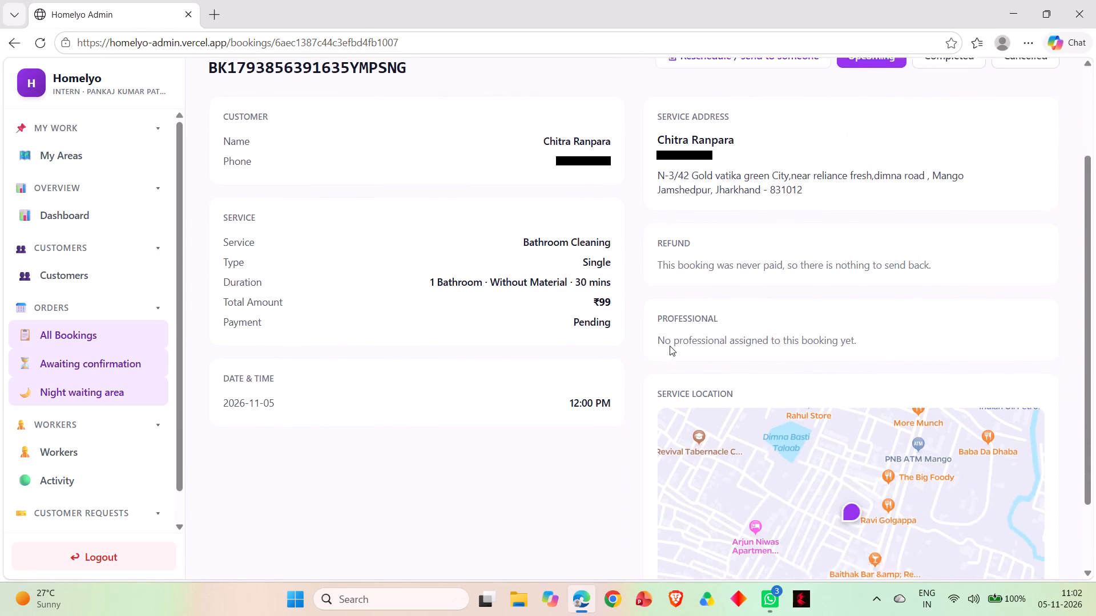
scroll(670, 346, "up", 2)
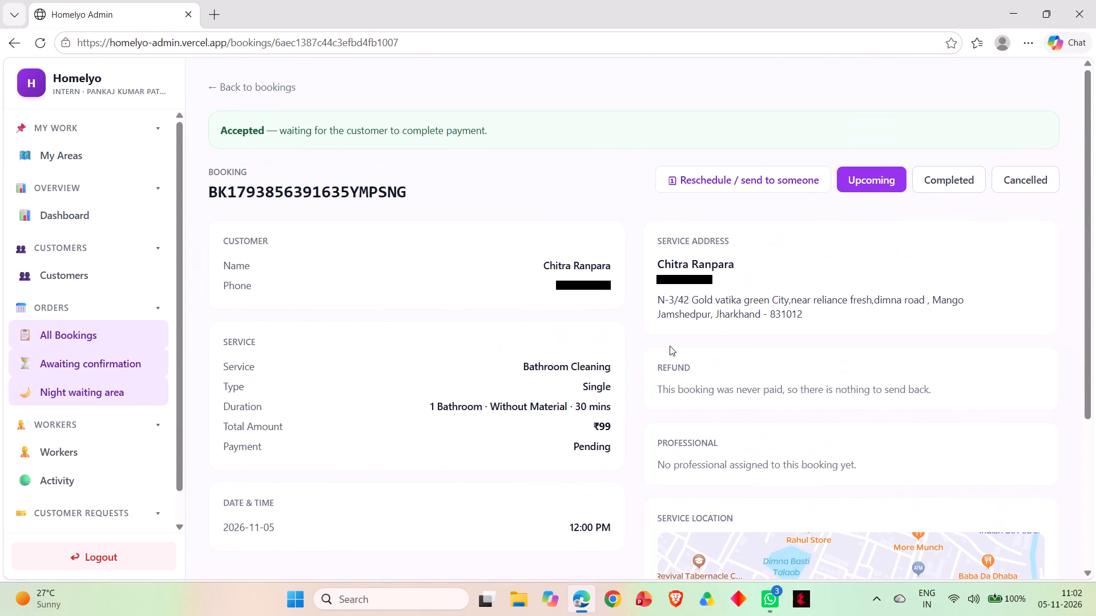
scroll(670, 346, "up", 3)
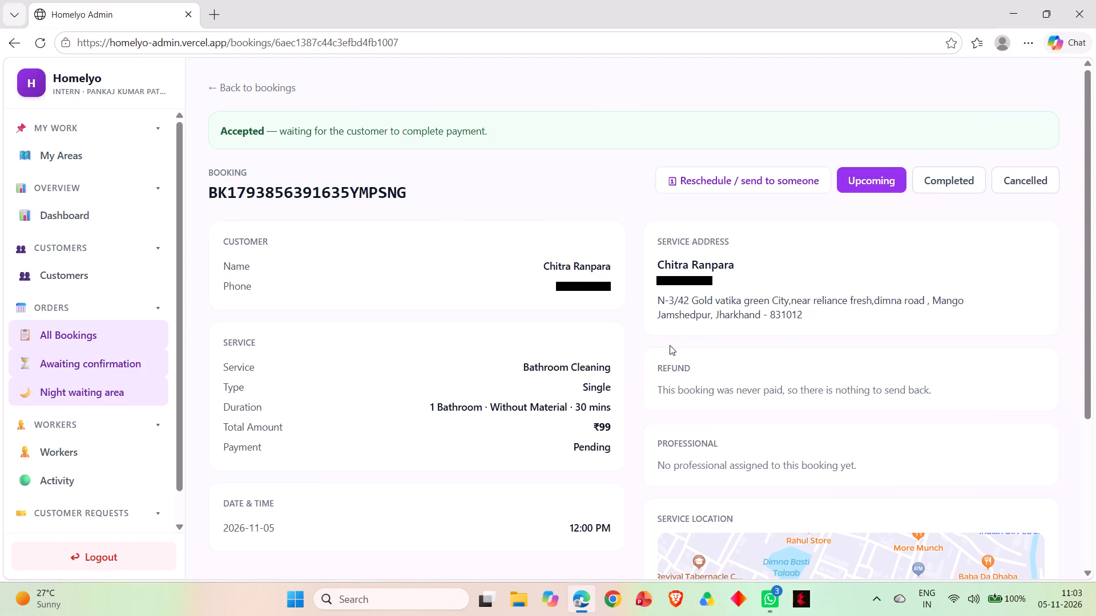
scroll(476, 350, "up", 5)
scroll(476, 350, "down", 8)
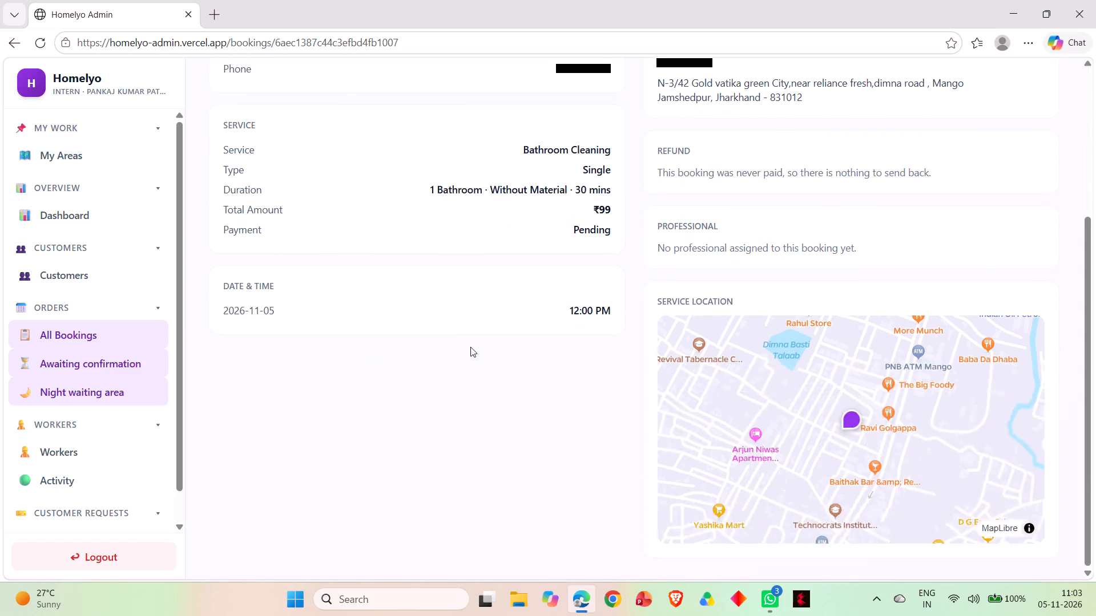
scroll(470, 347, "up", 17)
scroll(464, 334, "down", 9)
scroll(464, 333, "up", 12)
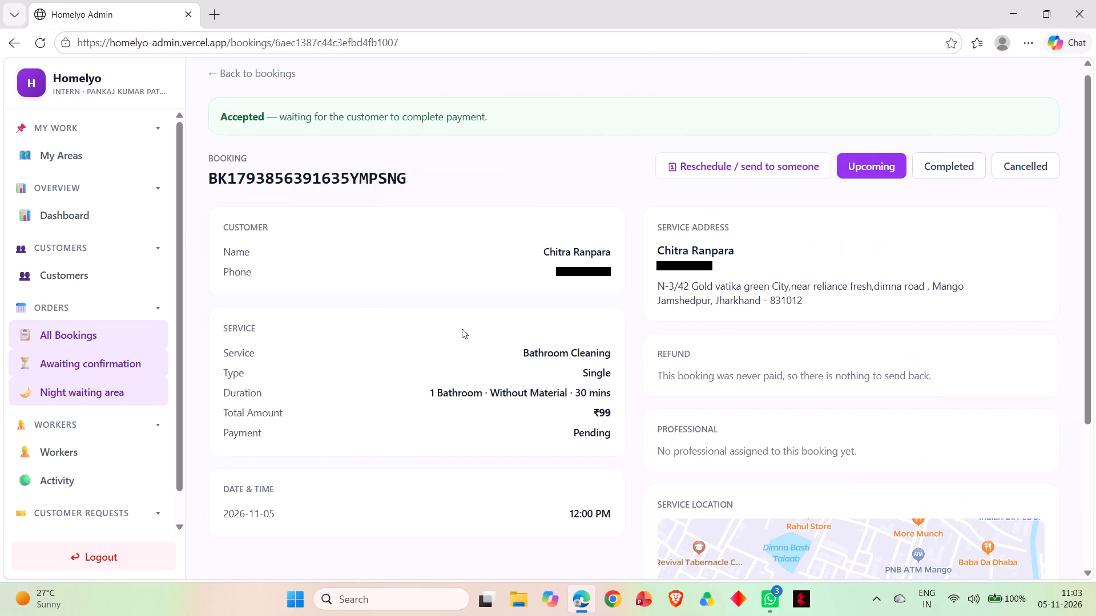
scroll(462, 329, "up", 14)
scroll(397, 341, "up", 6)
scroll(395, 308, "down", 9)
scroll(395, 307, "up", 9)
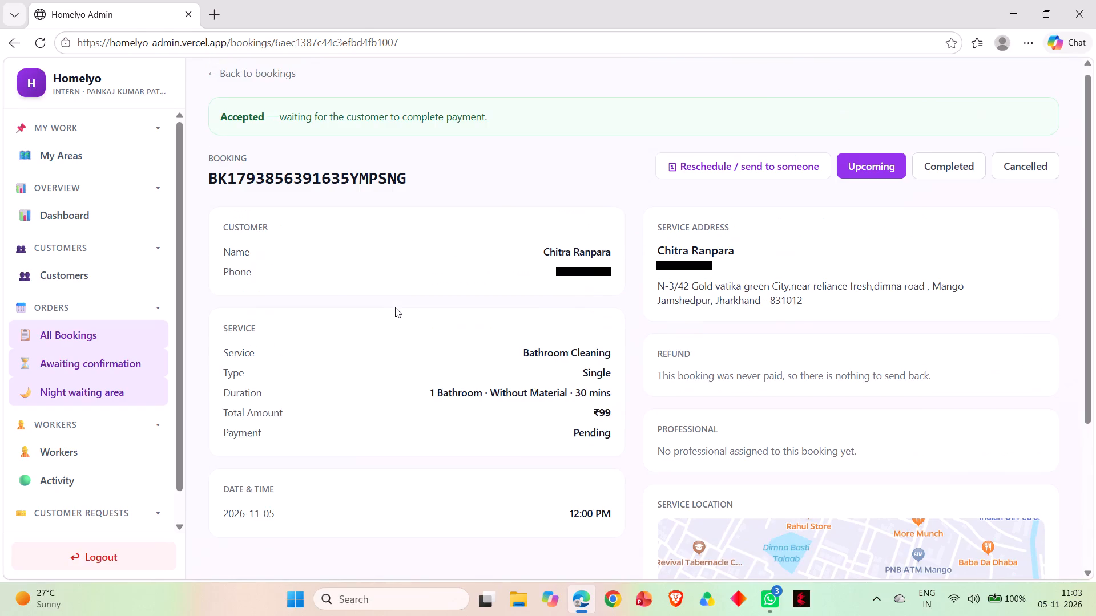
scroll(395, 307, "up", 9)
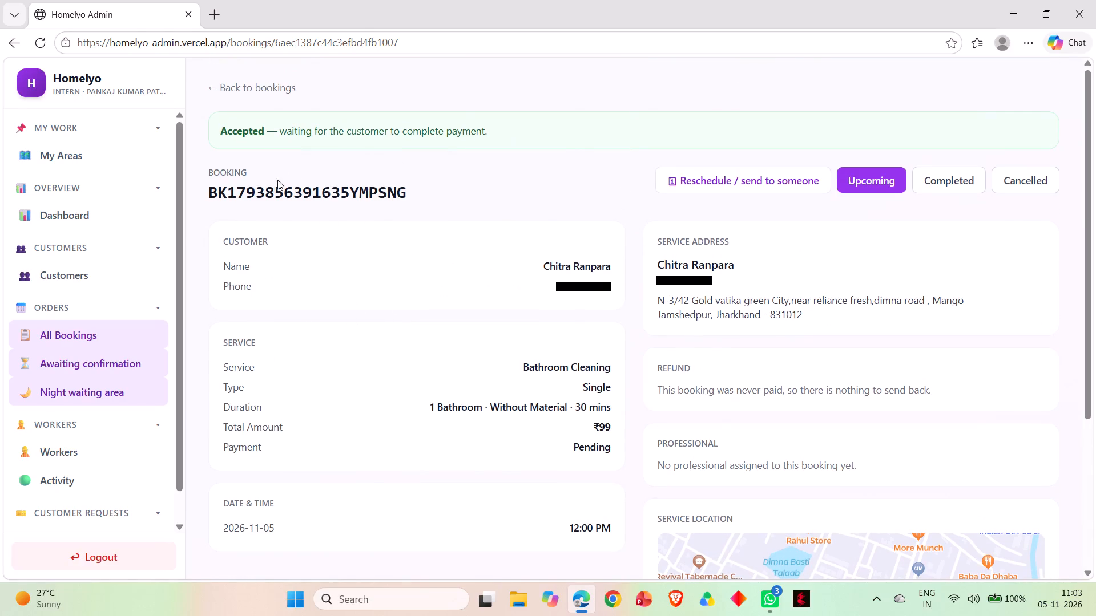
Return to the bookings list and open the Home Cleaning booking scheduled for 2026-11-06 at 8:30 AM.
left_click(215, 88)
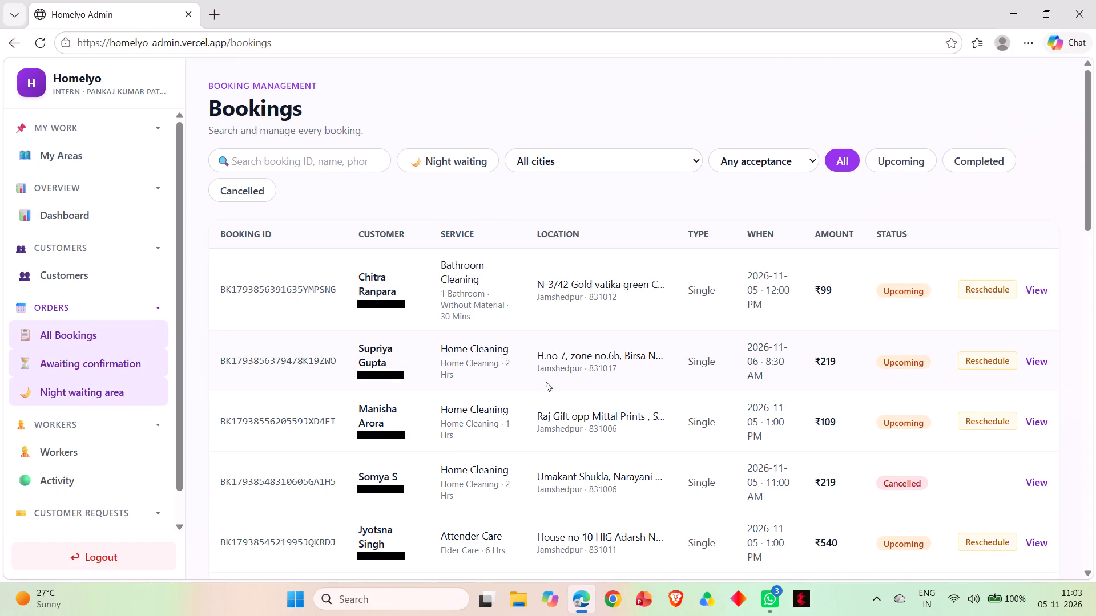
left_click(606, 355)
left_click(1030, 358)
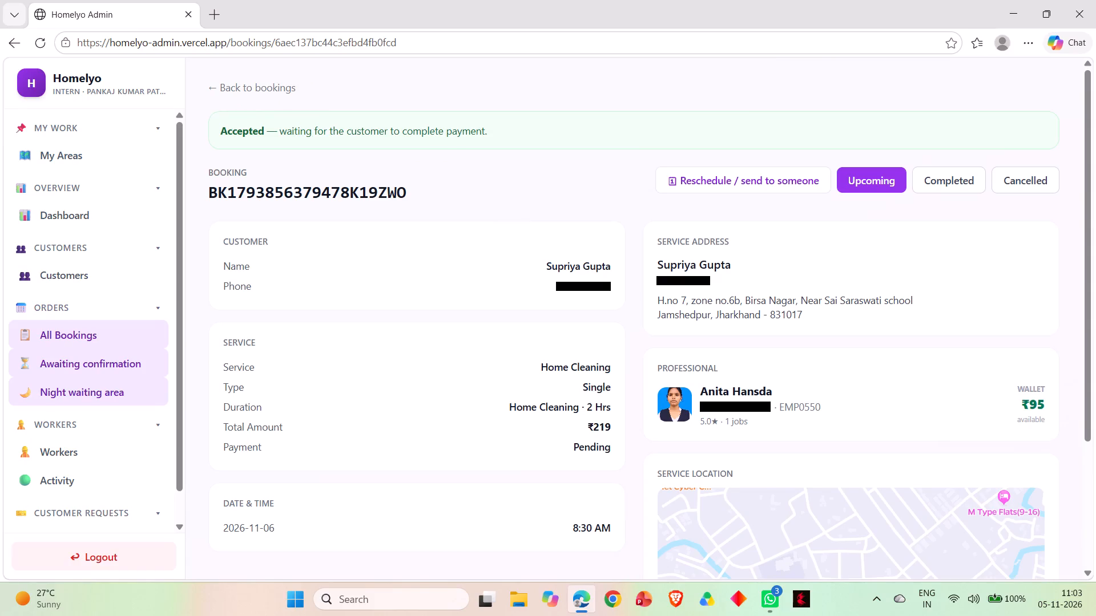
Examine the Home Cleaning booking's service, payment, schedule, refund, assigned professional and service location details.
scroll(522, 352, "down", 2)
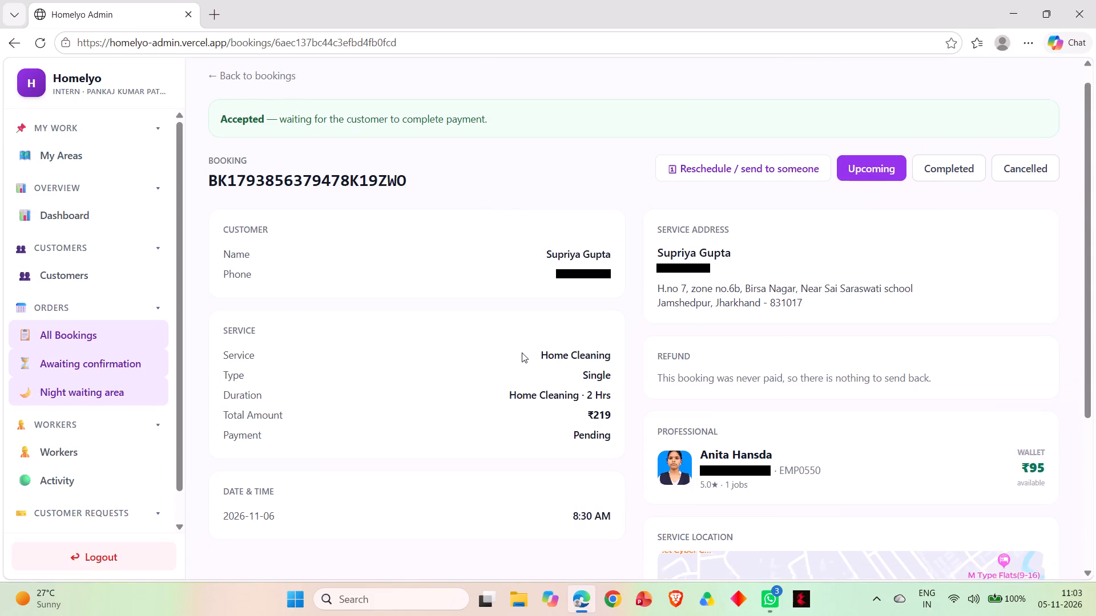
scroll(522, 352, "down", 6)
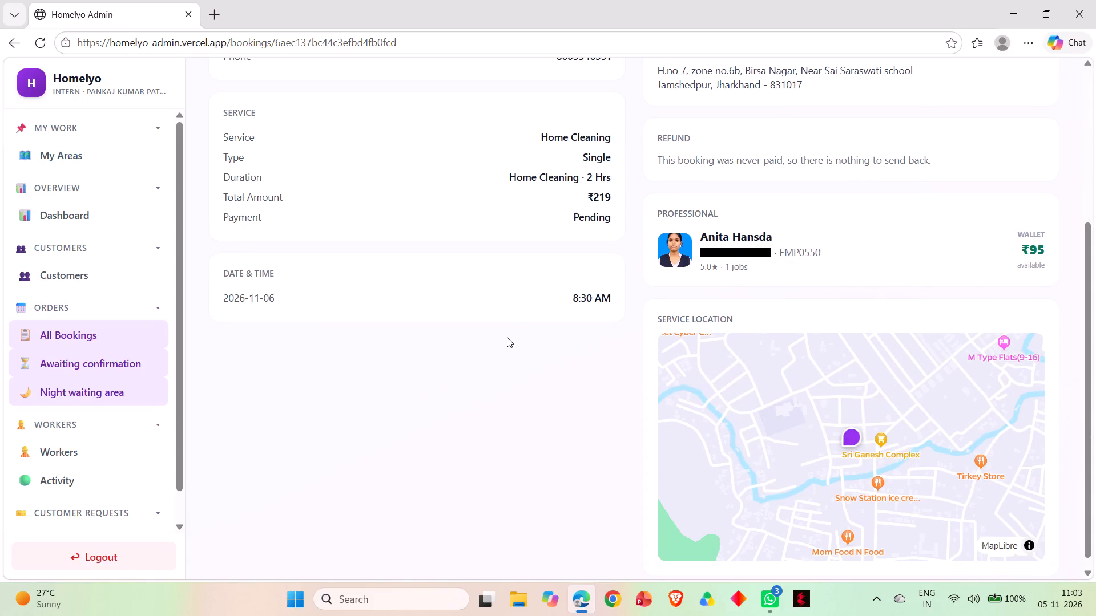
scroll(498, 329, "up", 6)
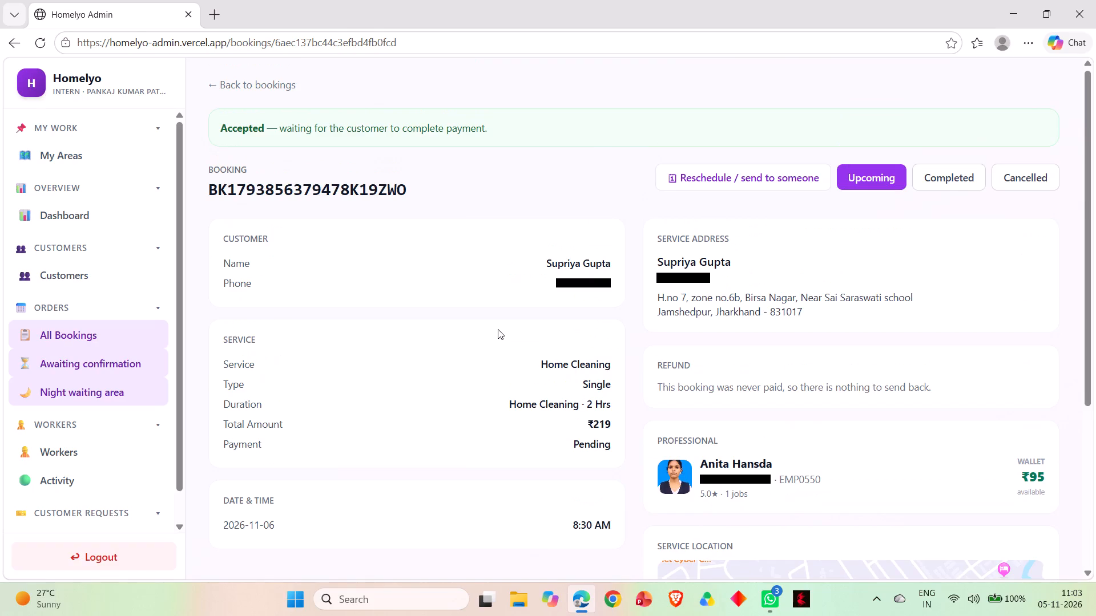
scroll(352, 262, "up", 5)
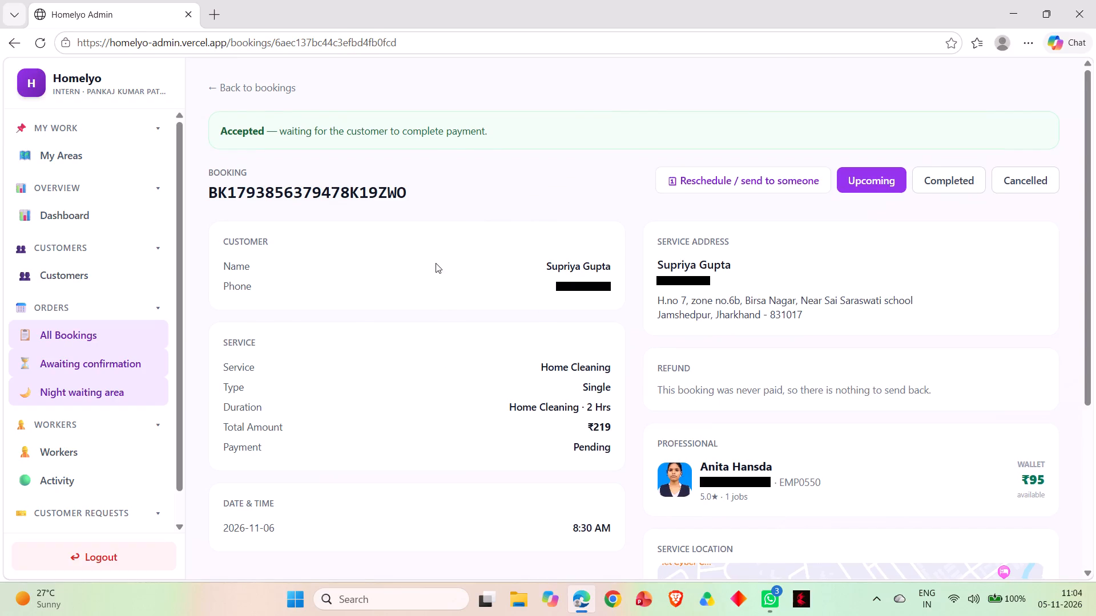
scroll(441, 256, "down", 9)
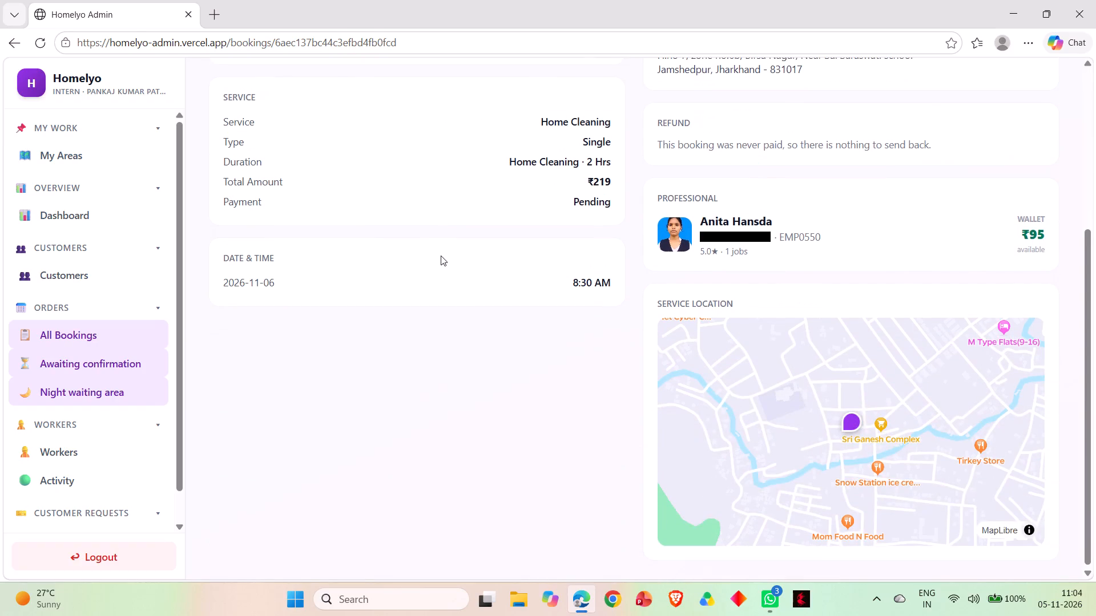
scroll(441, 256, "up", 3)
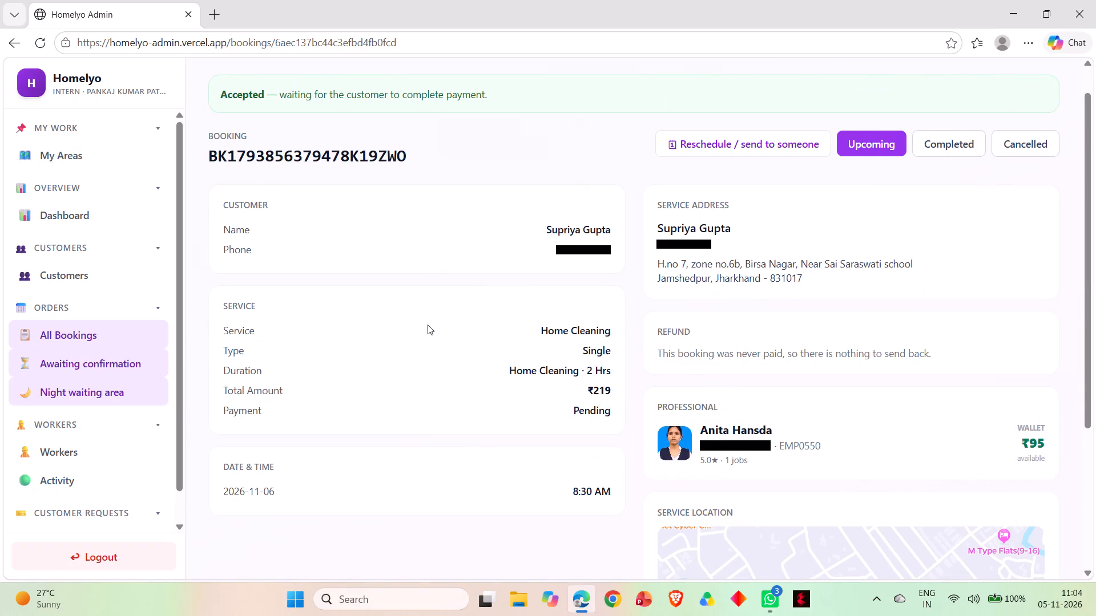
scroll(424, 323, "up", 2)
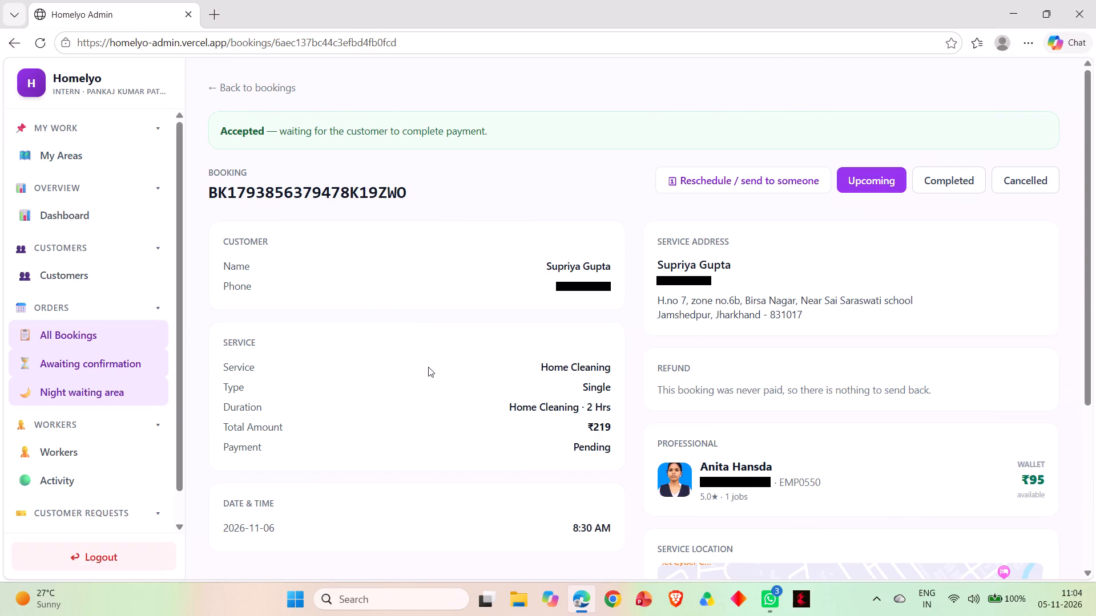
scroll(451, 396, "down", 1)
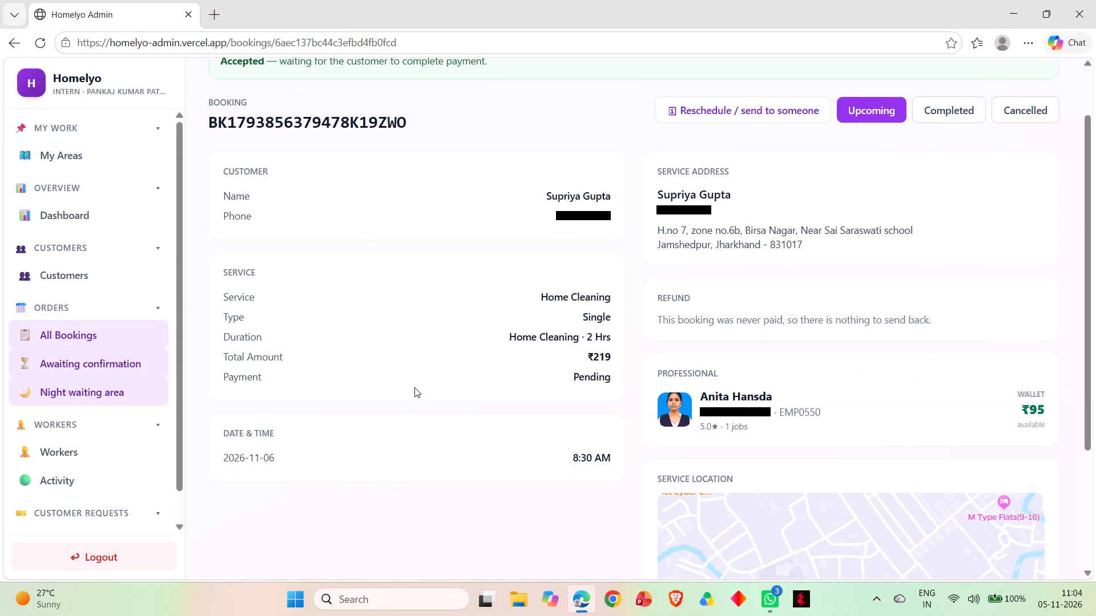
scroll(414, 387, "up", 3)
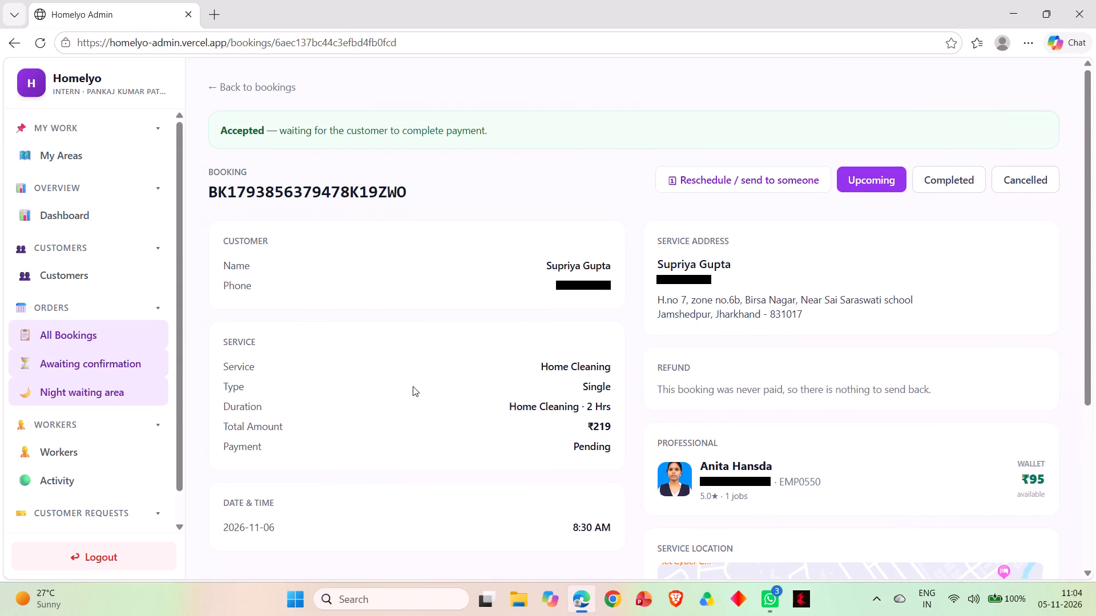
scroll(413, 386, "up", 2)
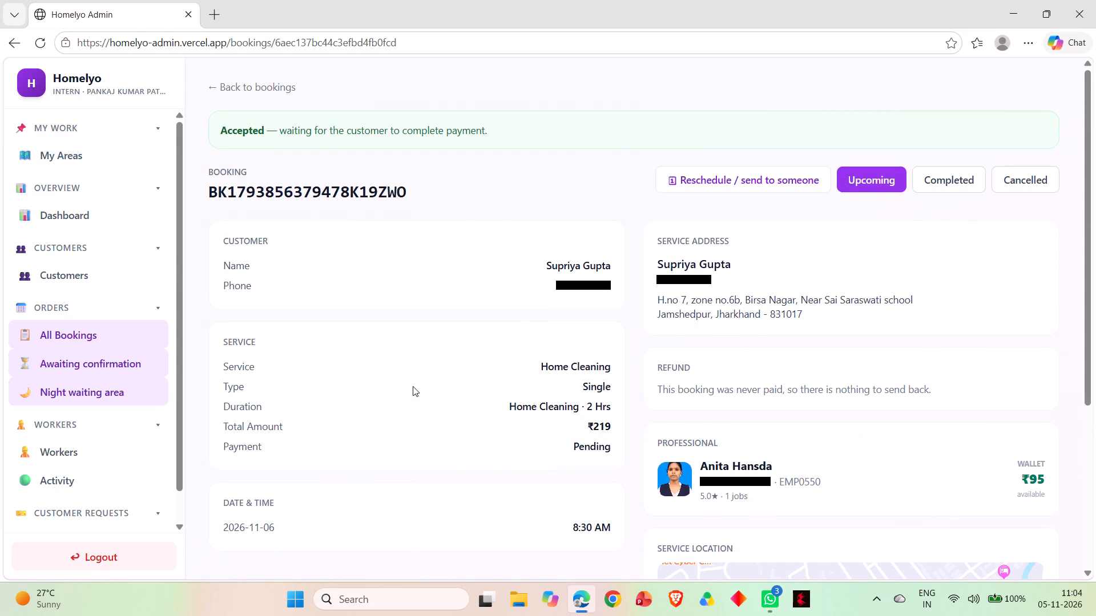
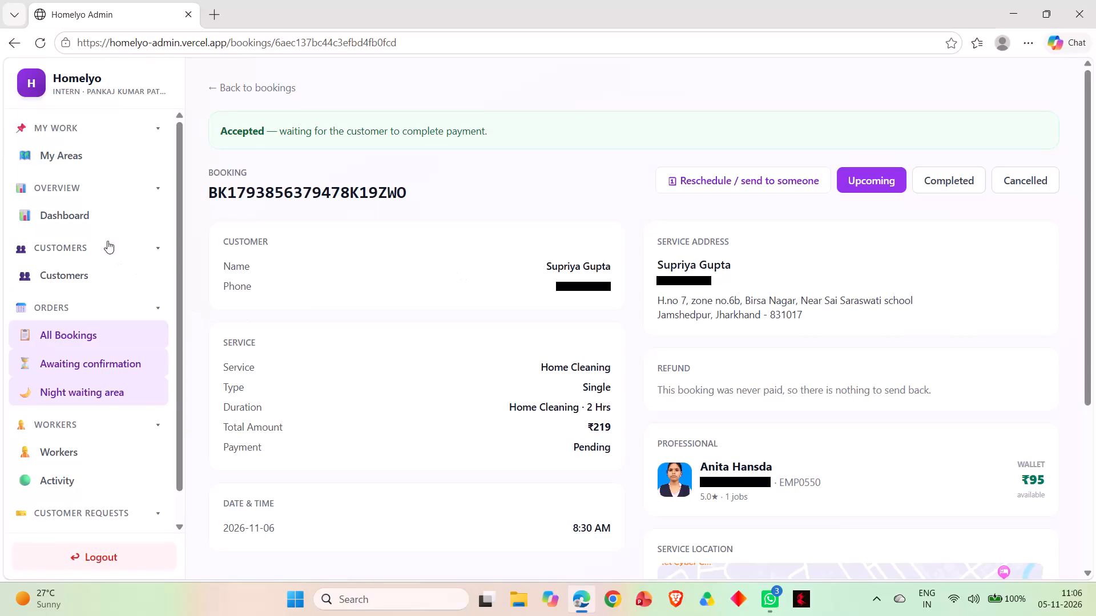
Reload the Home Cleaning booking's details and return to the bookings list.
left_click(43, 48)
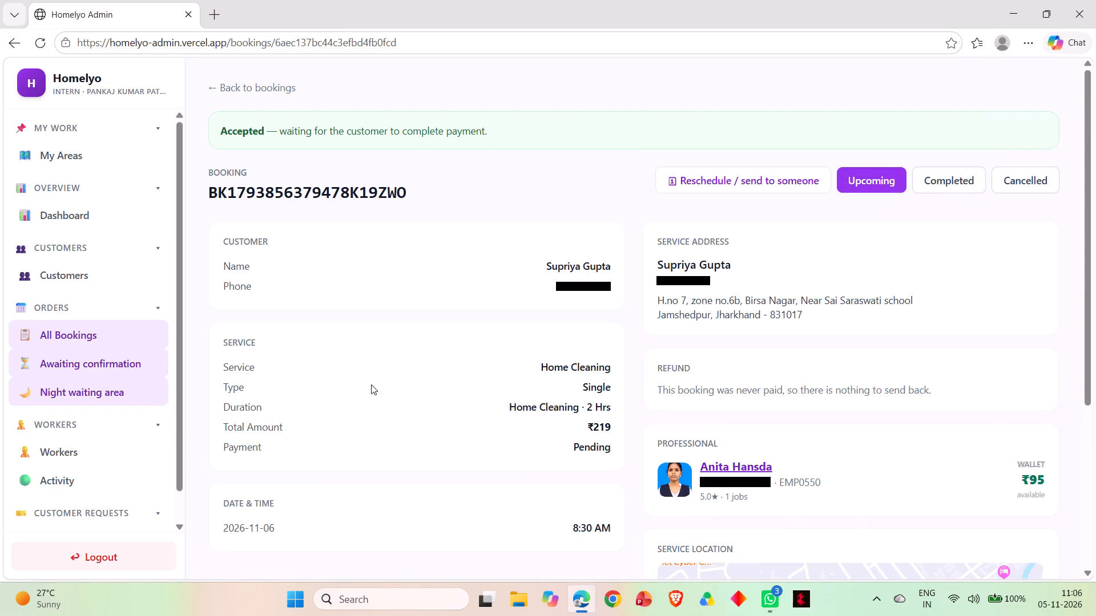
left_click(207, 87)
left_click(216, 87)
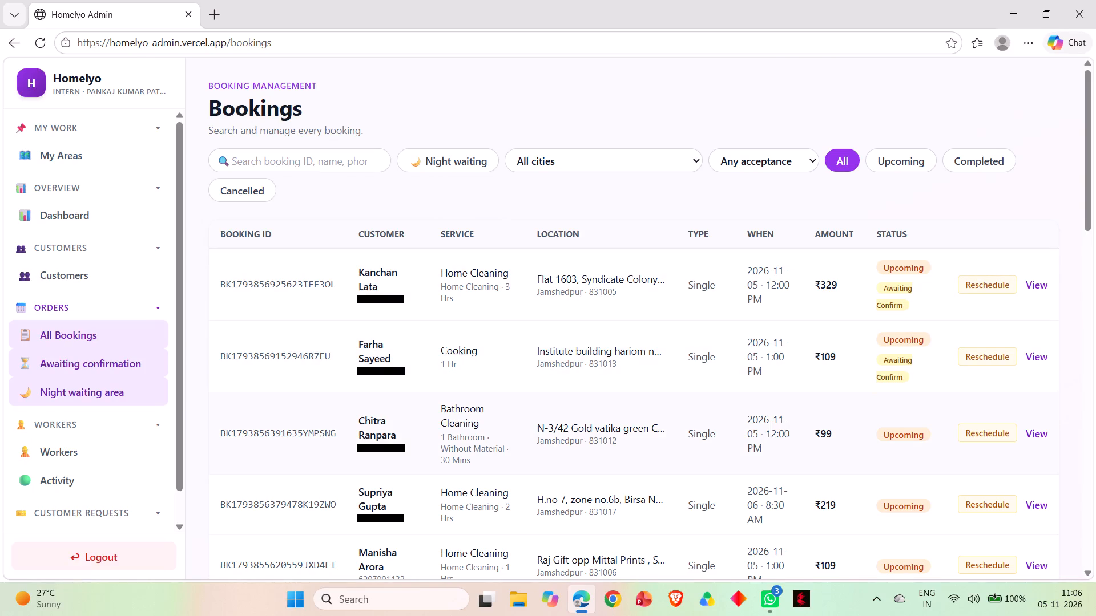
Review the bookings list filtered to Upcoming, and restore the All filter.
left_click(900, 164)
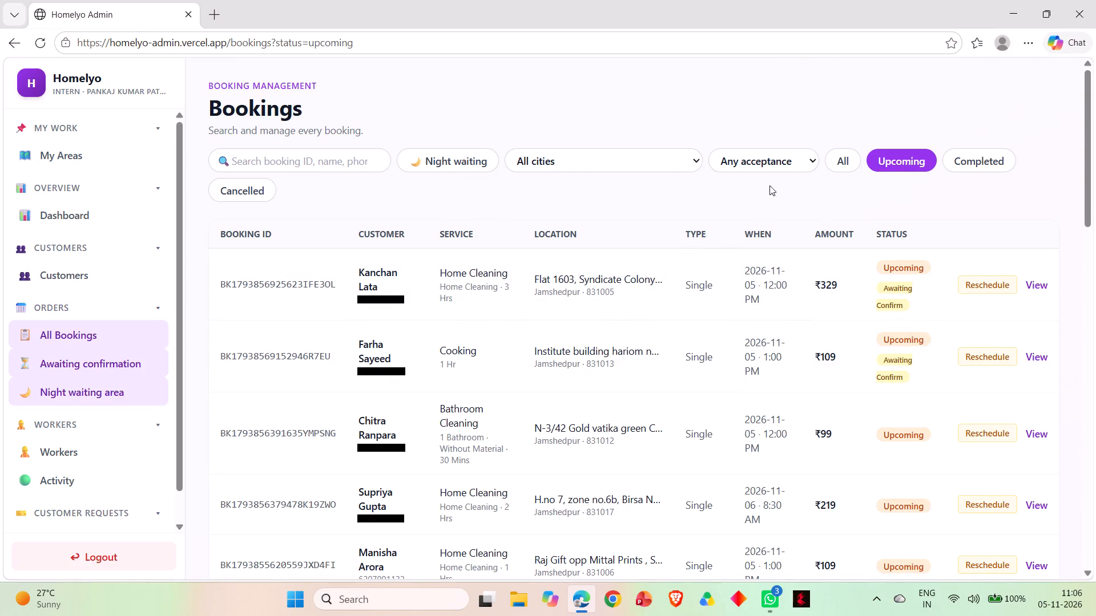
left_click(833, 167)
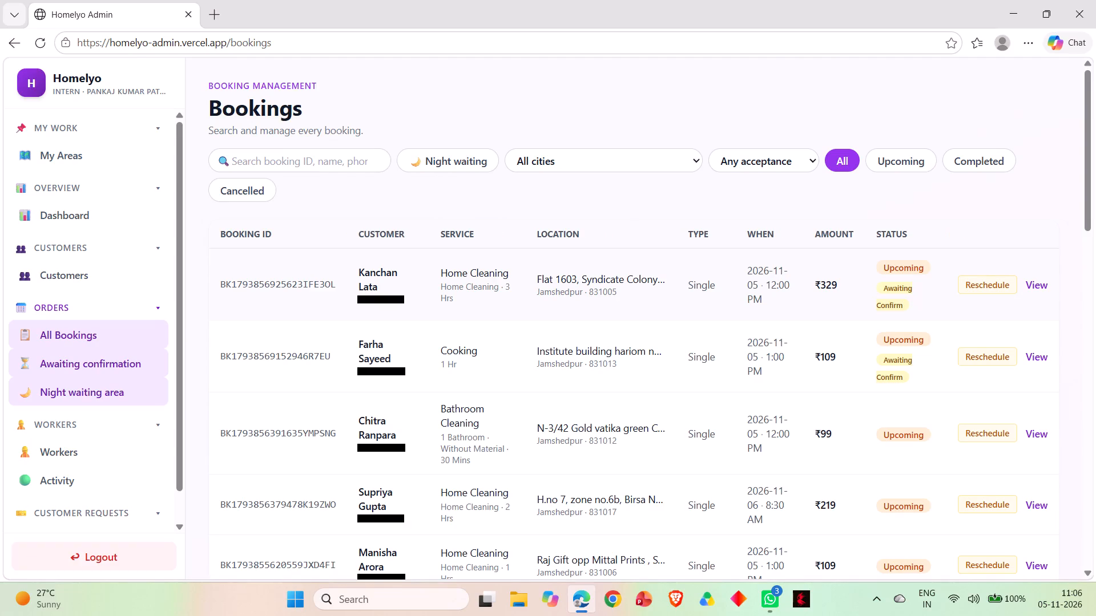
Reopen the Home Cleaning booking for 2026-11-06 at 8:30 AM and recheck its payment, schedule, assigned professional and service location.
scroll(479, 425, "down", 1)
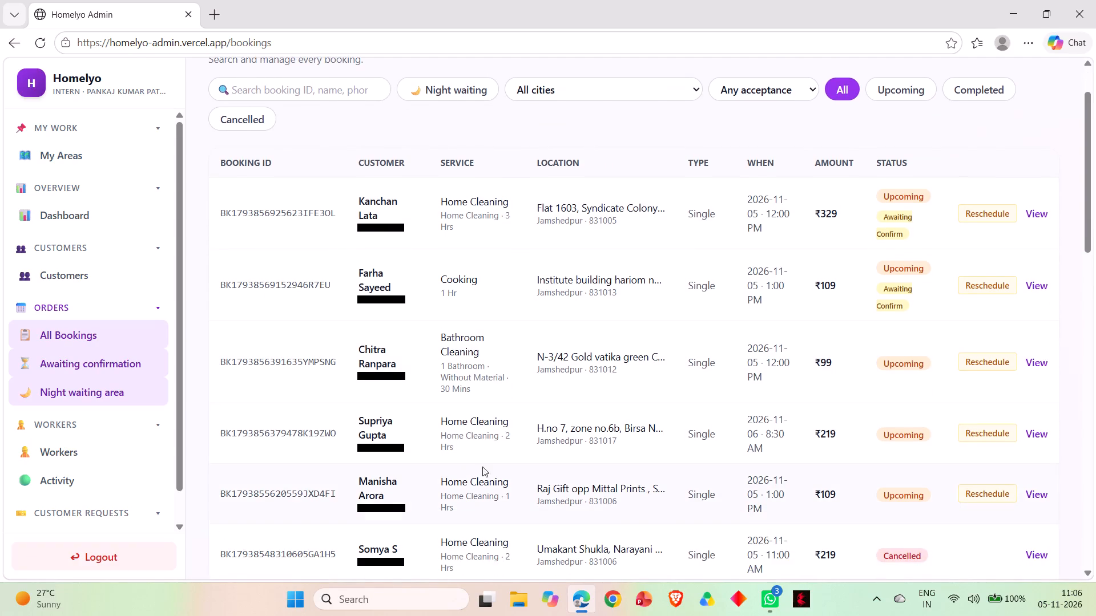
scroll(785, 413, "down", 1)
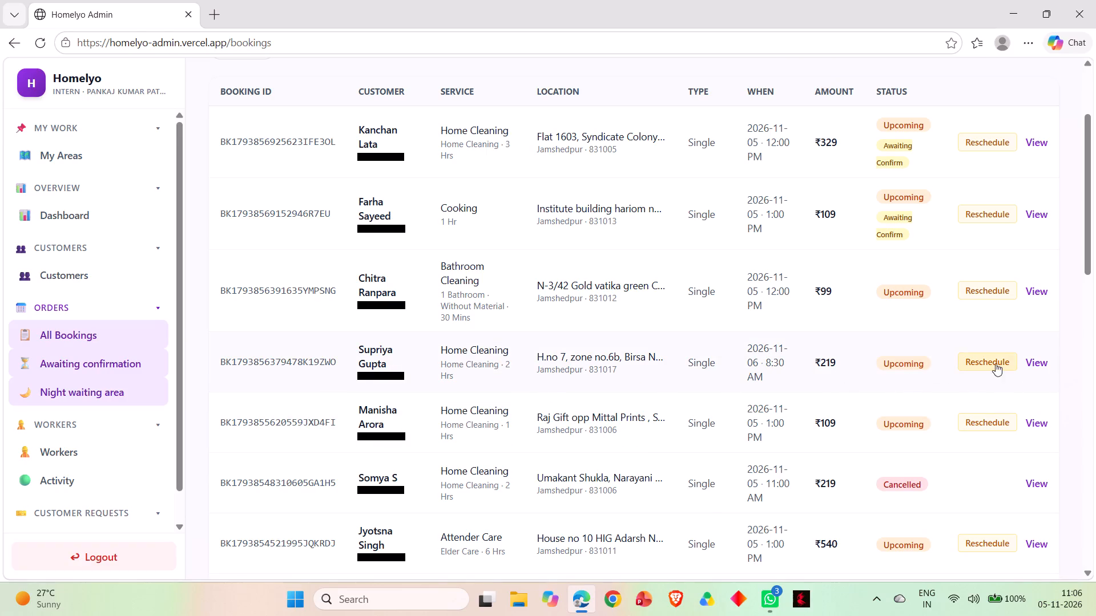
left_click(1040, 359)
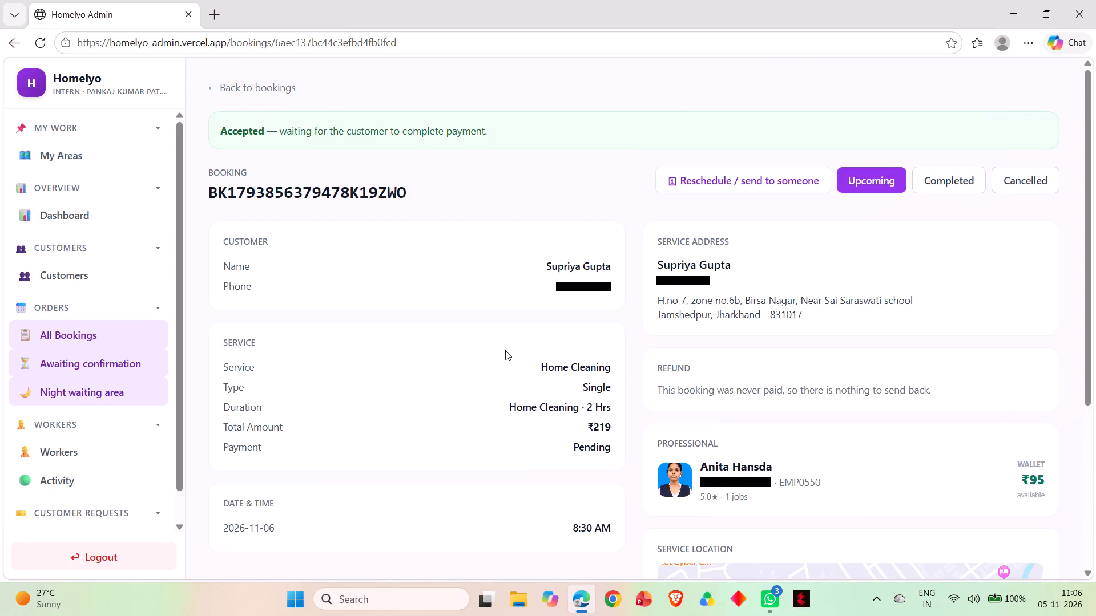
scroll(507, 368, "down", 4)
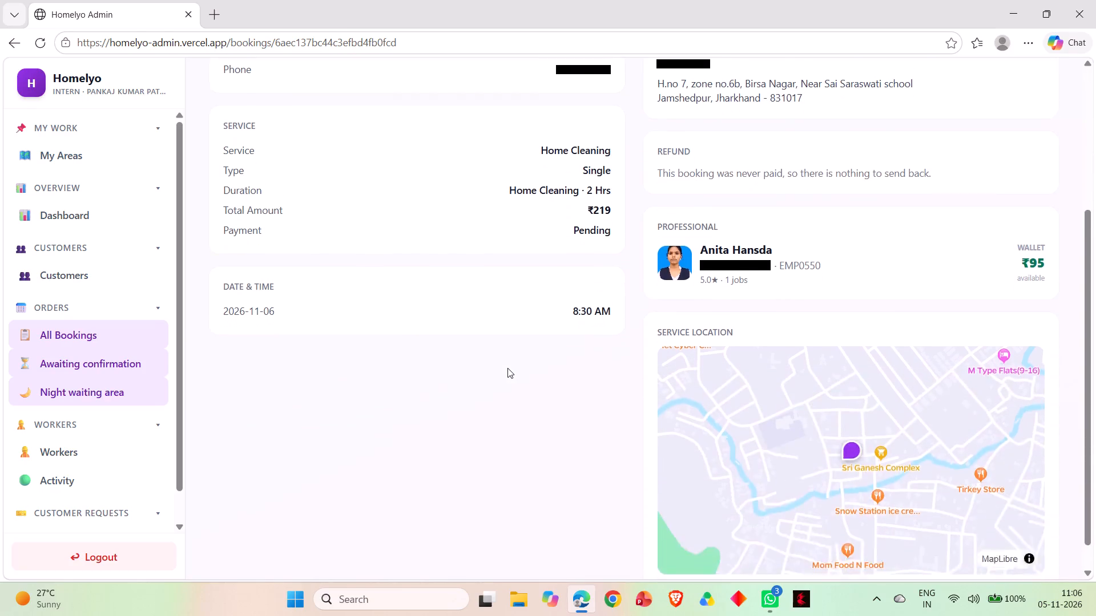
scroll(507, 368, "up", 4)
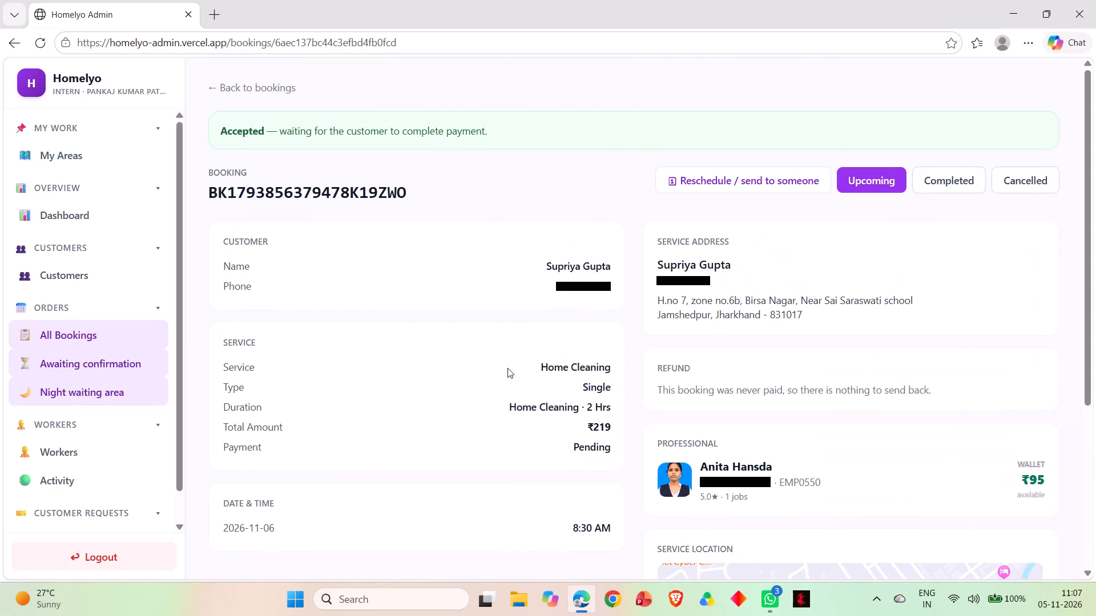
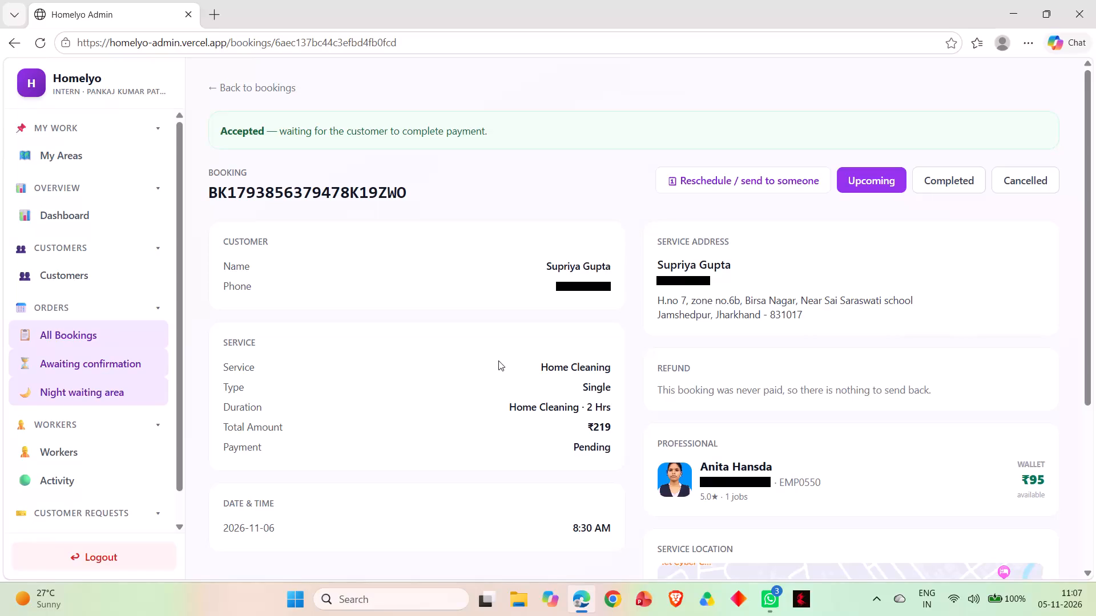
Review the open Home Cleaning booking's payment, schedule, assigned professional and service location once more.
scroll(356, 464, "up", 4)
scroll(356, 464, "down", 4)
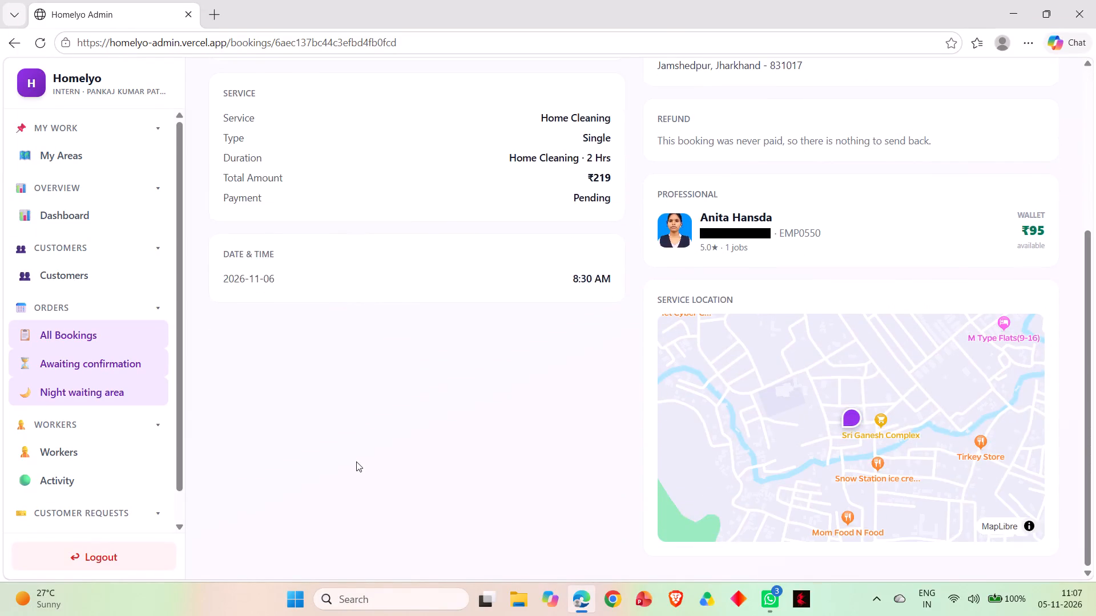
scroll(353, 464, "down", 2)
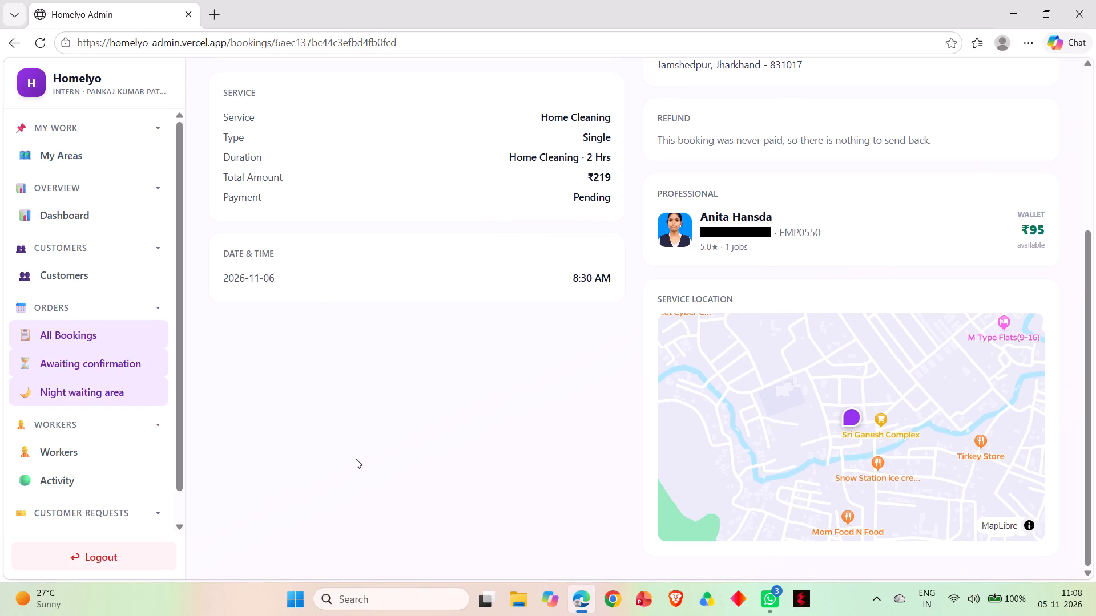
scroll(356, 459, "up", 2)
scroll(507, 265, "up", 3)
scroll(625, 216, "up", 3)
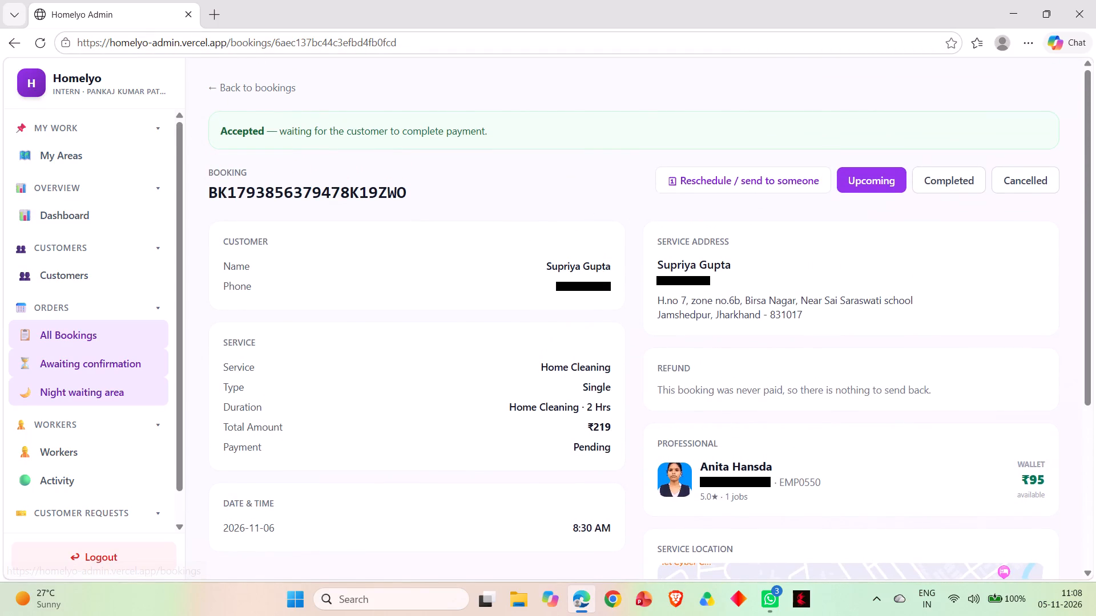
scroll(712, 270, "up", 2)
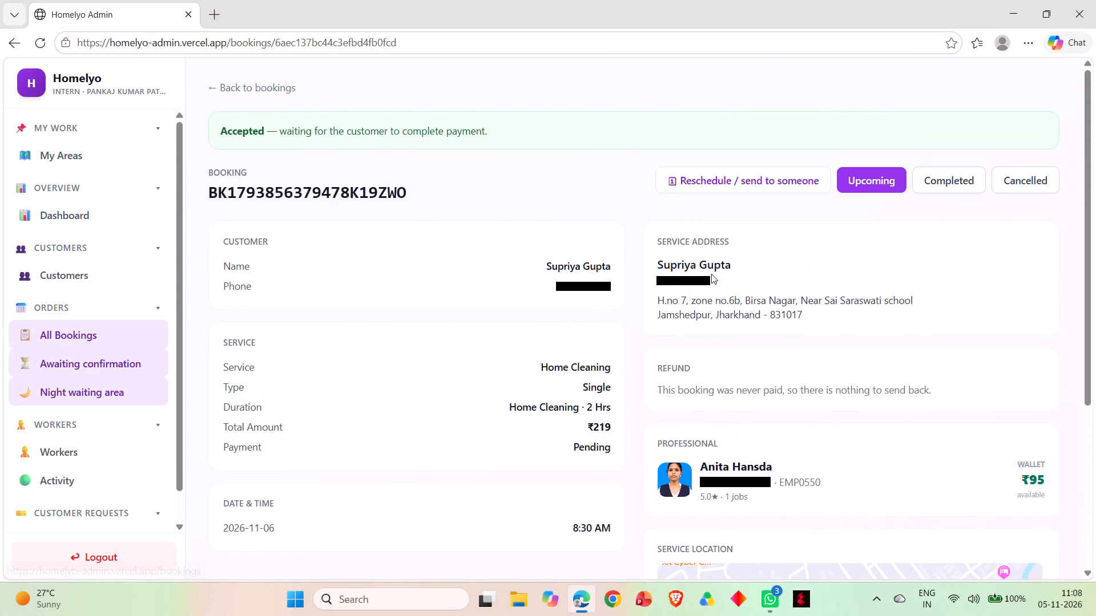
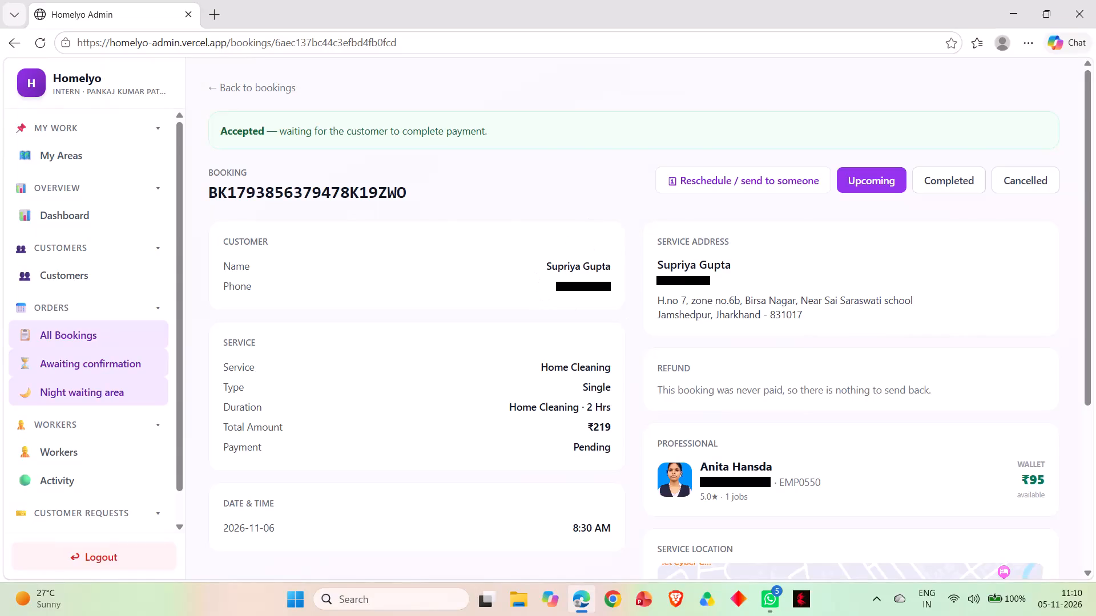
Return to the list of all bookings and look through the recent entries' services, schedules and statuses.
left_click(212, 88)
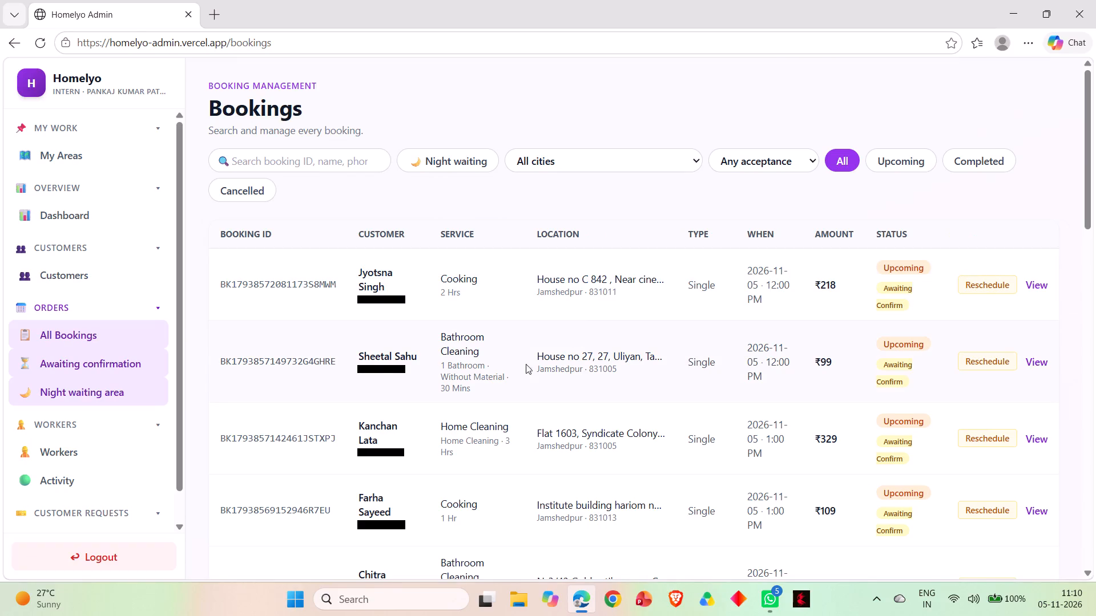
scroll(360, 400, "down", 4)
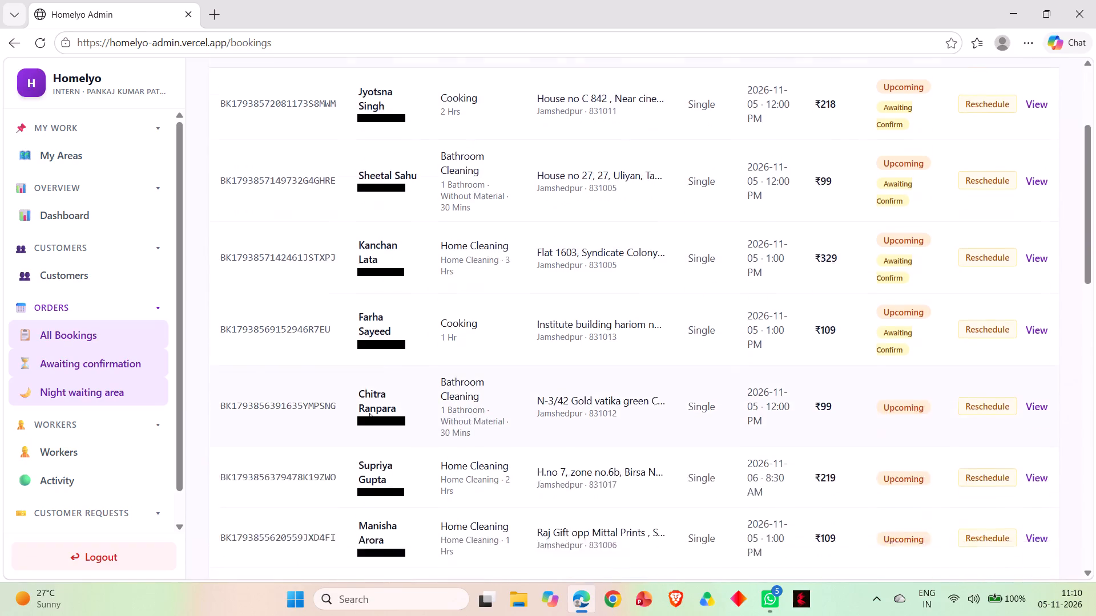
scroll(369, 413, "down", 1)
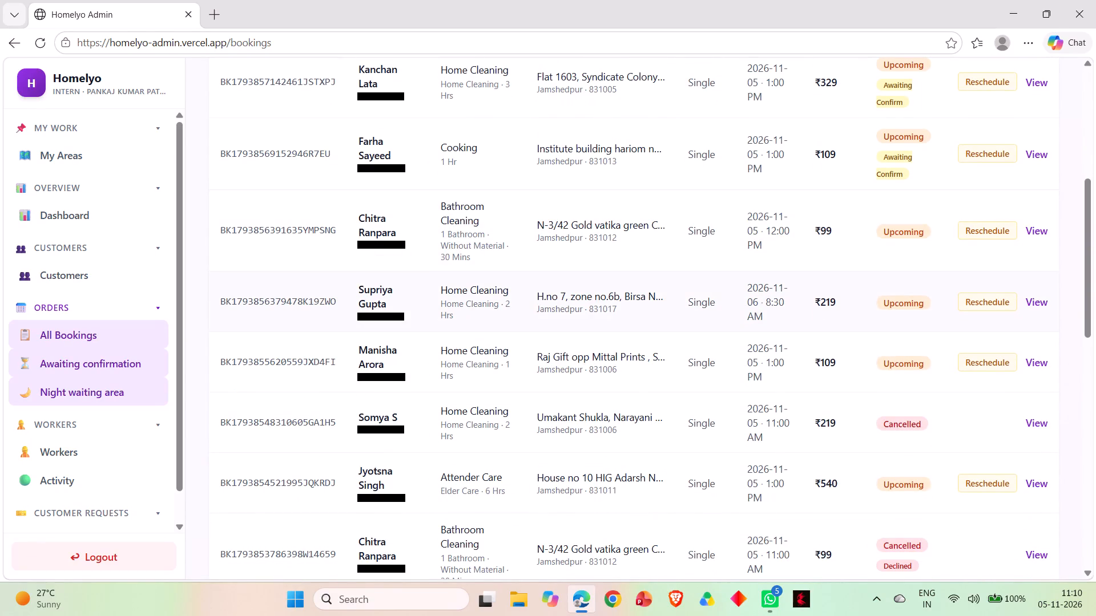
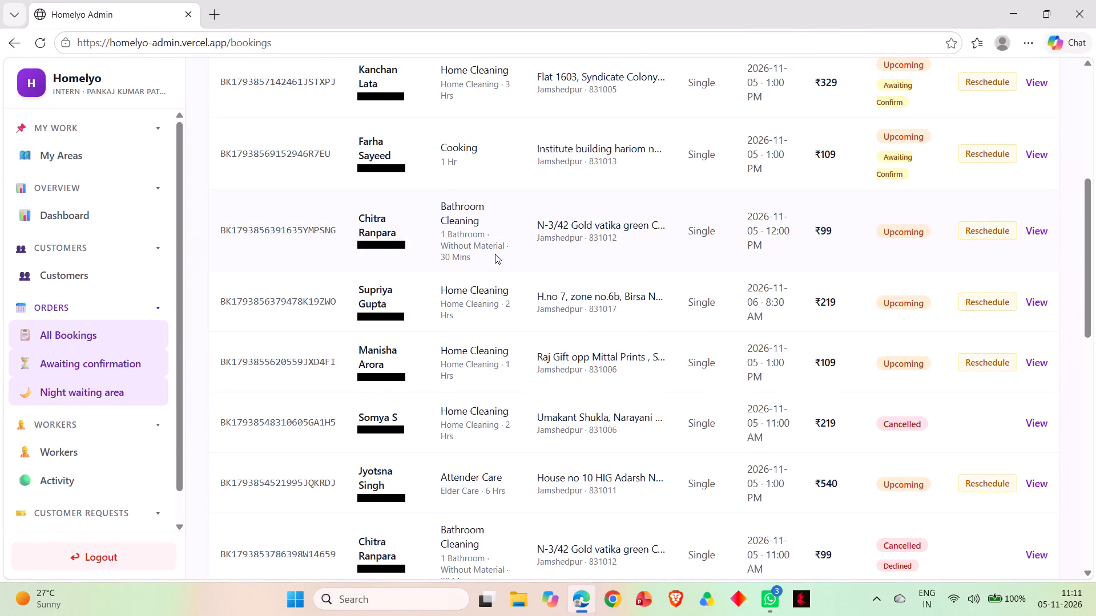
Open the details of the upcoming 2-hour Home Cleaning booking scheduled for 2026-11-06 at 8:30 AM.
scroll(495, 254, "up", 1)
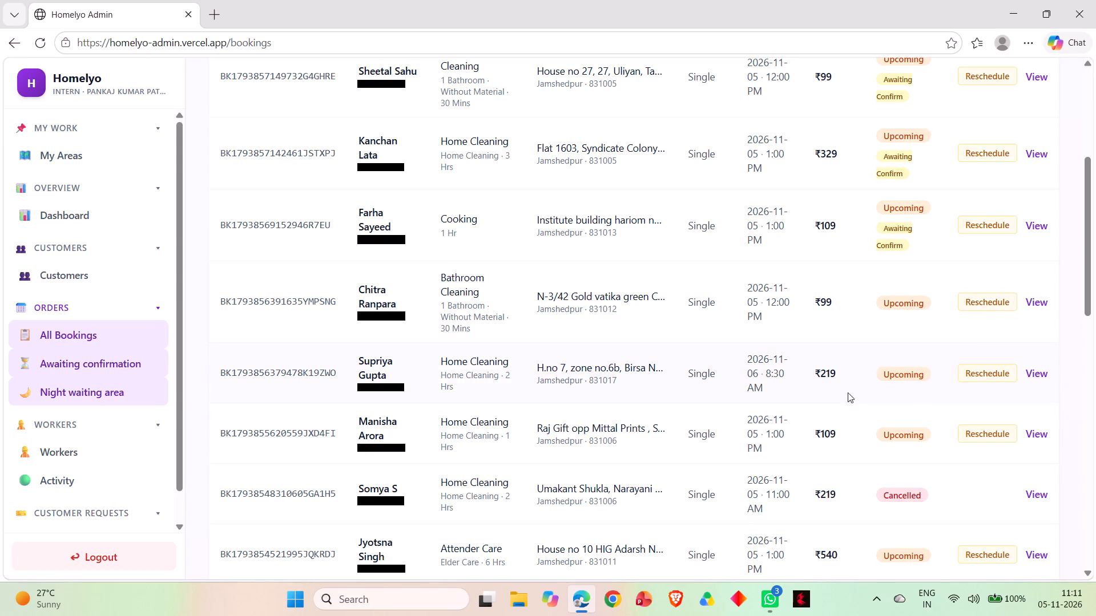
left_click(1026, 374)
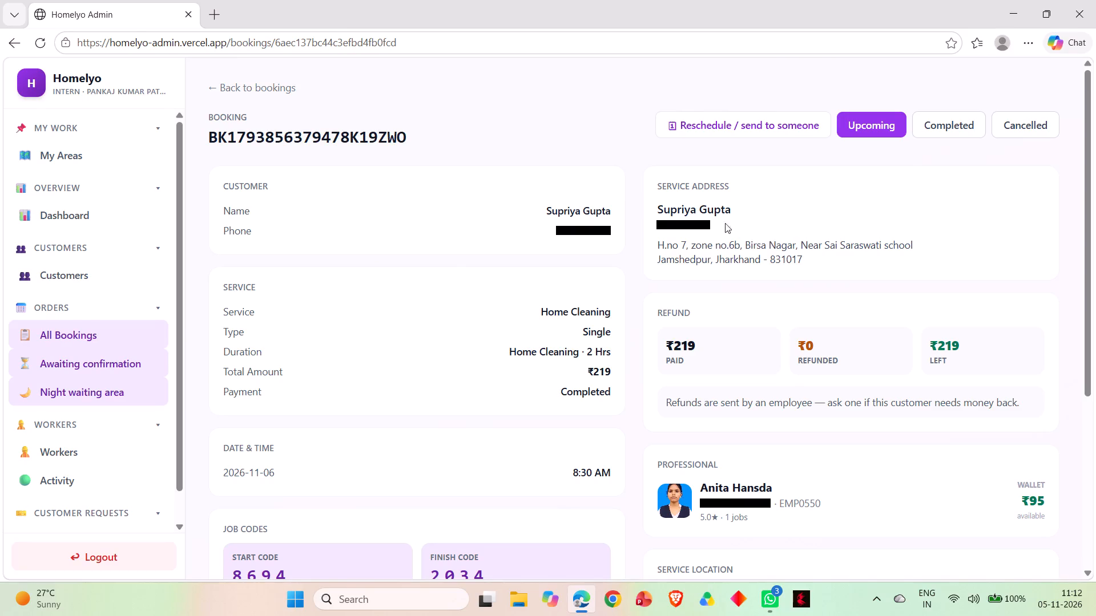
Mark the Home Cleaning booking scheduled for 2026-11-06 at 8:30 AM as Completed.
scroll(730, 217, "down", 2)
scroll(949, 84, "up", 1)
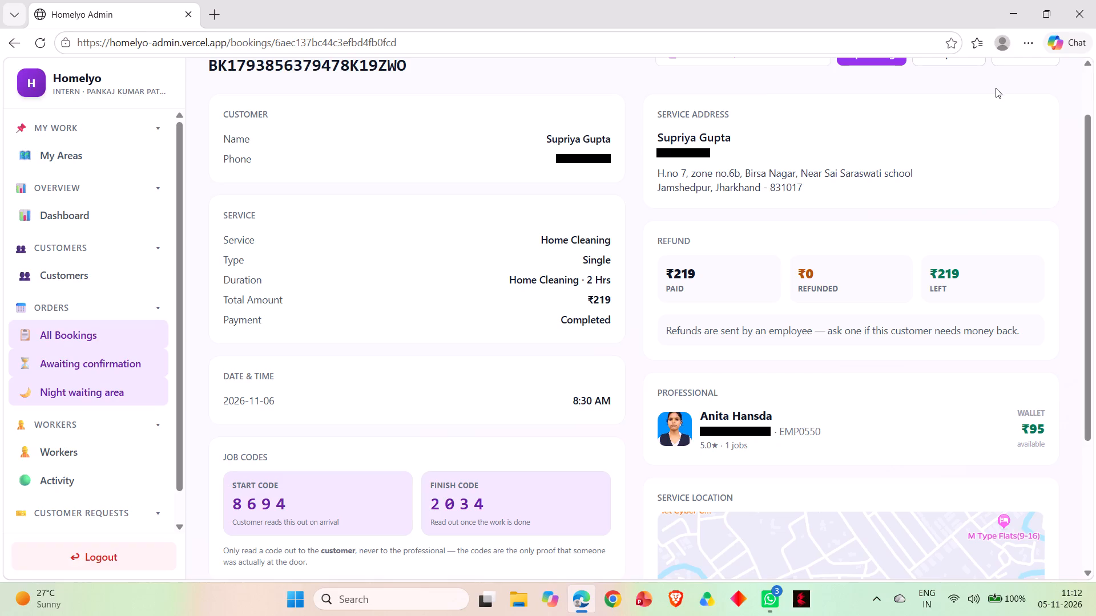
scroll(926, 187, "up", 2)
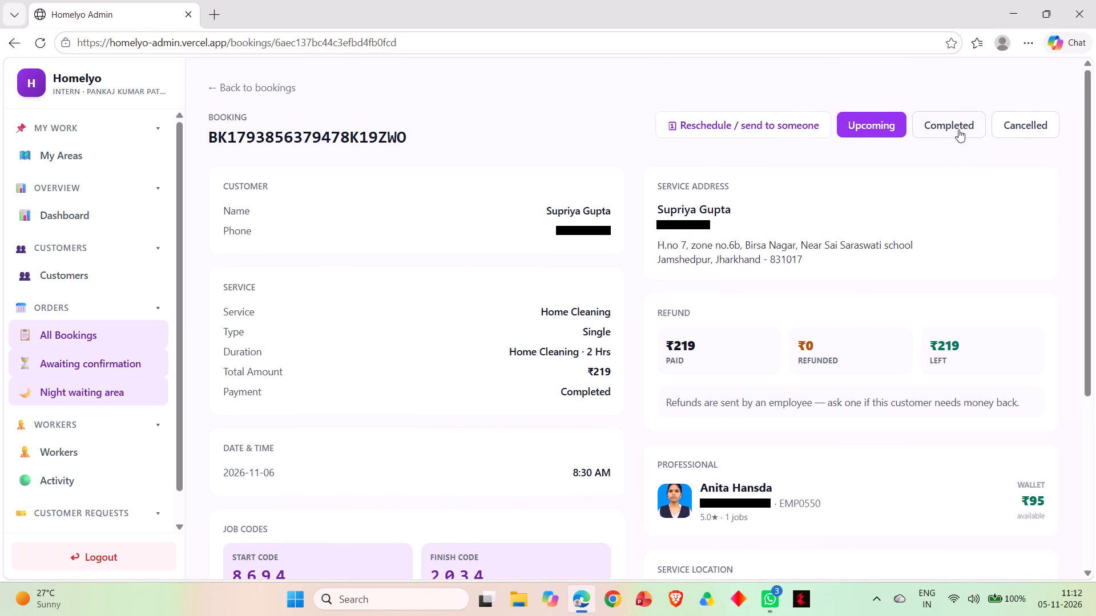
left_click(958, 129)
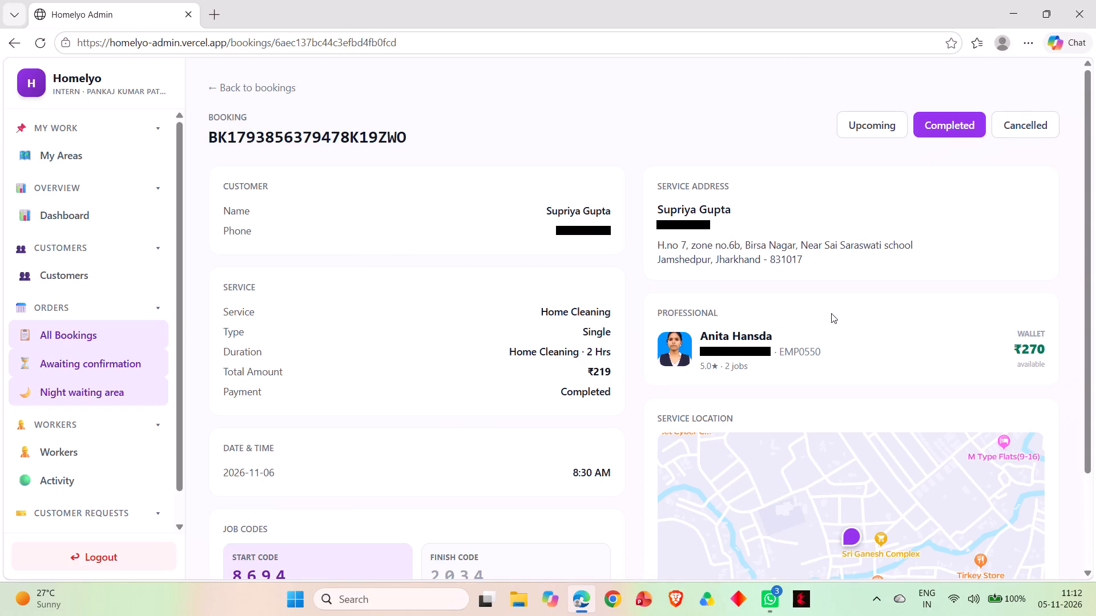
scroll(791, 362, "down", 10)
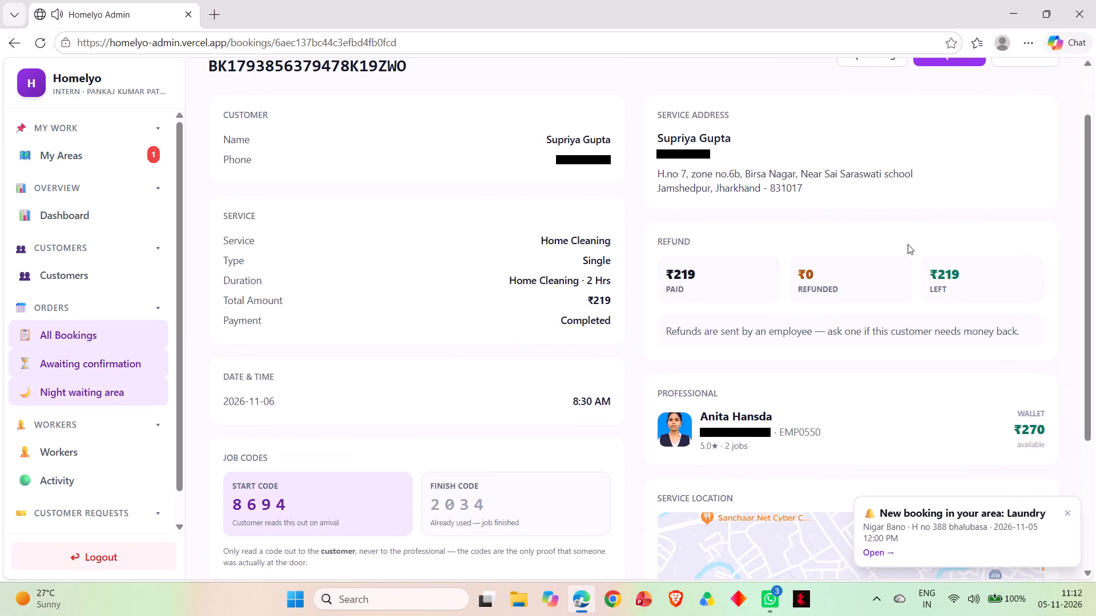
Open the new Laundry booking for 2026-11-05 at 12:00 PM from its alert and check its details.
left_click(875, 554)
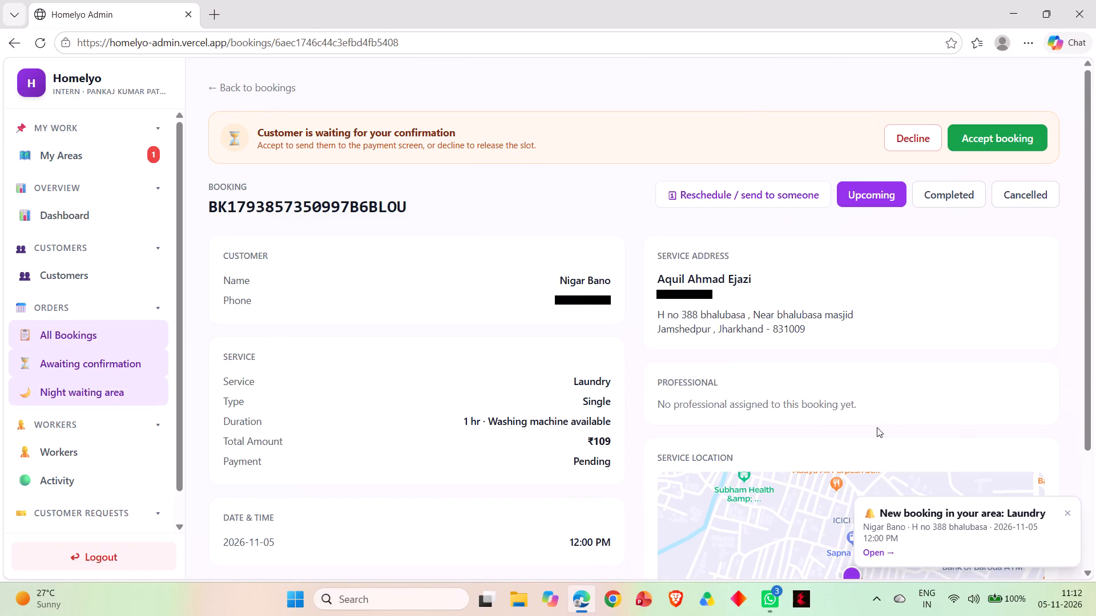
scroll(877, 427, "up", 1)
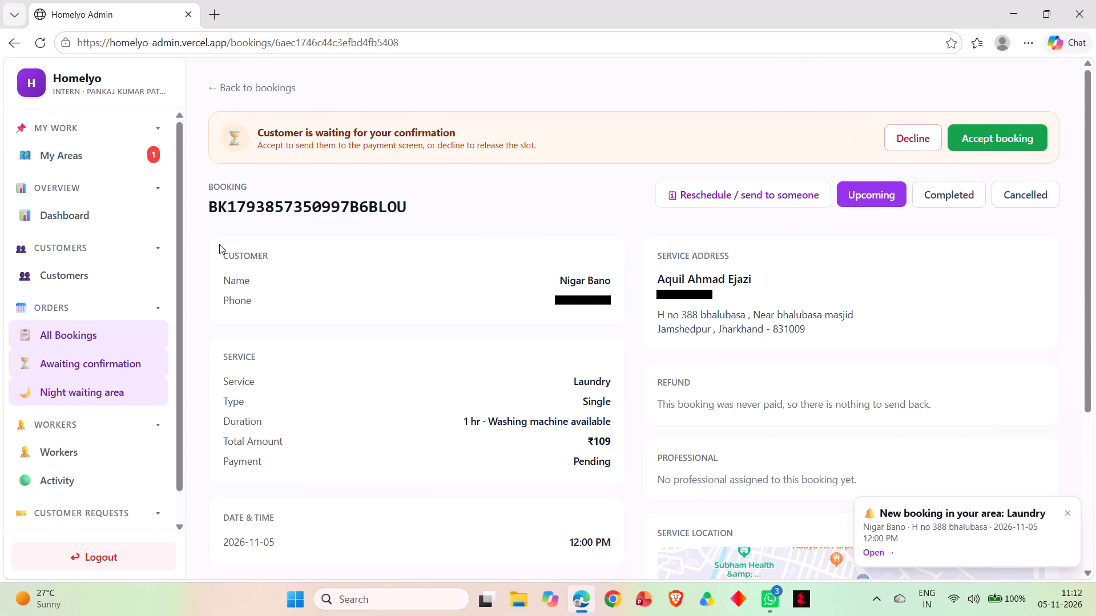
Open the My Areas page to view its bookings.
left_click(92, 162)
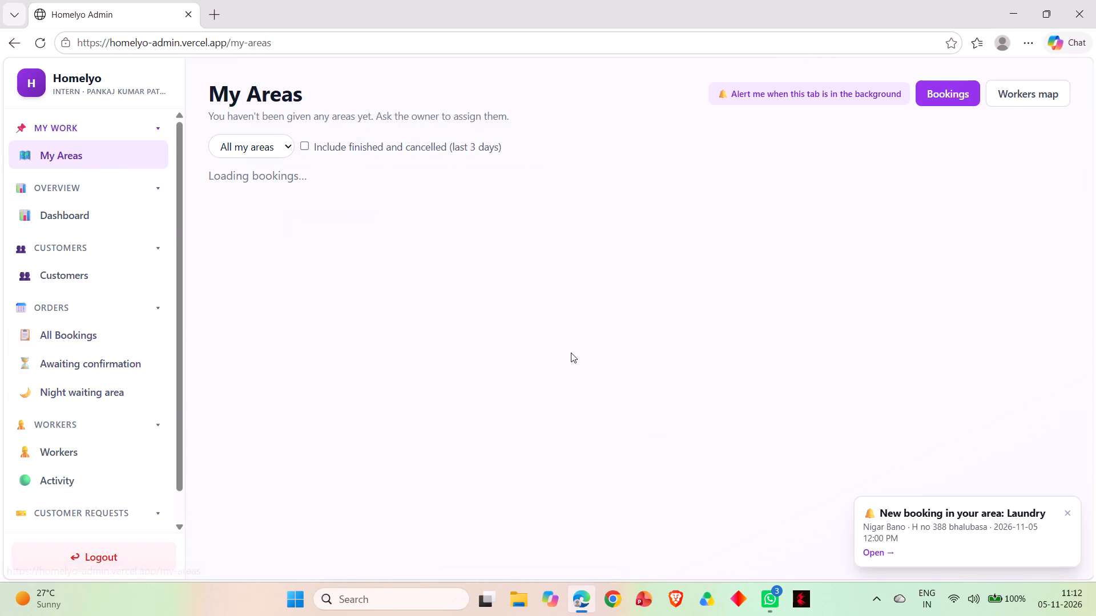
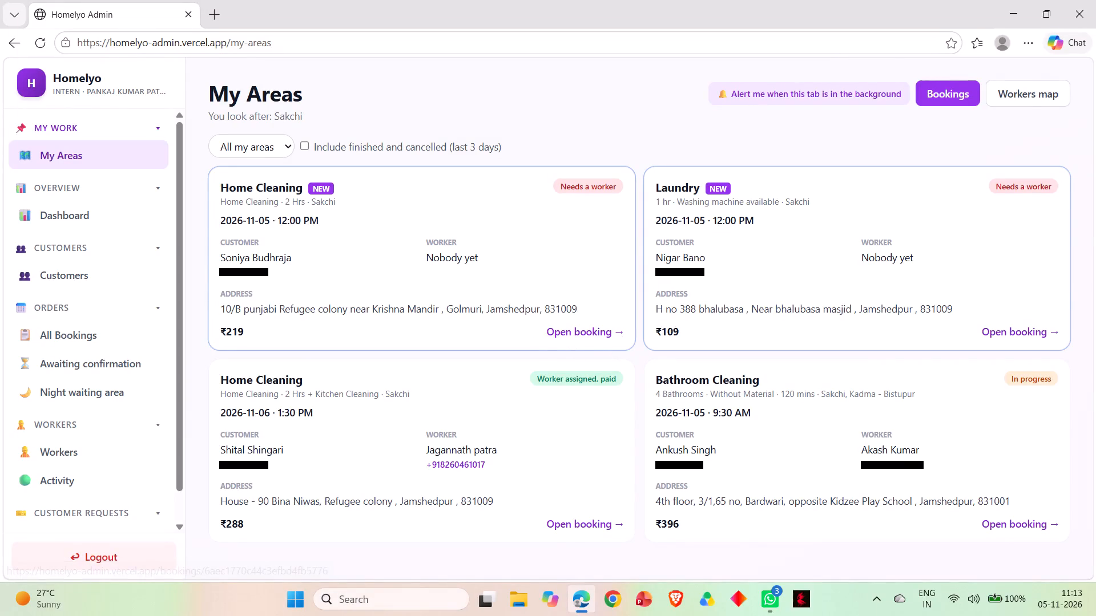
Open the new Home Cleaning booking for 2026-11-05 at 12:00 PM and check its service, payment, professional and location details.
left_click(579, 337)
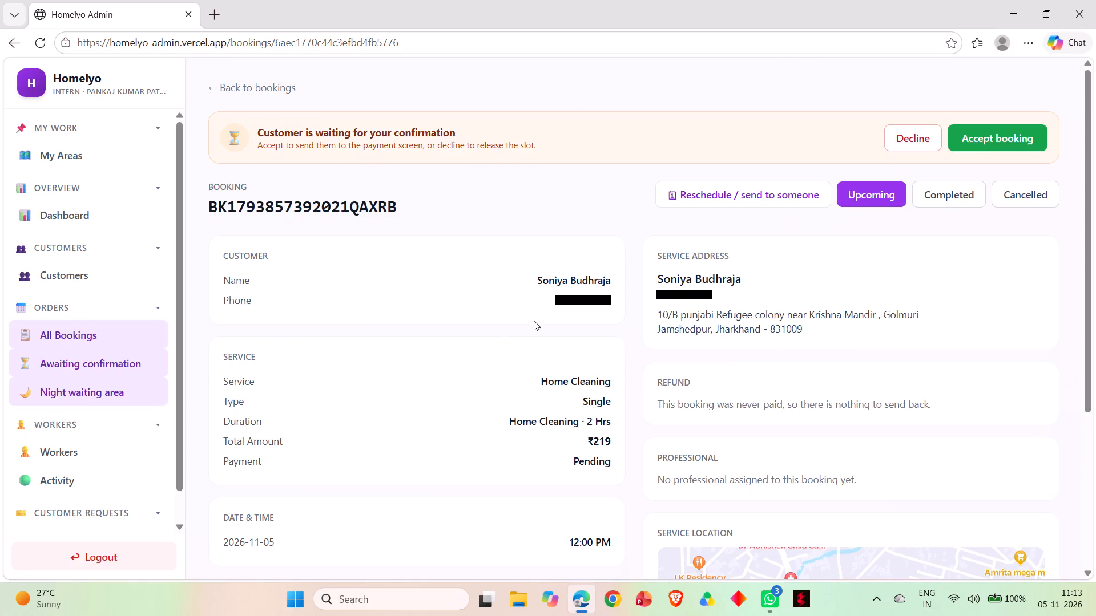
scroll(538, 319, "down", 3)
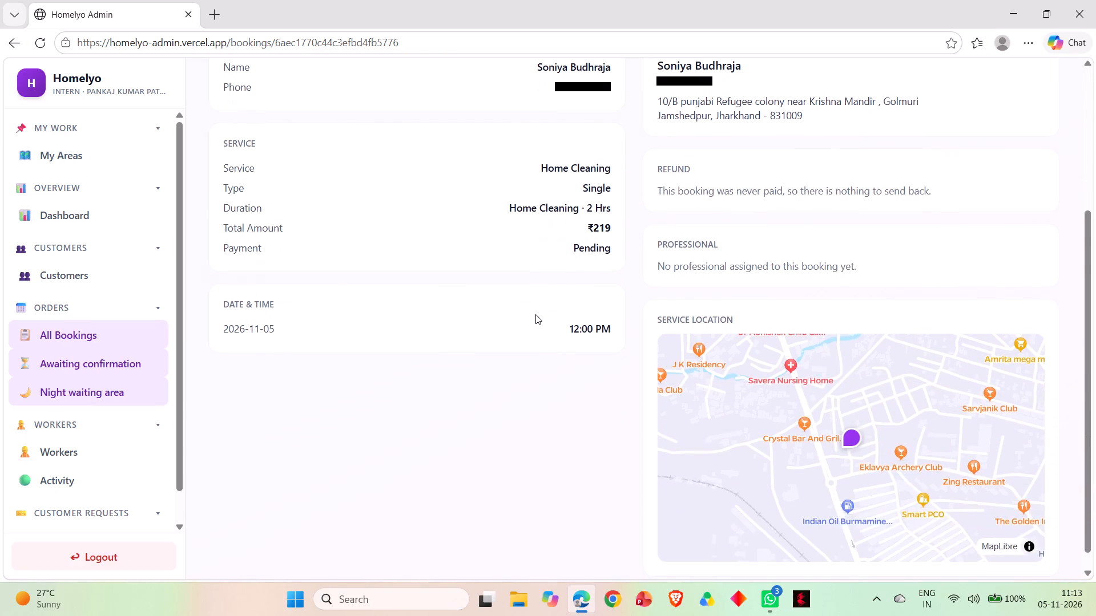
scroll(533, 308, "up", 3)
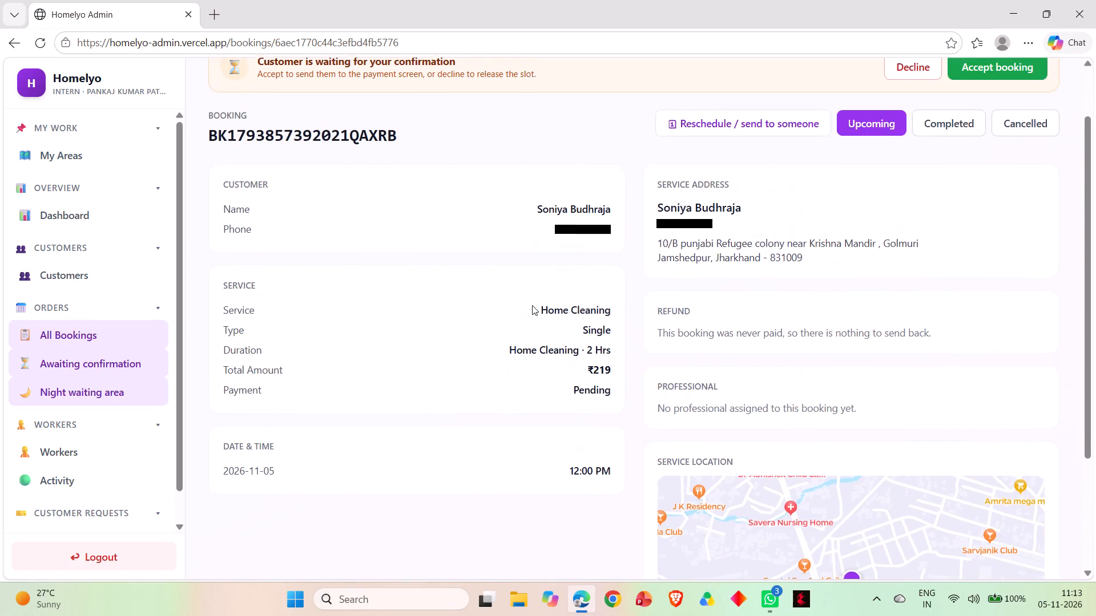
scroll(532, 305, "up", 1)
scroll(532, 305, "down", 1)
scroll(532, 305, "up", 1)
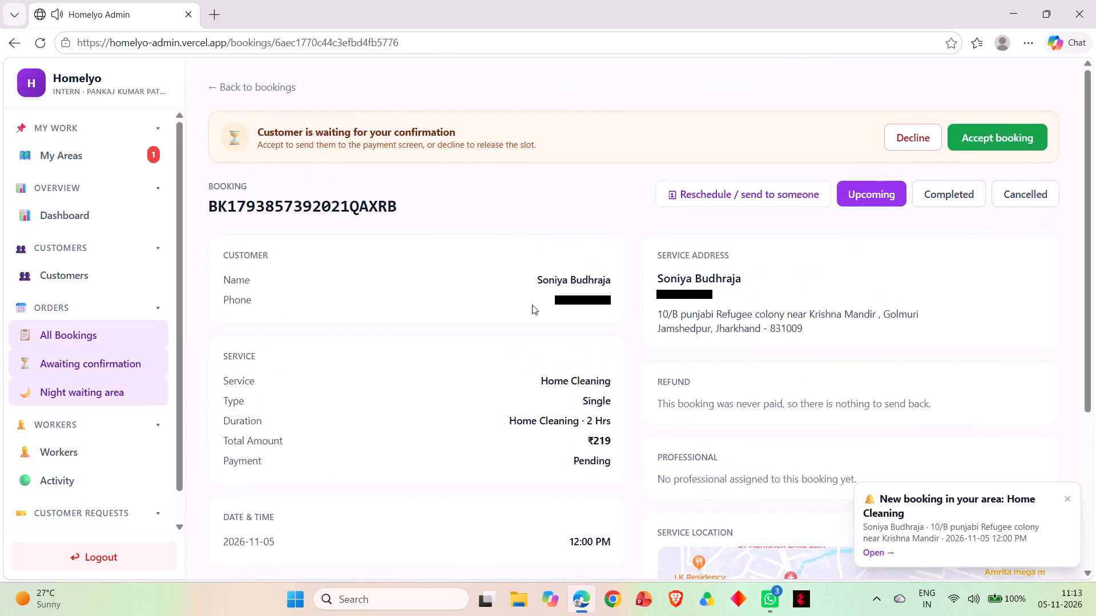
scroll(532, 305, "down", 2)
scroll(532, 305, "up", 2)
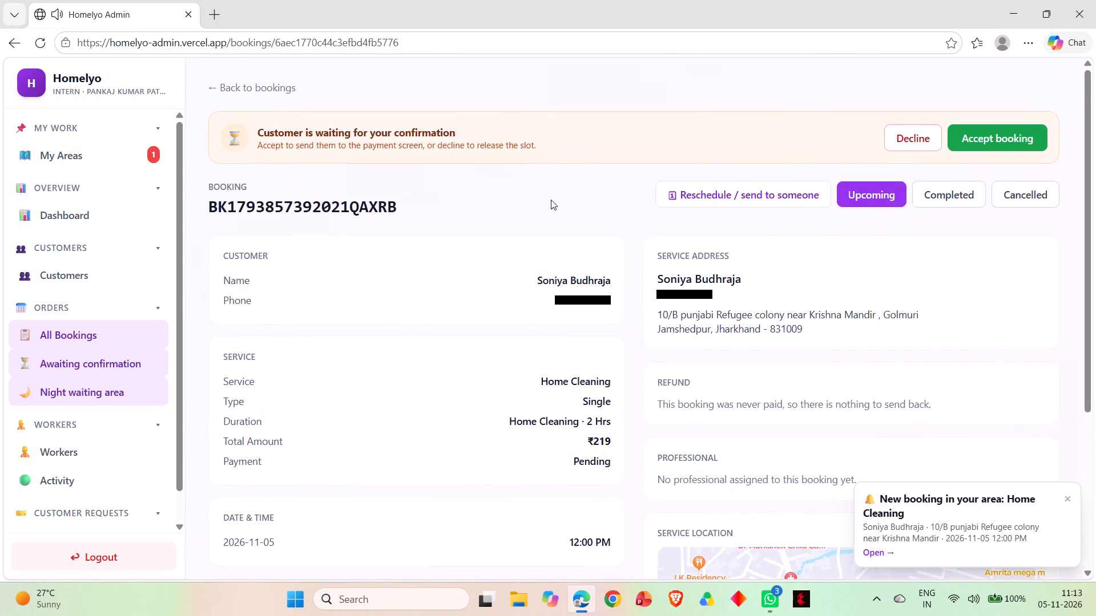
scroll(637, 189, "down", 4)
scroll(620, 186, "up", 4)
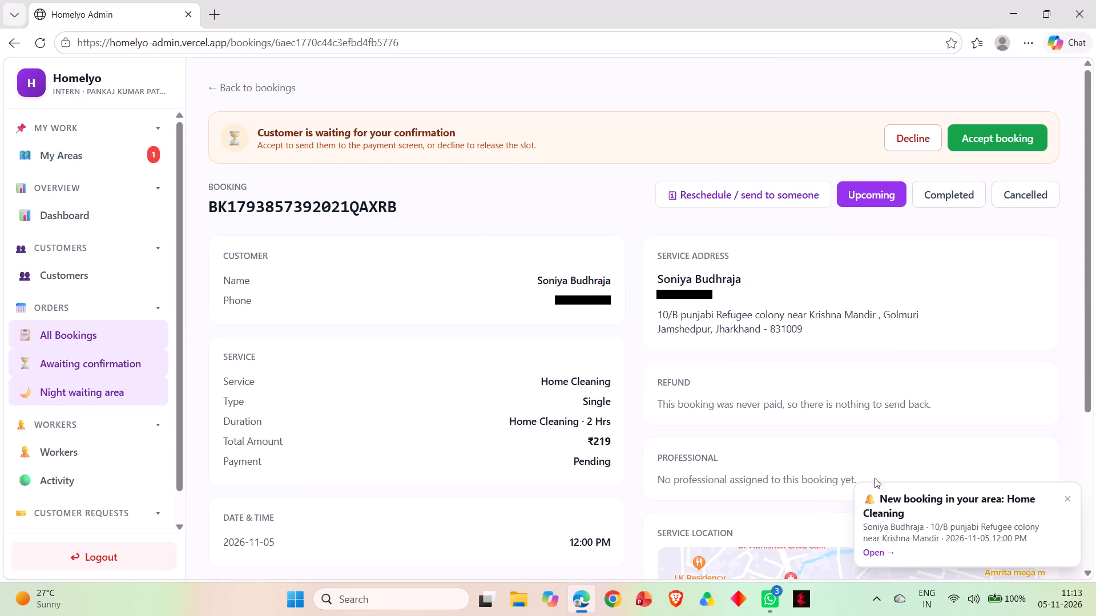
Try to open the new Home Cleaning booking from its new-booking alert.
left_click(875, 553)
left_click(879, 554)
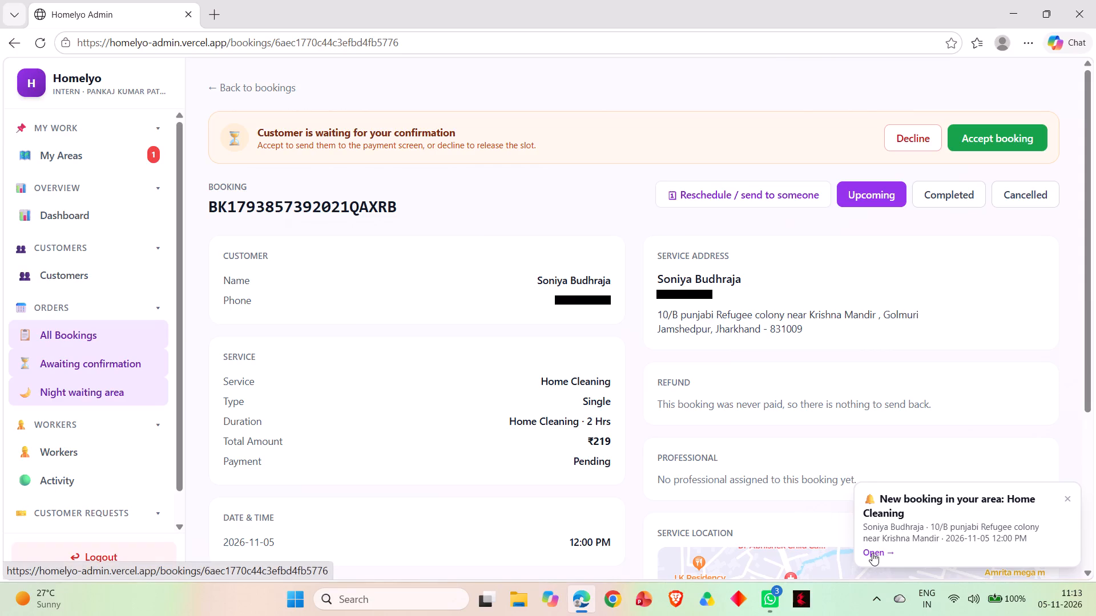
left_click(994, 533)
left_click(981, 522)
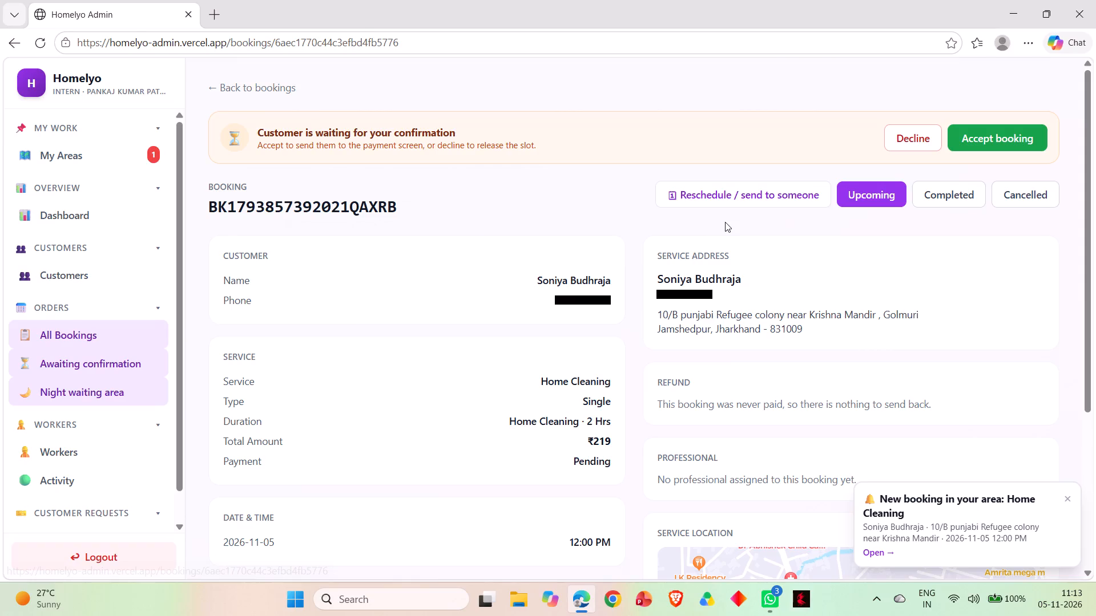
Open rescheduling for the Home Cleaning booking and look through the nearby professionals free at 12:00 PM.
left_click(732, 191)
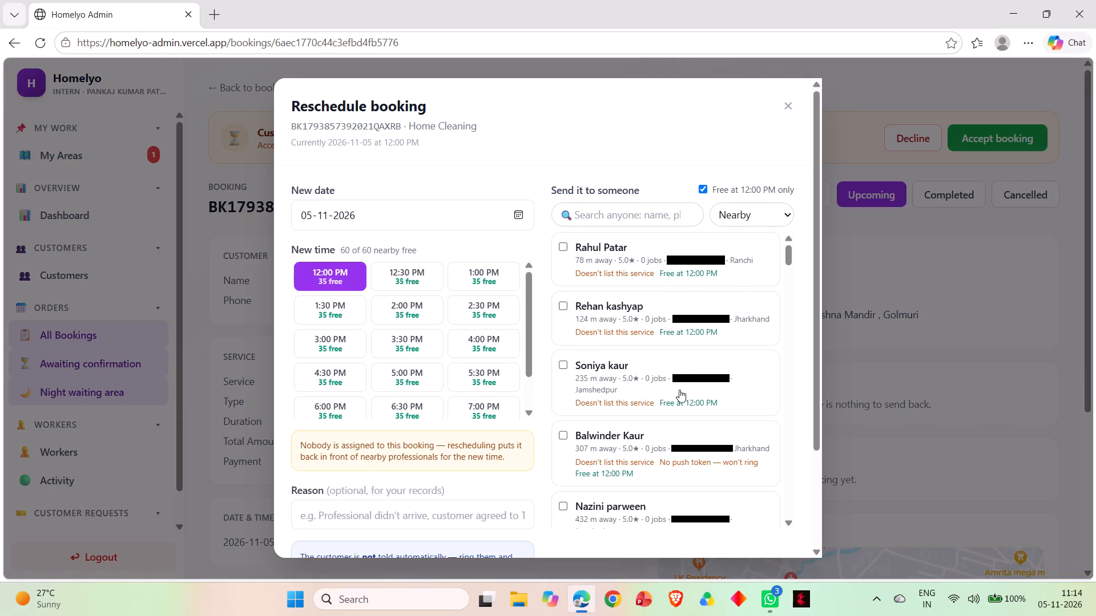
scroll(680, 384, "down", 3)
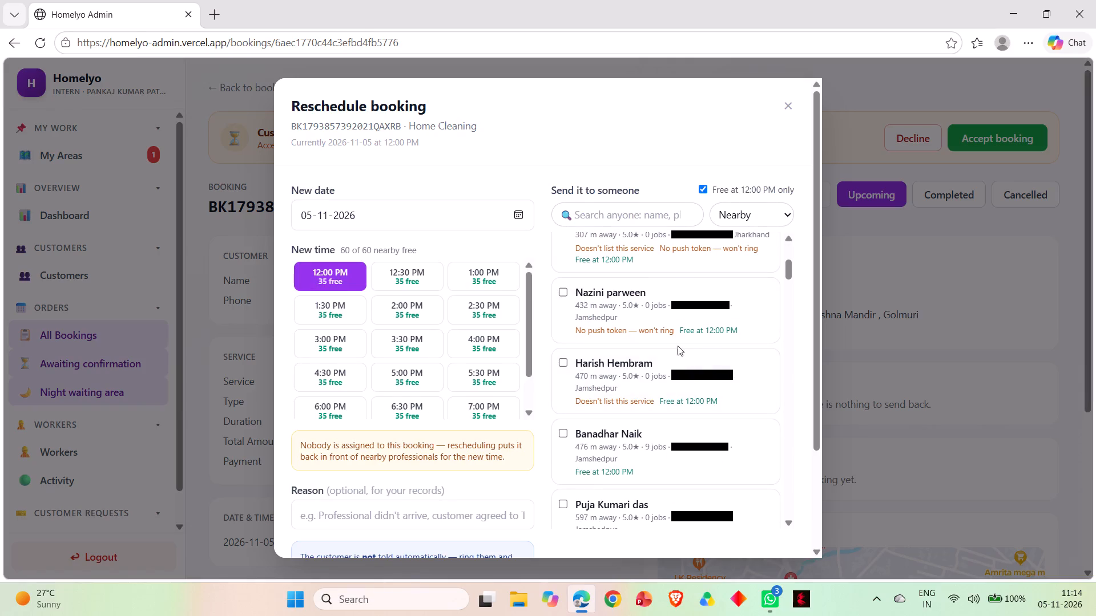
scroll(708, 374, "down", 1)
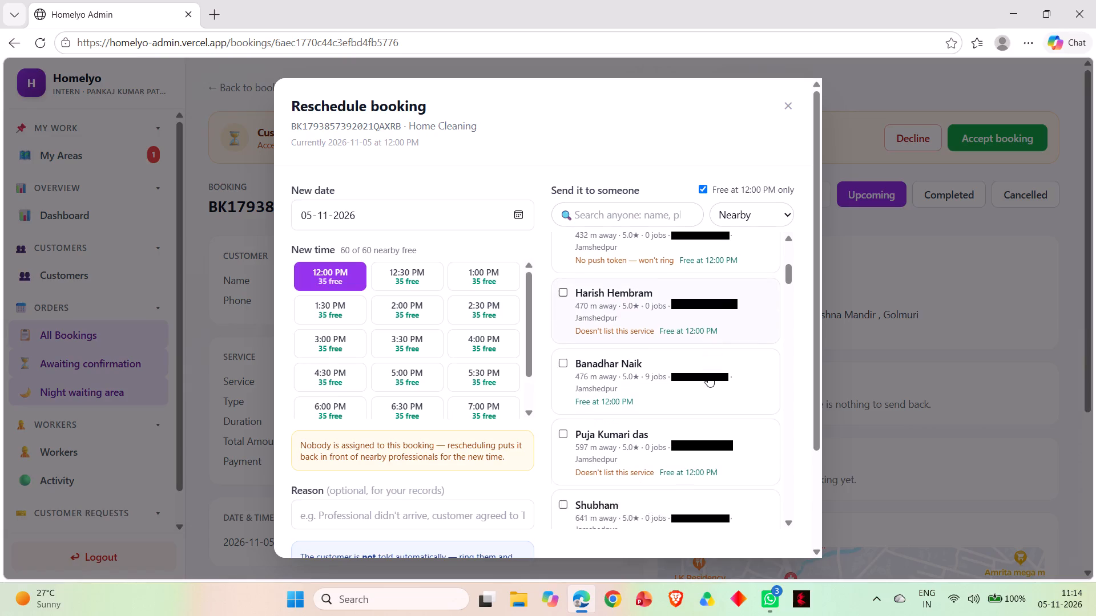
scroll(710, 337, "down", 1)
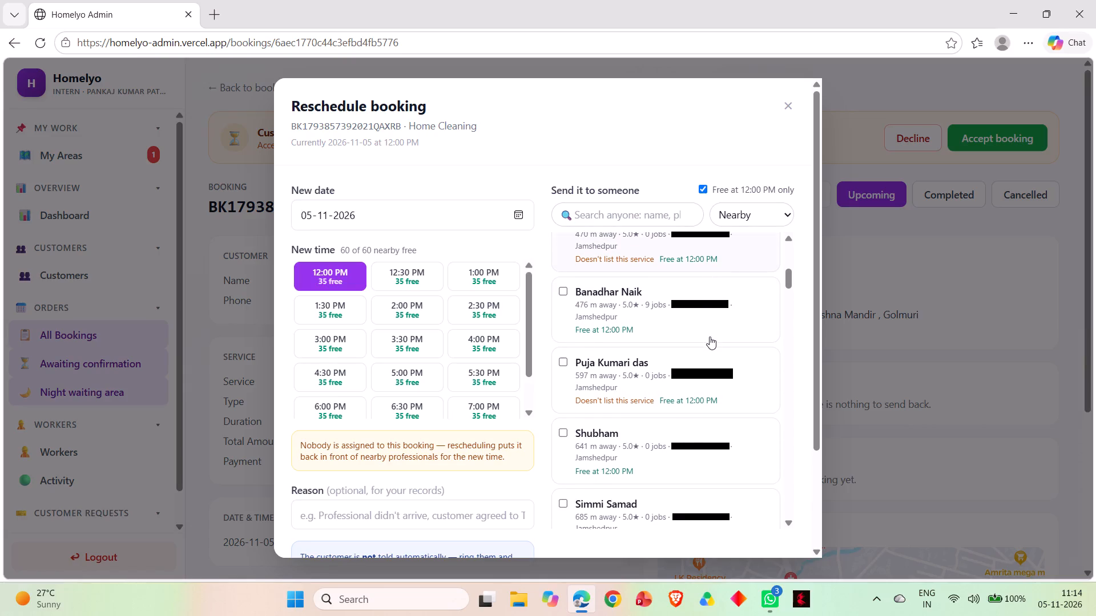
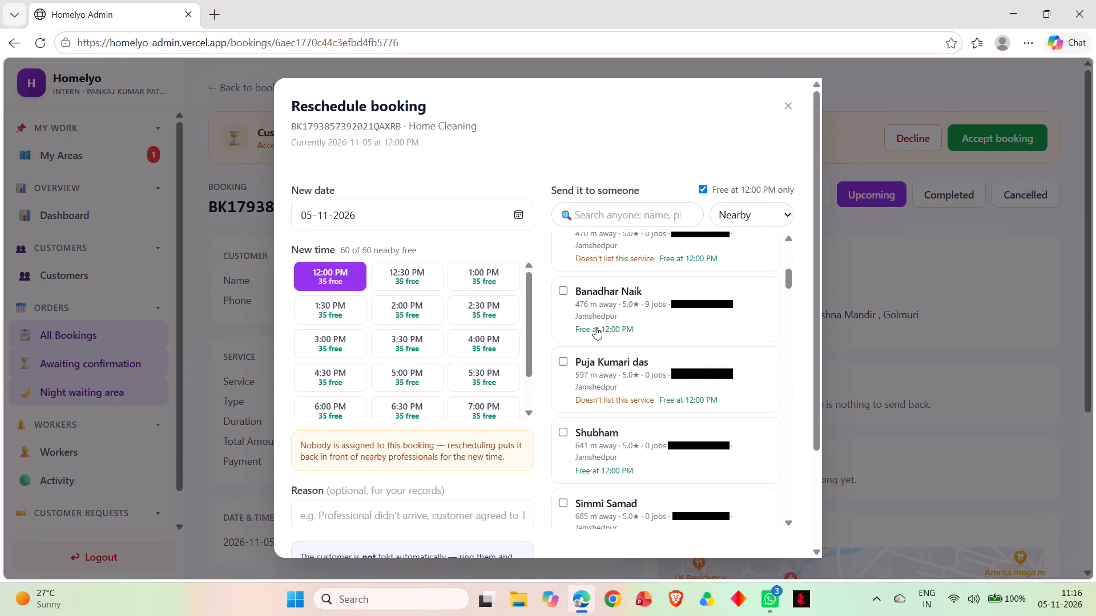
Examine the nearby professionals free at 12:00 PM for the Home Cleaning booking, checking their distance, jobs and service availability.
scroll(647, 356, "up", 1)
scroll(647, 354, "down", 3)
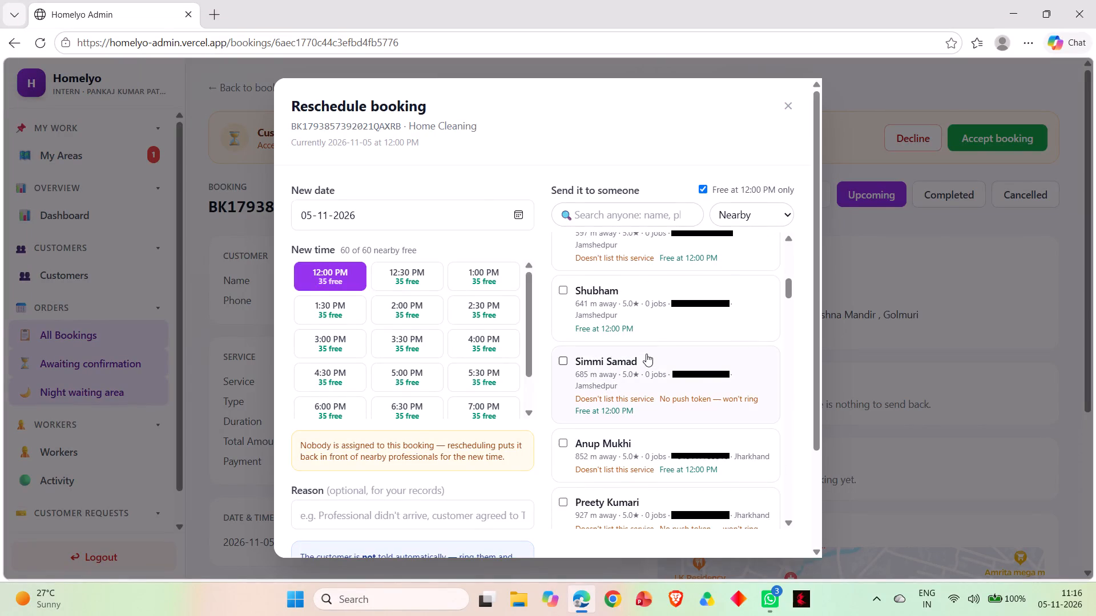
scroll(646, 350, "down", 2)
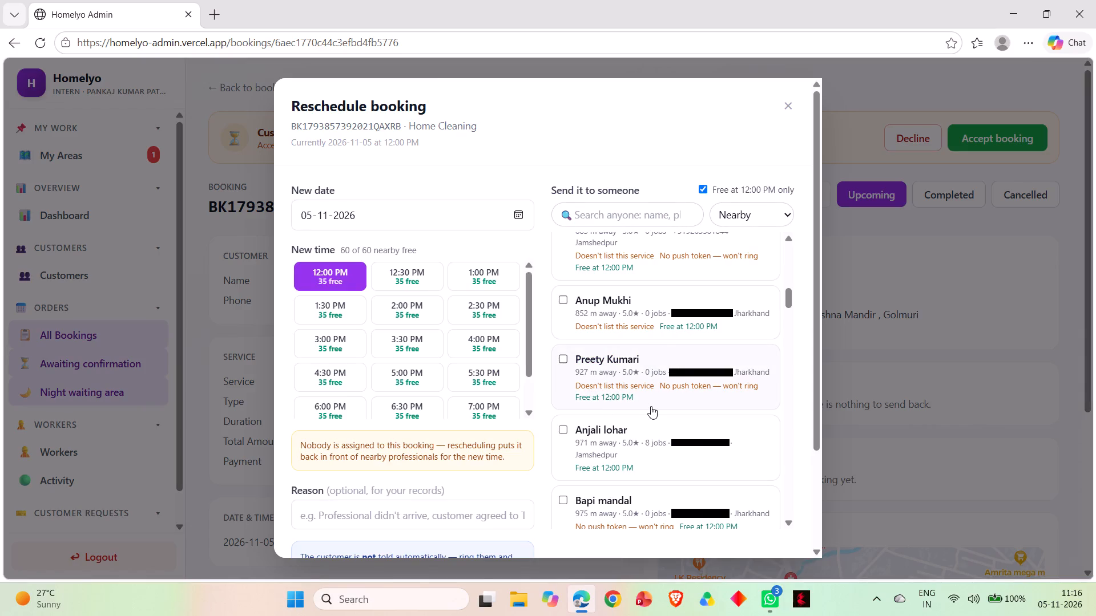
scroll(642, 378, "down", 2)
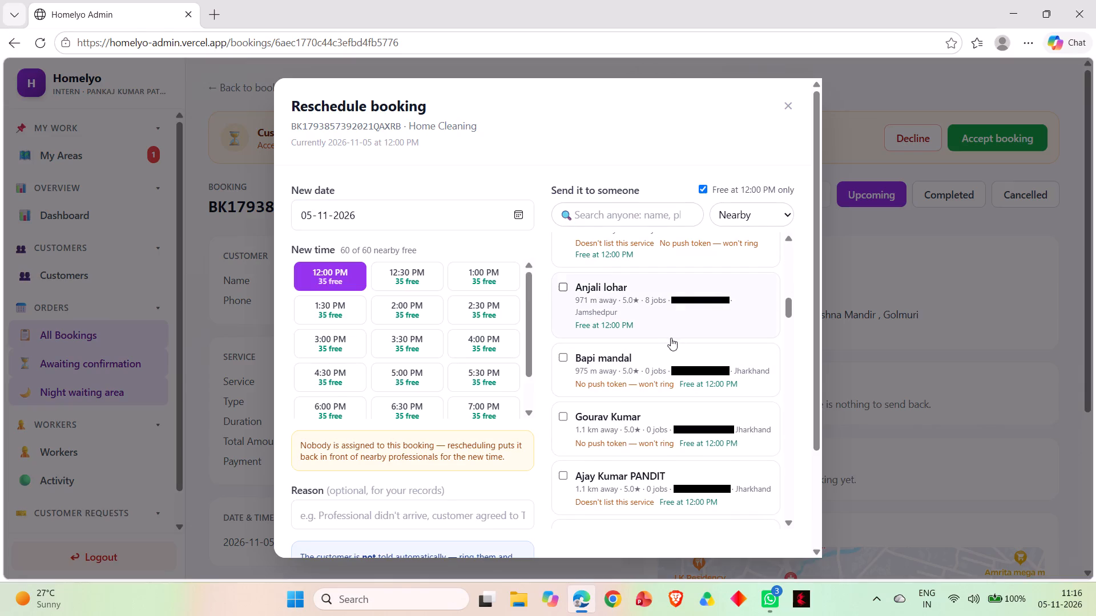
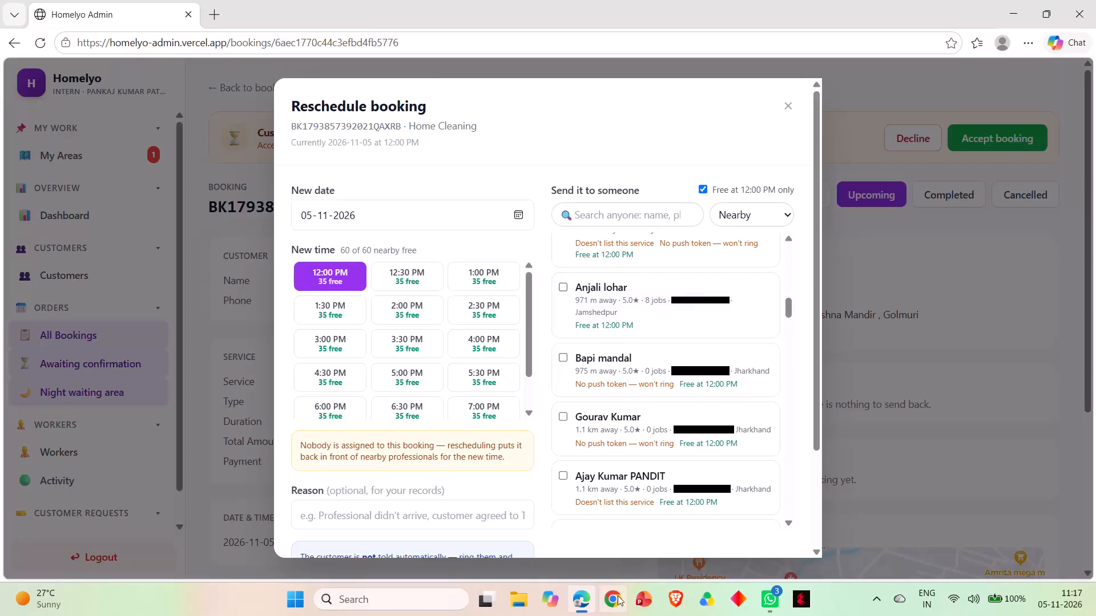
Review the nearby professionals free at 12:00 PM for the Home Cleaning booking, then close rescheduling without sending it to anyone.
scroll(691, 435, "down", 3)
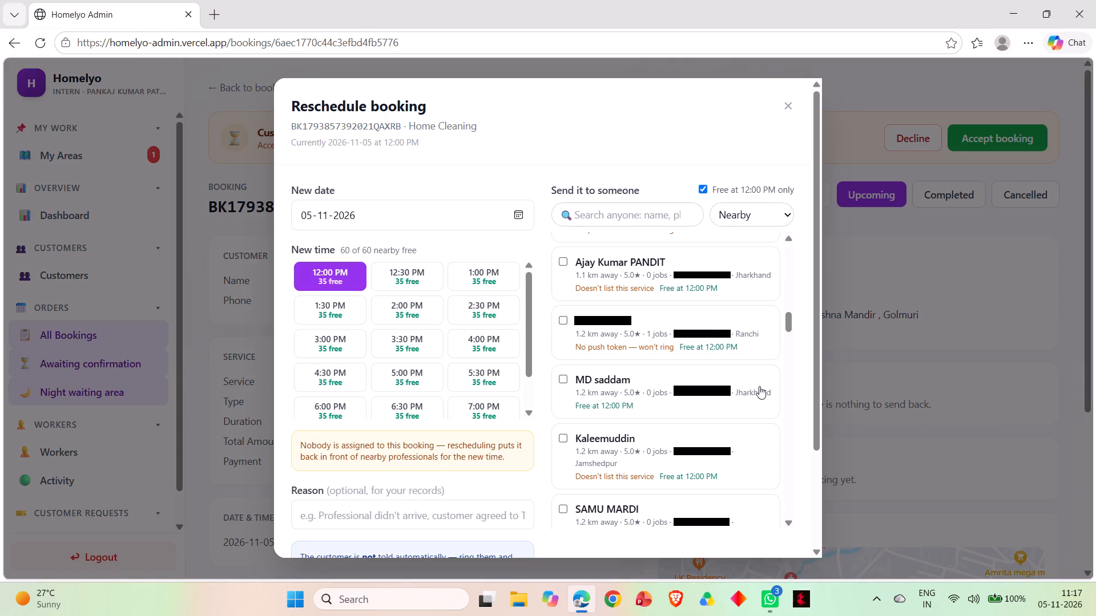
scroll(837, 487, "up", 4)
scroll(702, 425, "up", 4)
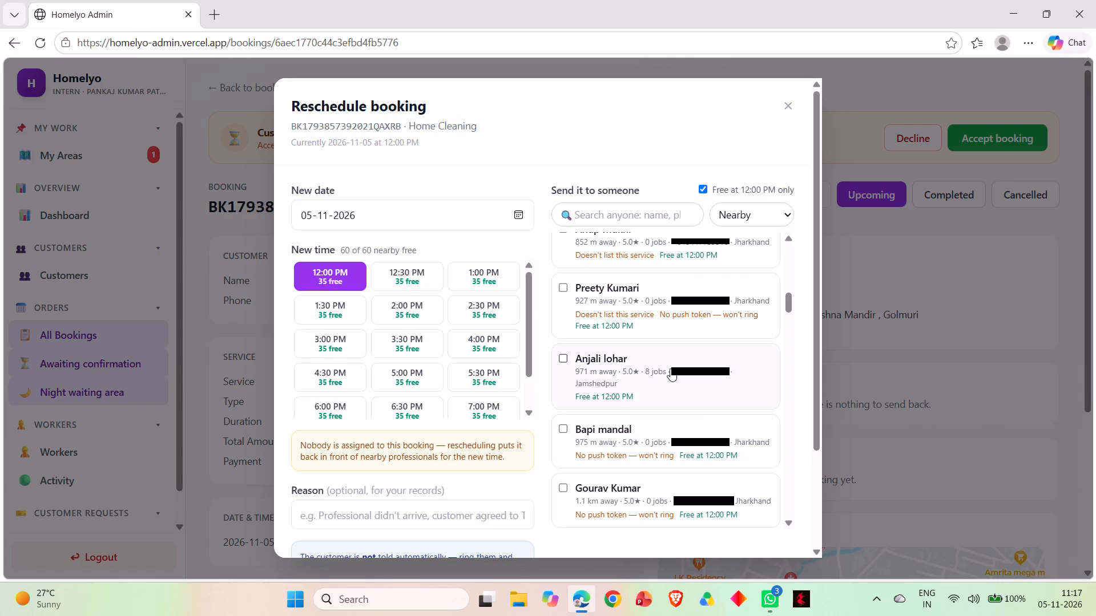
scroll(670, 368, "up", 1)
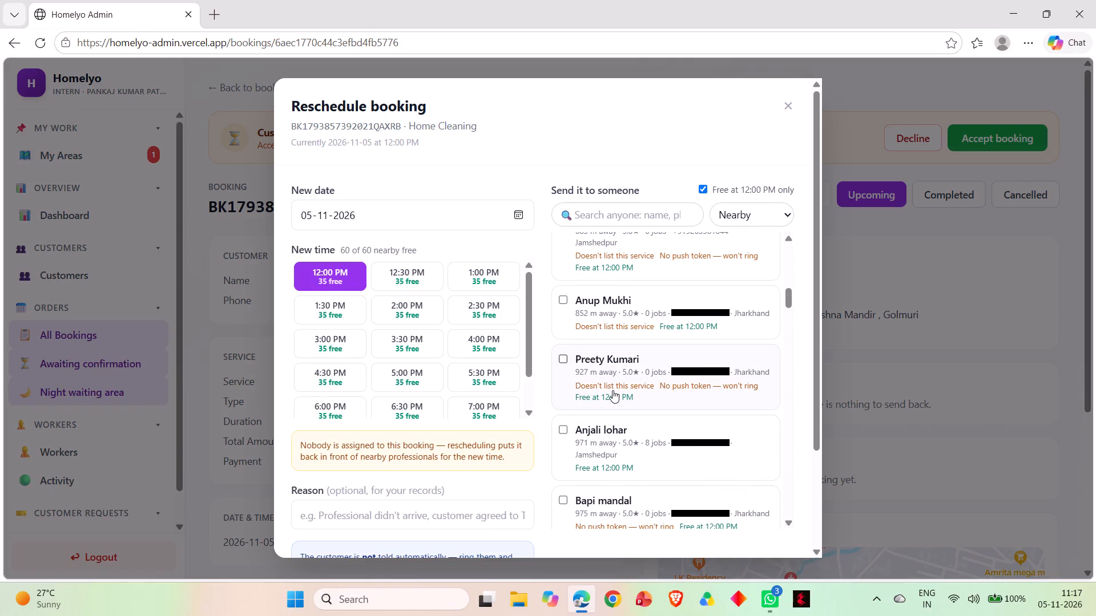
scroll(621, 402, "up", 3)
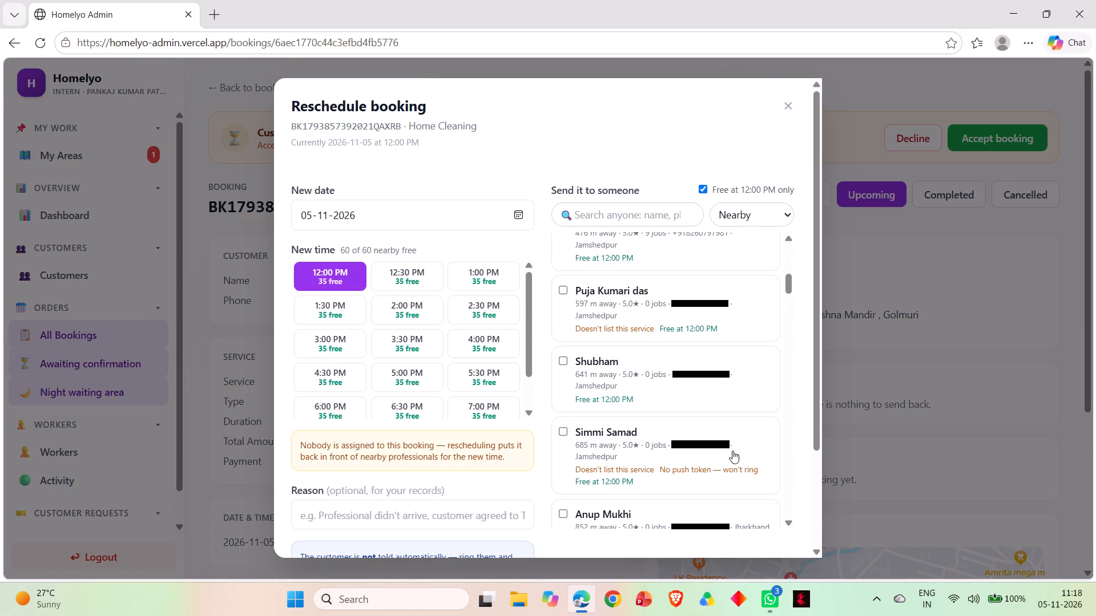
left_click(785, 104)
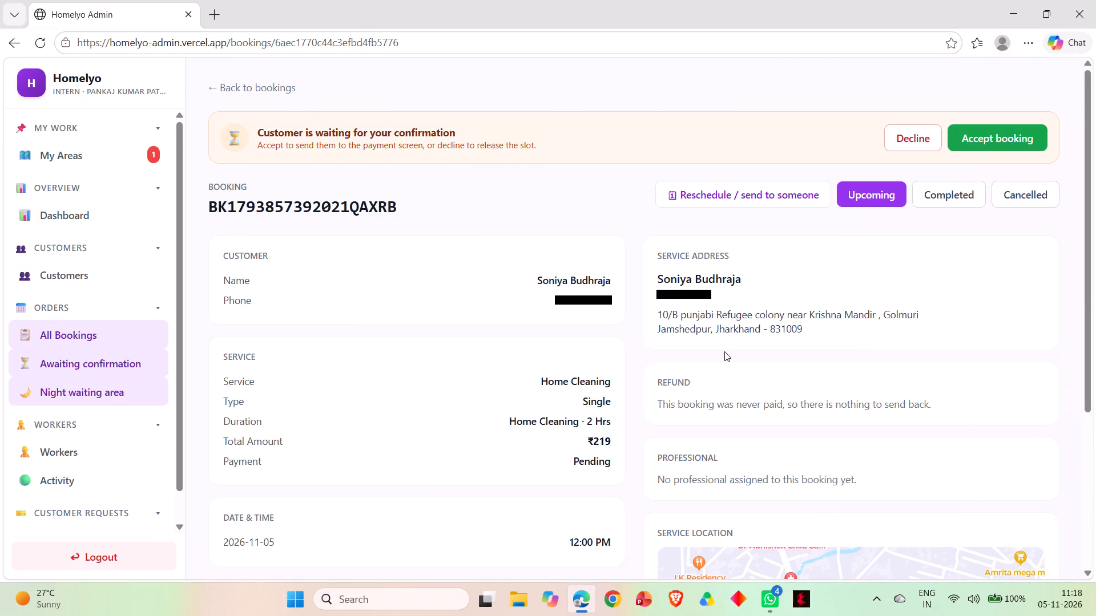
Reopen rescheduling for the Home Cleaning booking and check the nearby professionals' distance, jobs, service listing and push-token status.
left_click(768, 198)
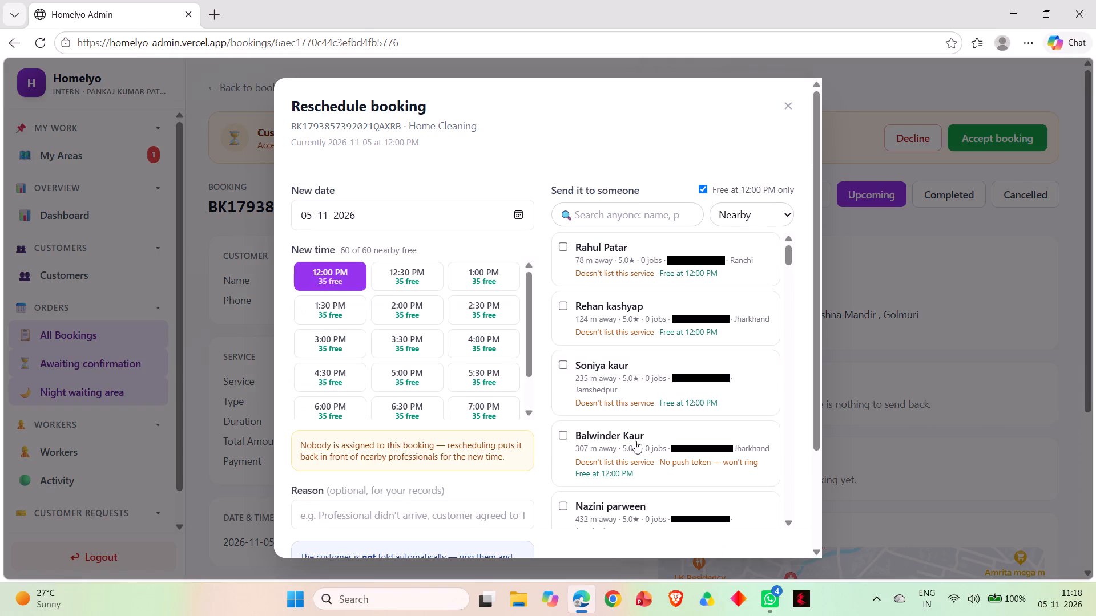
scroll(617, 428, "down", 11)
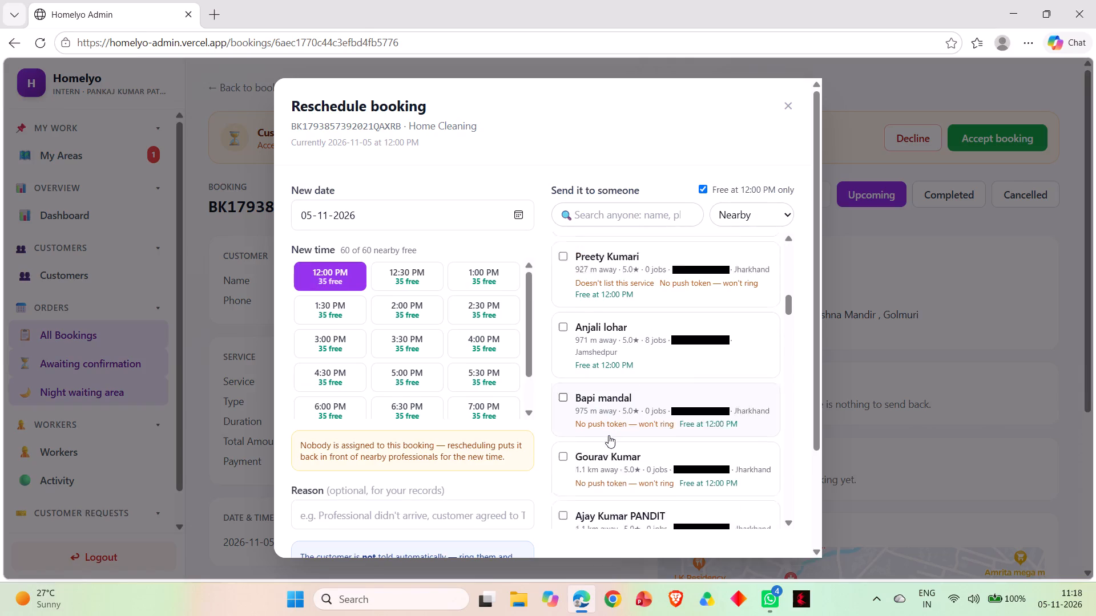
scroll(586, 377, "down", 1)
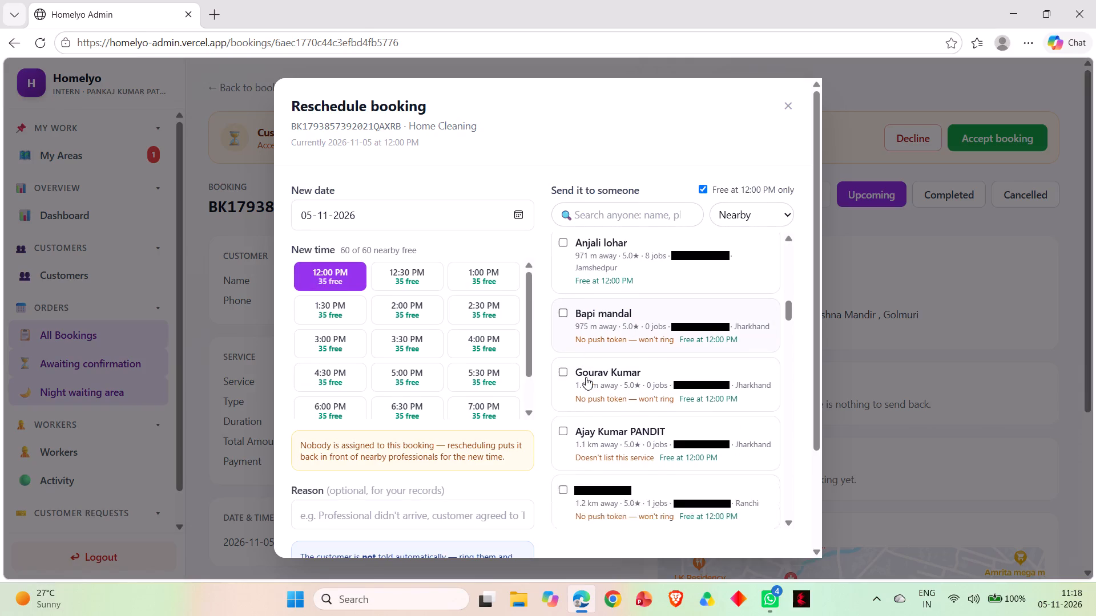
scroll(616, 491, "down", 1)
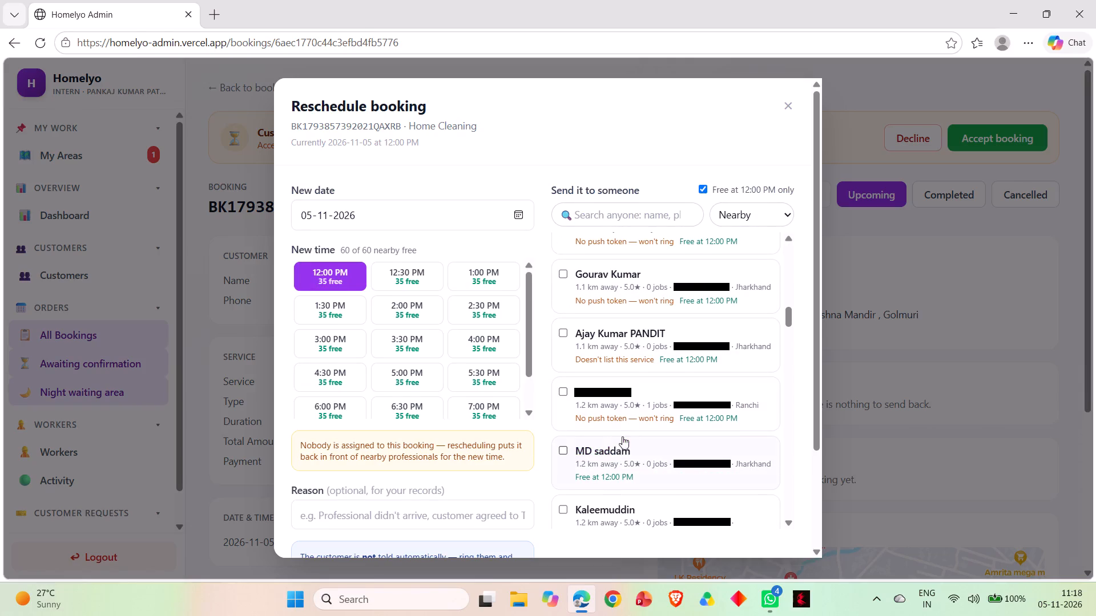
scroll(627, 418, "down", 2)
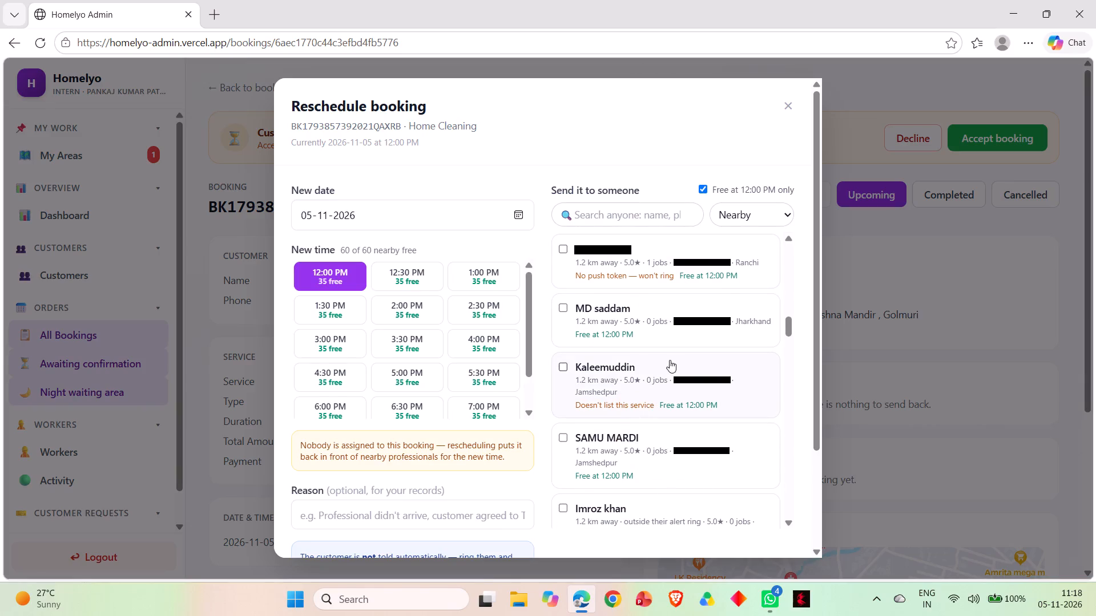
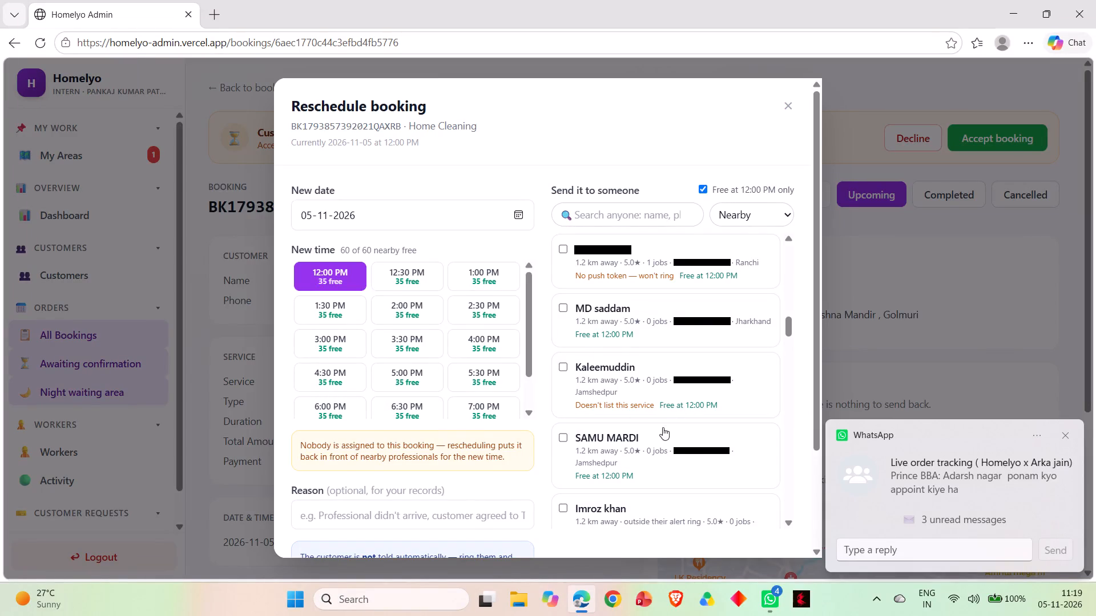
Recheck the nearby professionals about 1.1 to 1.2 km away who are free at 12:00 PM for the Home Cleaning booking.
scroll(683, 403, "up", 1)
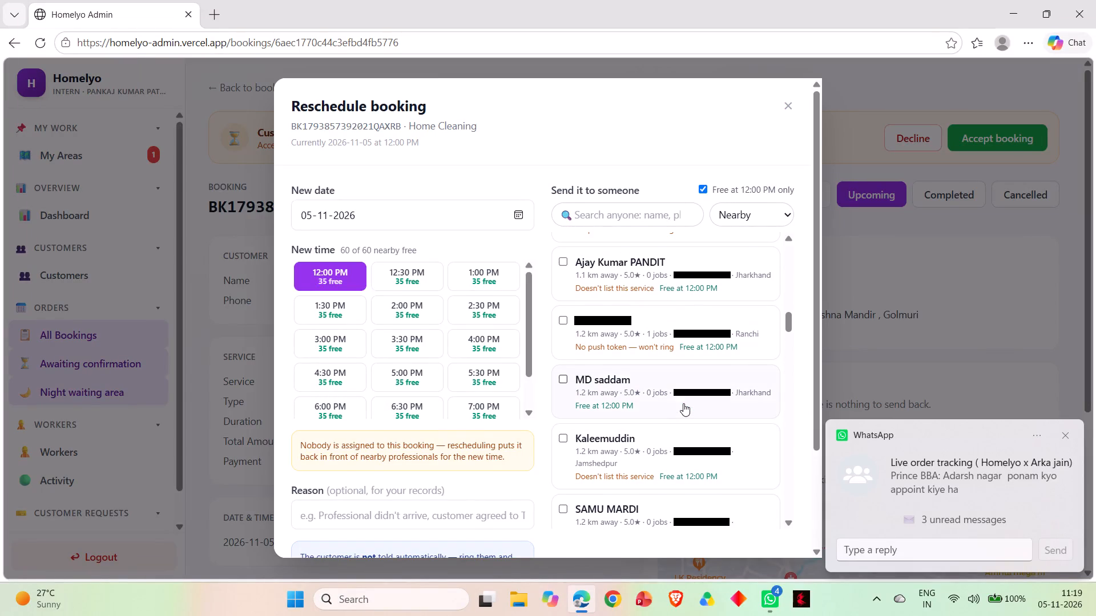
scroll(683, 403, "up", 1)
scroll(683, 403, "down", 2)
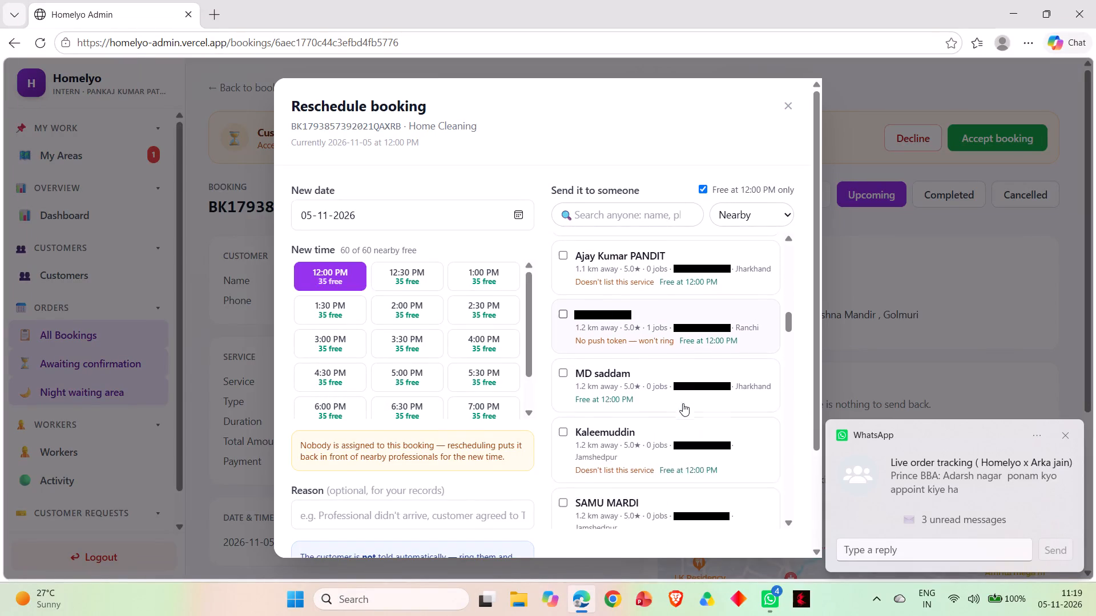
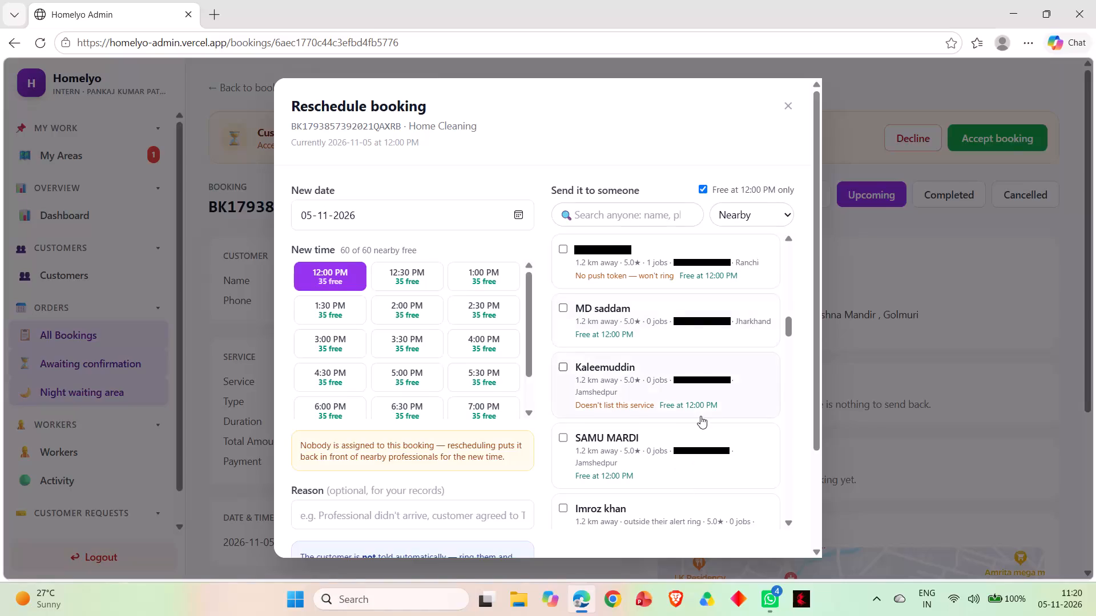
Examine further nearby professionals free at 12:00 PM for the Home Cleaning booking, checking distance, completed jobs, online status and listed service.
scroll(700, 415, "down", 2)
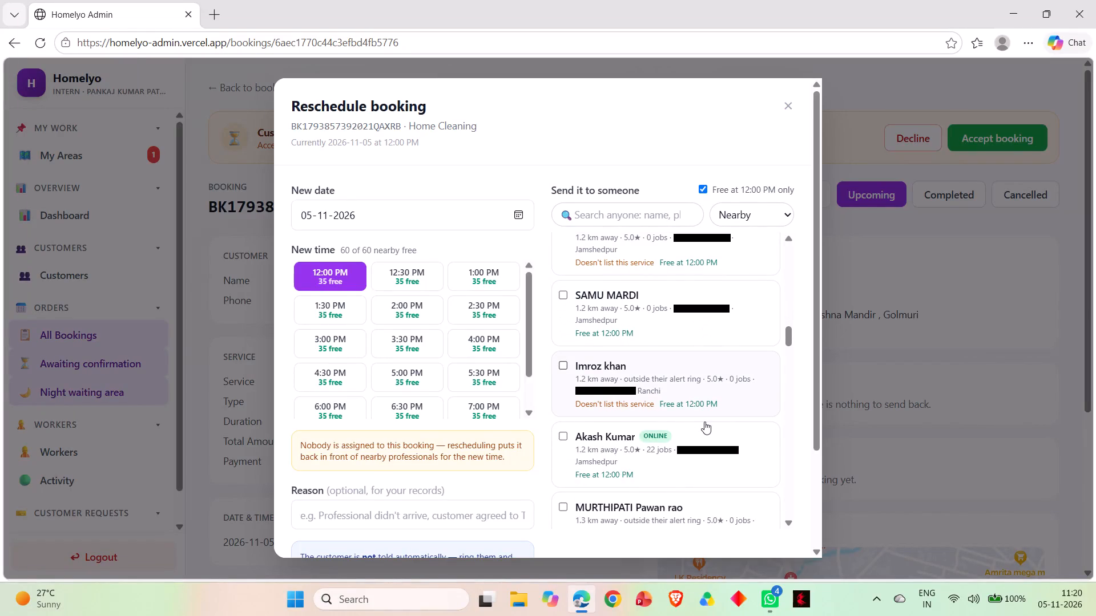
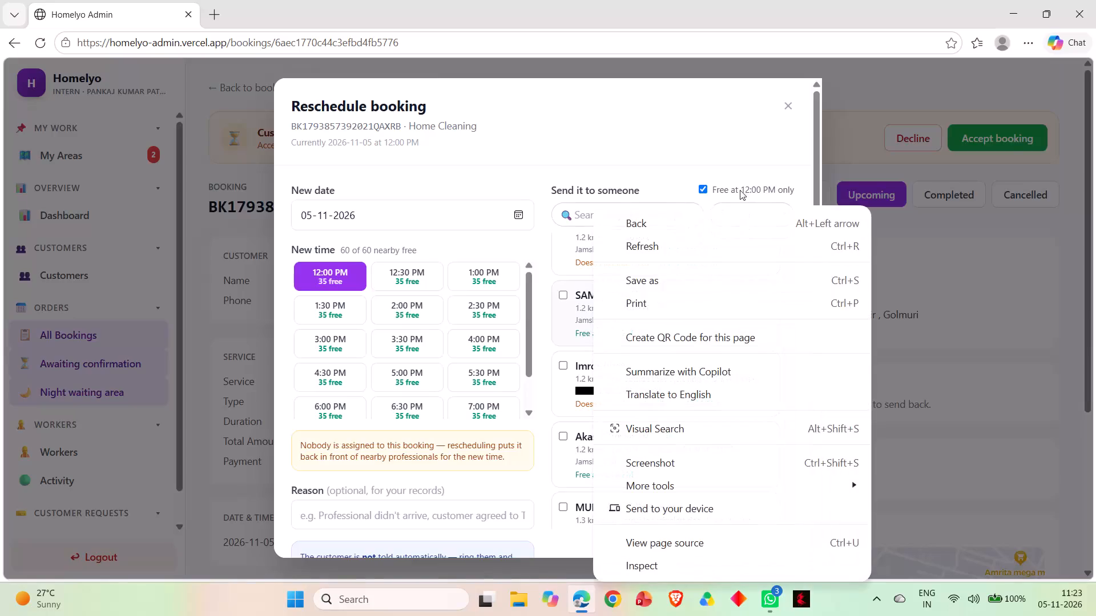
Leave the reschedule form unsaved and review the Home Cleaning booking's service, payment and assigned professional details.
left_click(788, 107)
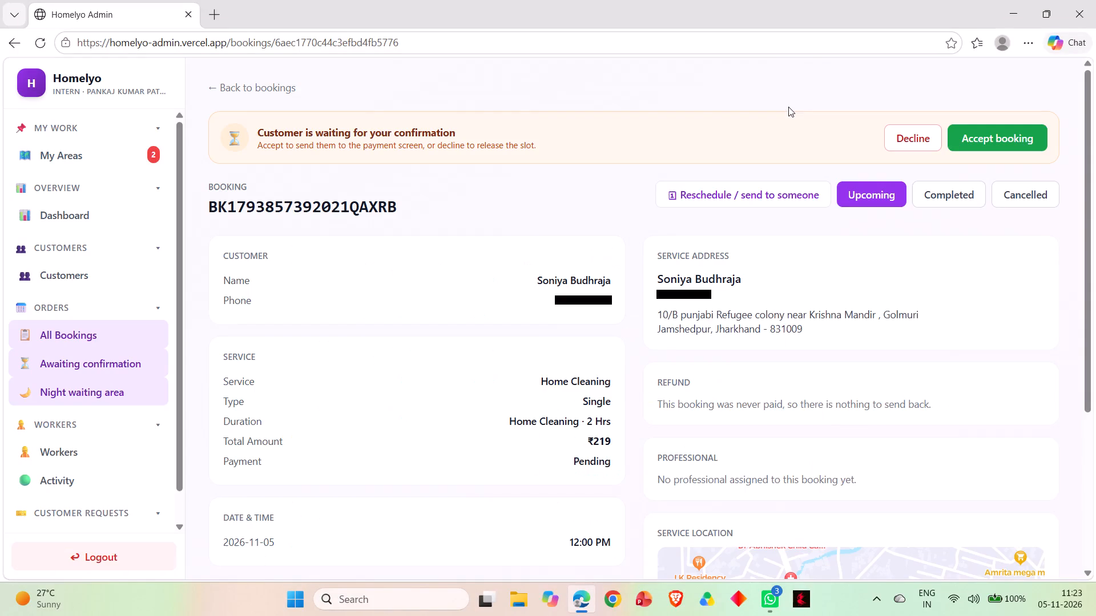
scroll(630, 341, "down", 4)
scroll(630, 341, "up", 4)
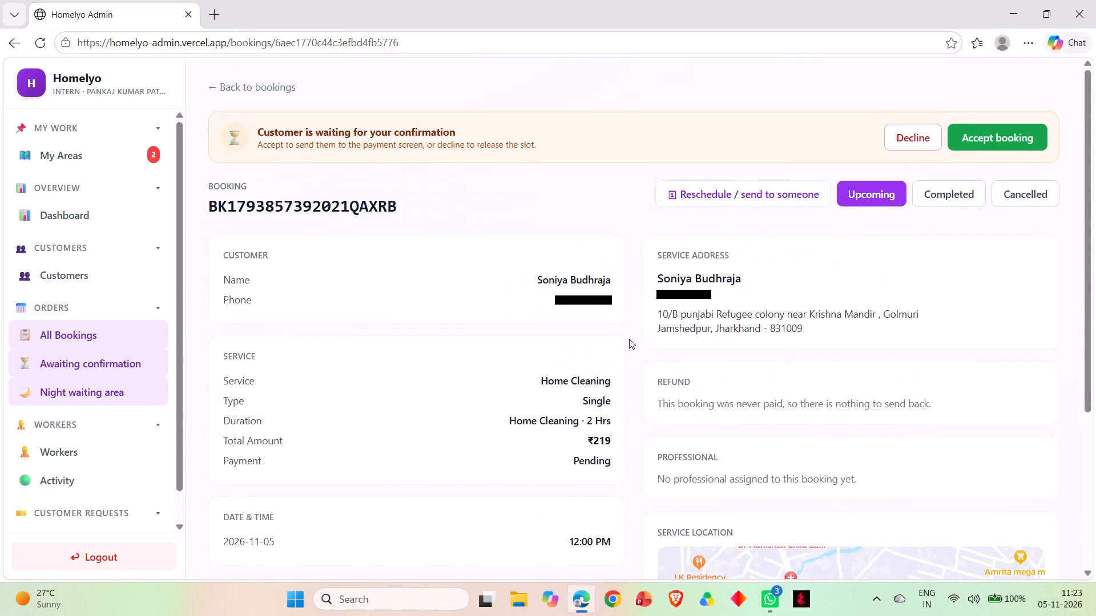
scroll(628, 338, "up", 6)
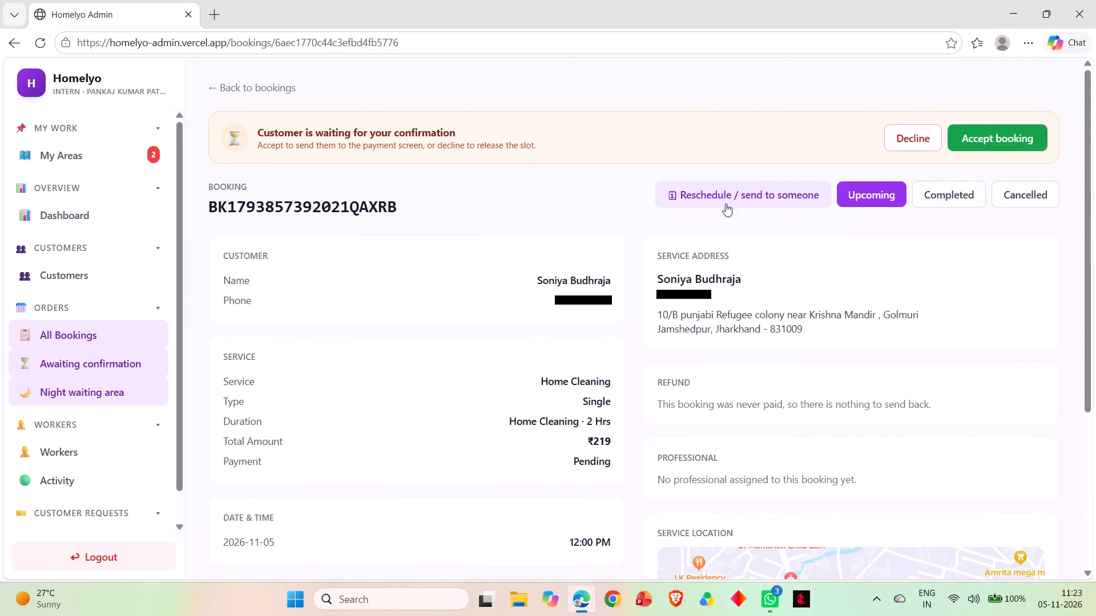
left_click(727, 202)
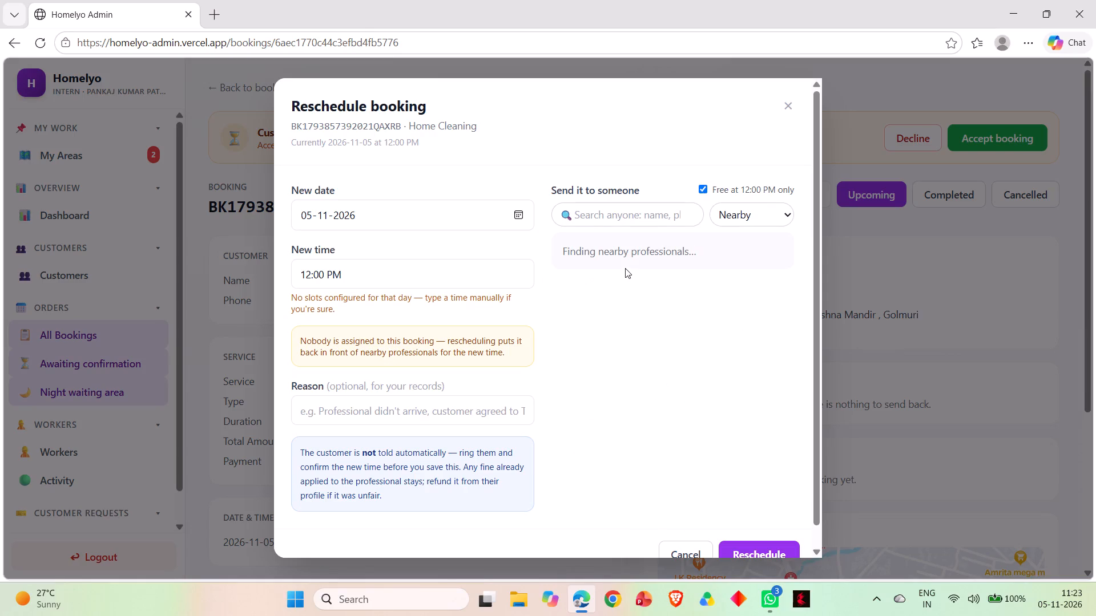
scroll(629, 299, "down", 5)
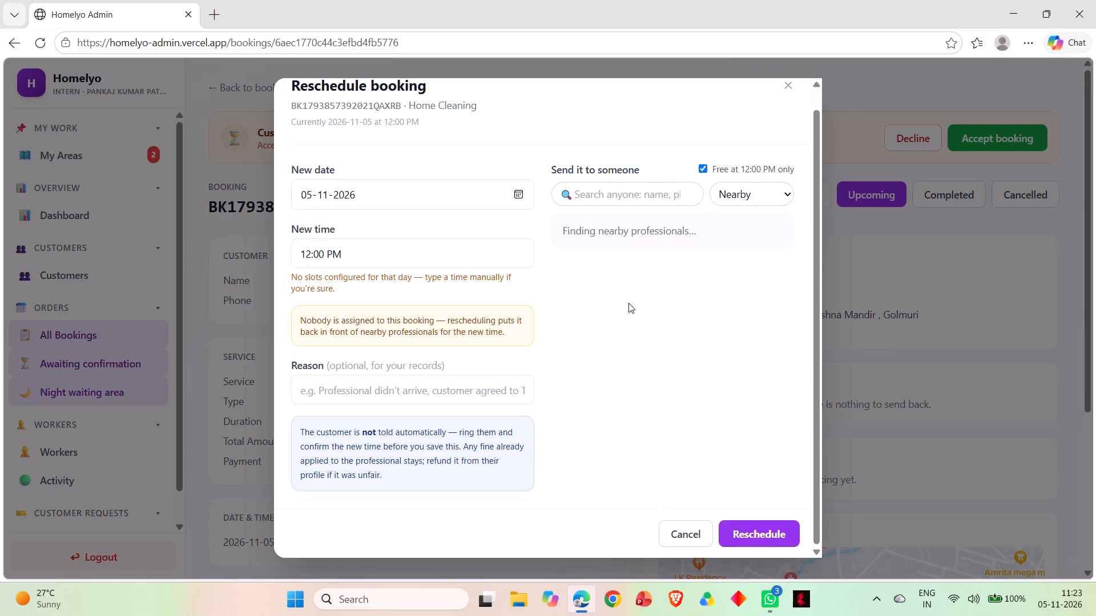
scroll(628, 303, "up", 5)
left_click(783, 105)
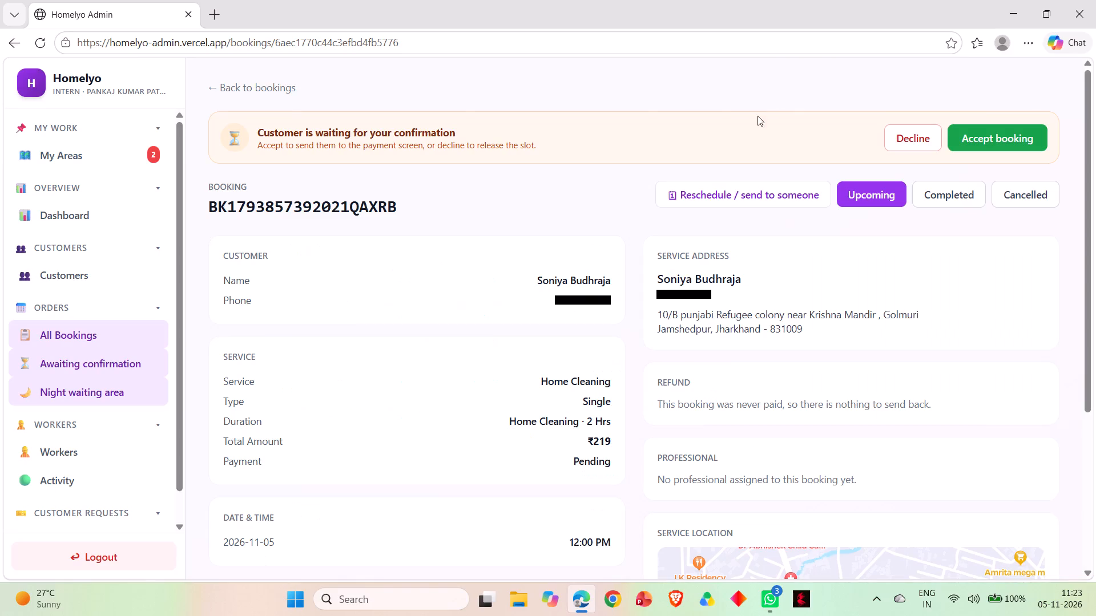
Return to the bookings list and open the new Attender Care booking in Sakchi for 2026-11-05 at 12:00 PM.
left_click(219, 92)
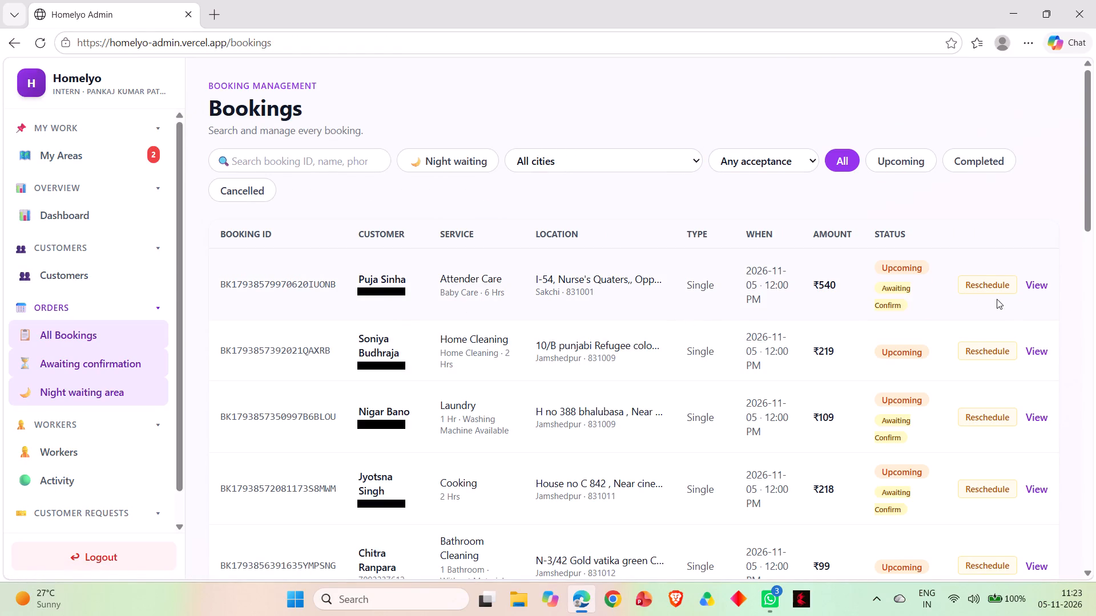
left_click(1035, 289)
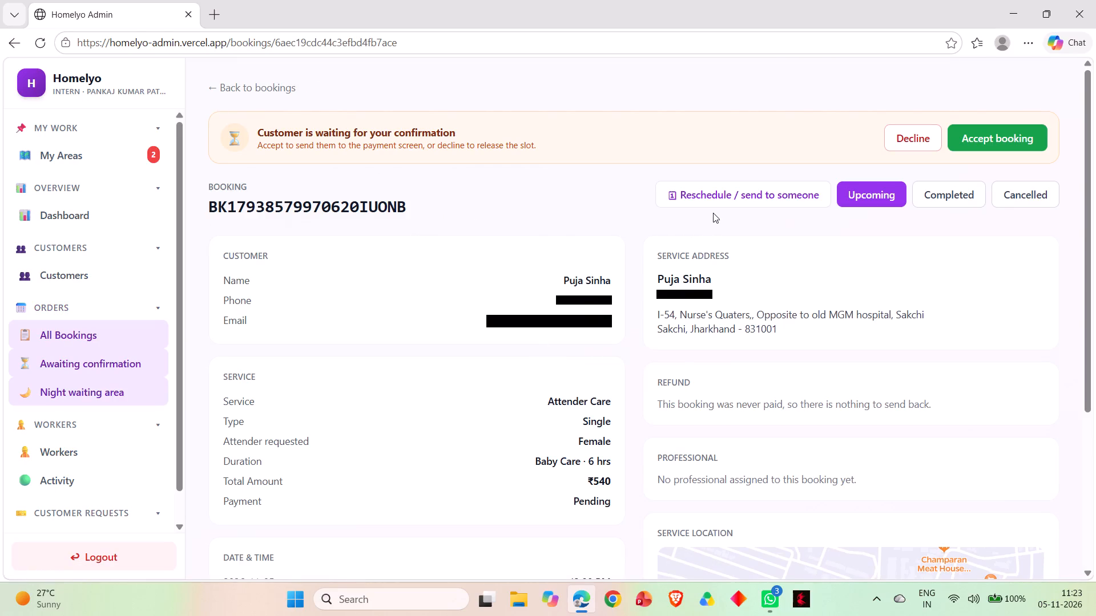
Examine nearby professionals free at 12:00 PM for the Attender Care booking, checking gender match, distance, completed jobs and listed service.
left_click(715, 194)
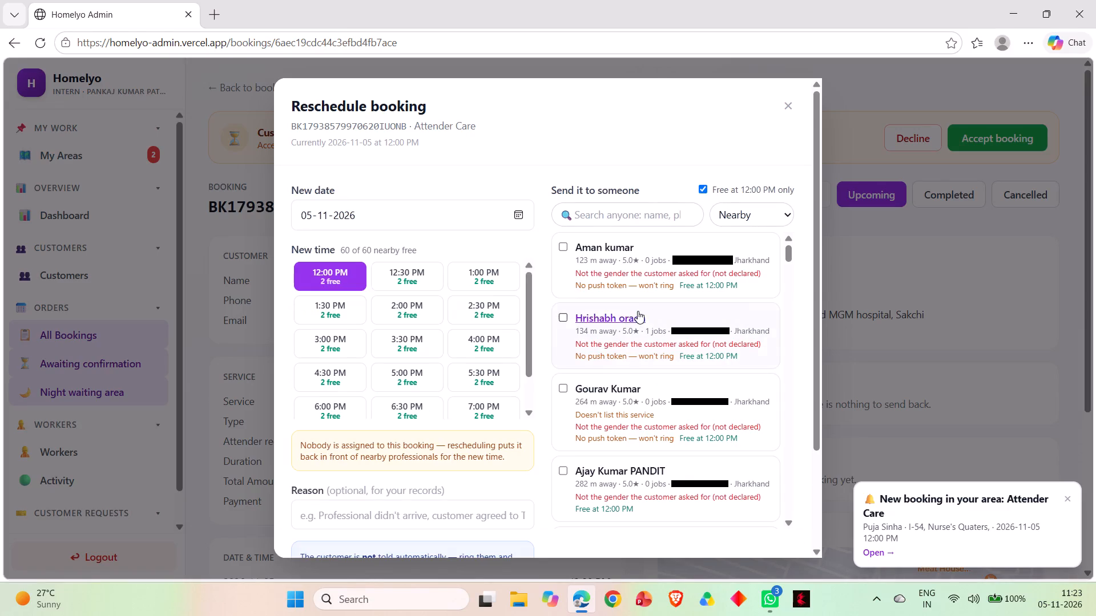
scroll(656, 294, "down", 5)
scroll(656, 294, "up", 2)
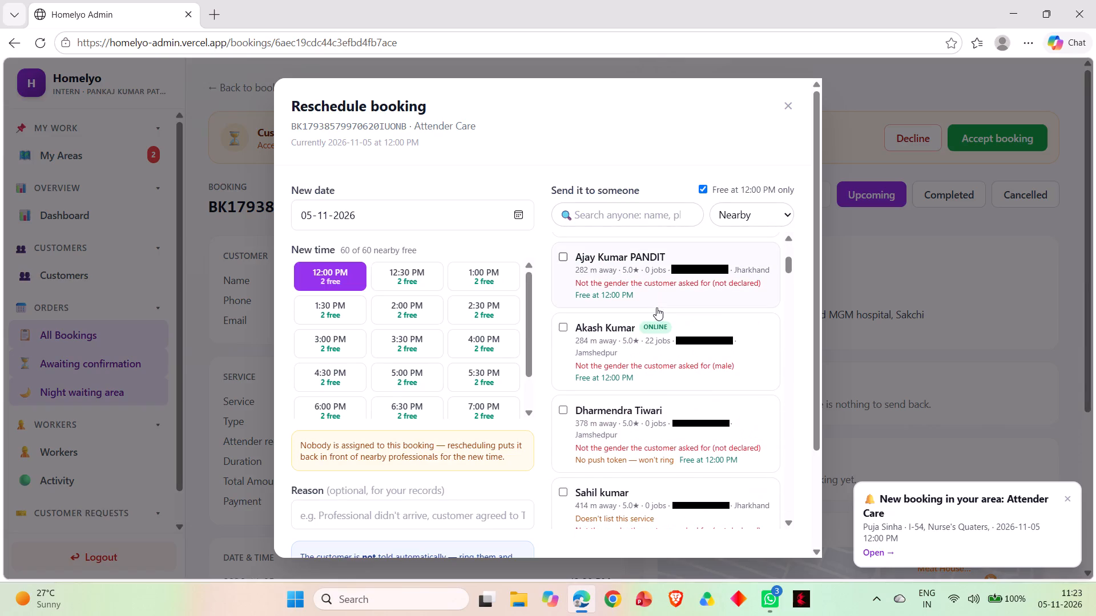
scroll(656, 308, "down", 8)
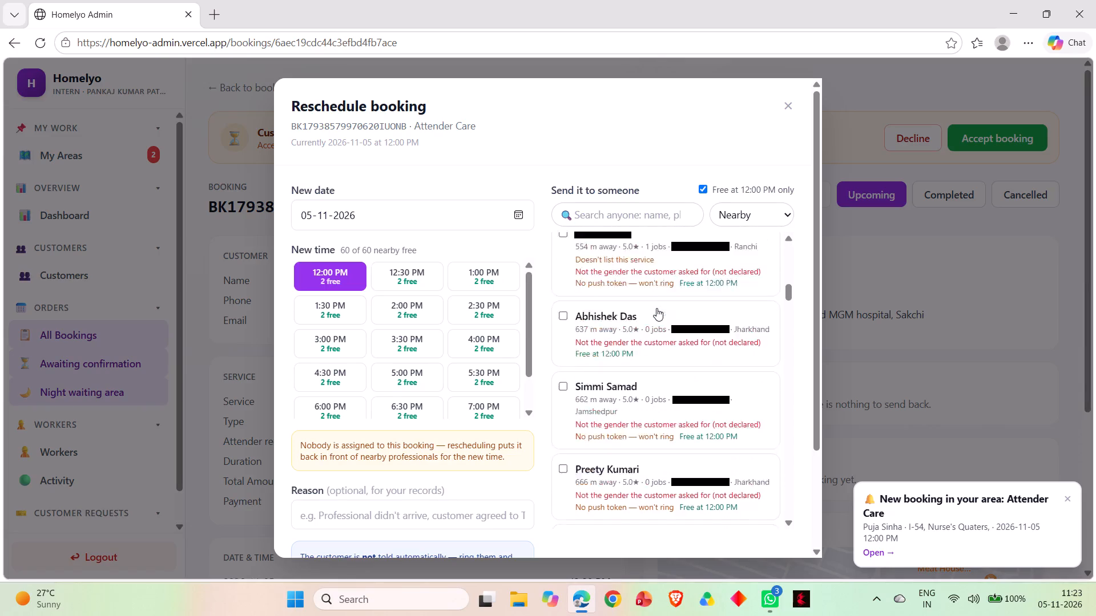
scroll(656, 308, "down", 7)
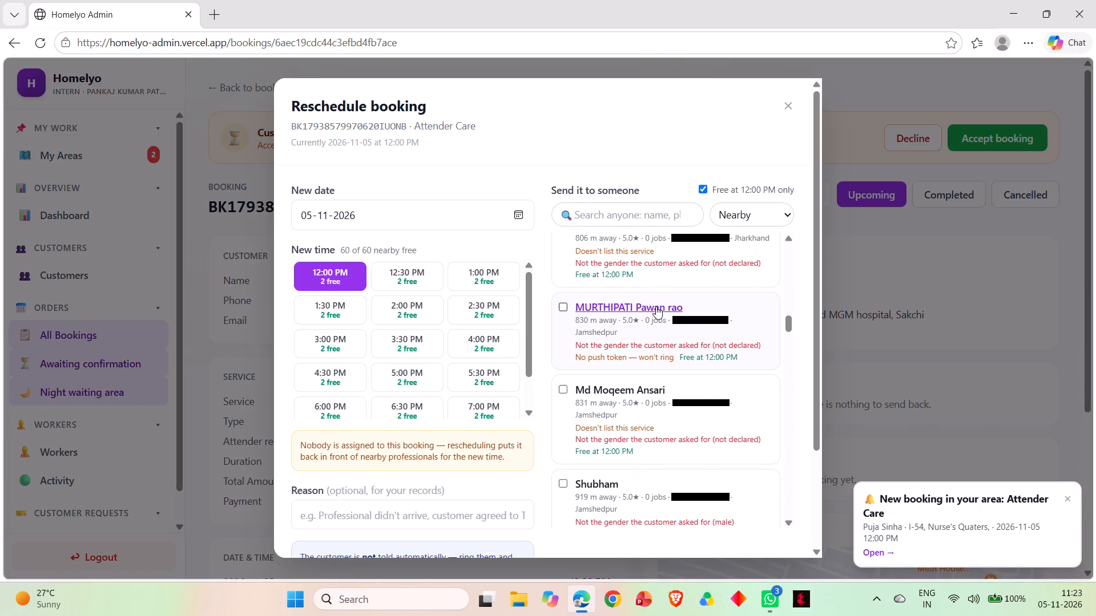
scroll(630, 314, "down", 2)
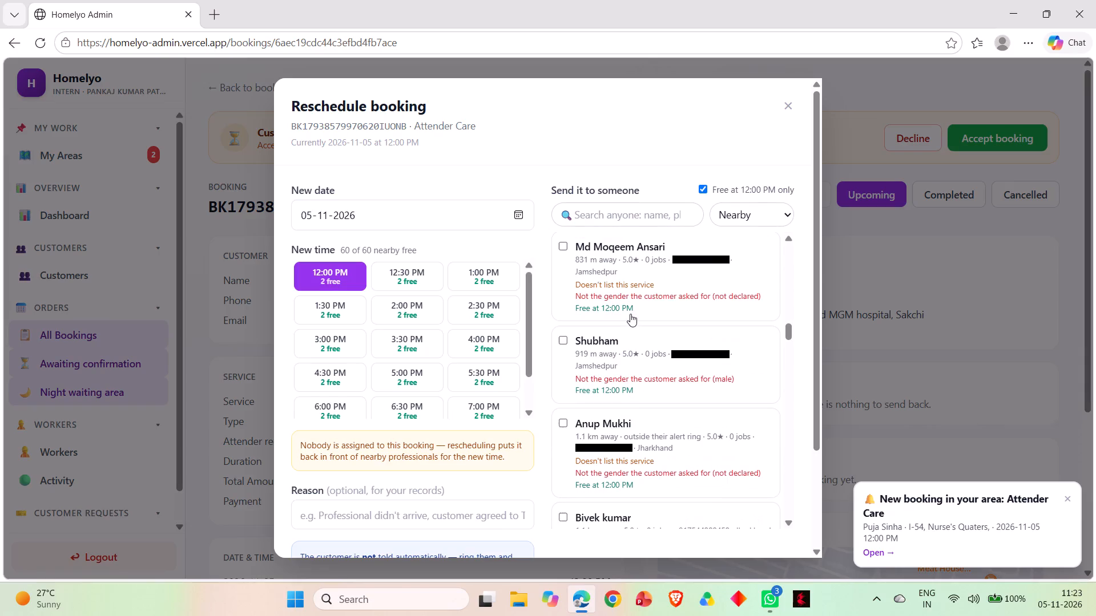
scroll(642, 354, "down", 4)
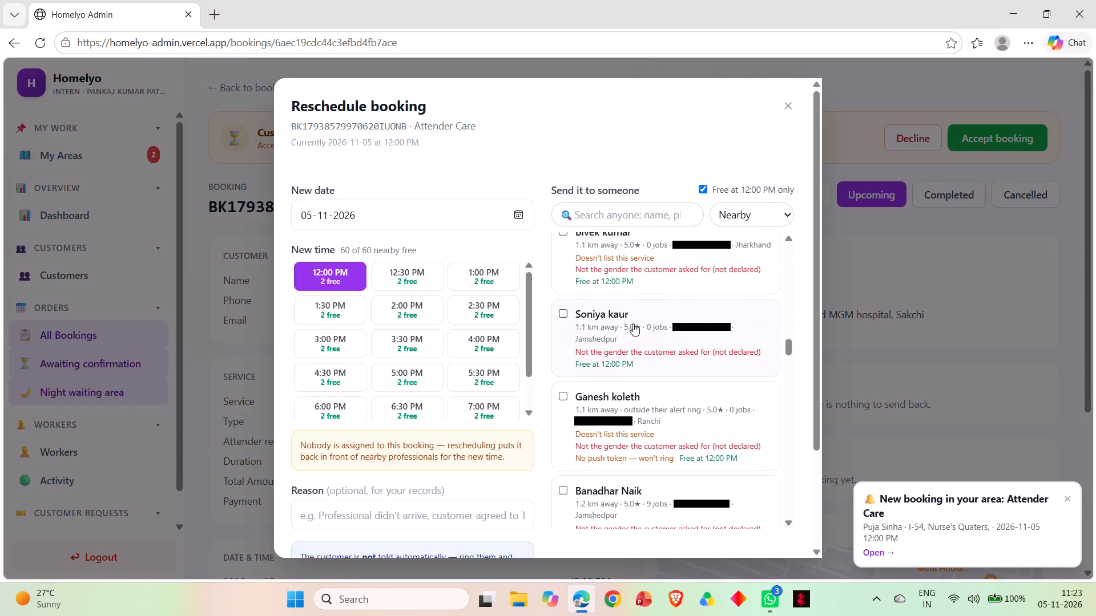
scroll(634, 325, "down", 8)
scroll(641, 366, "up", 1)
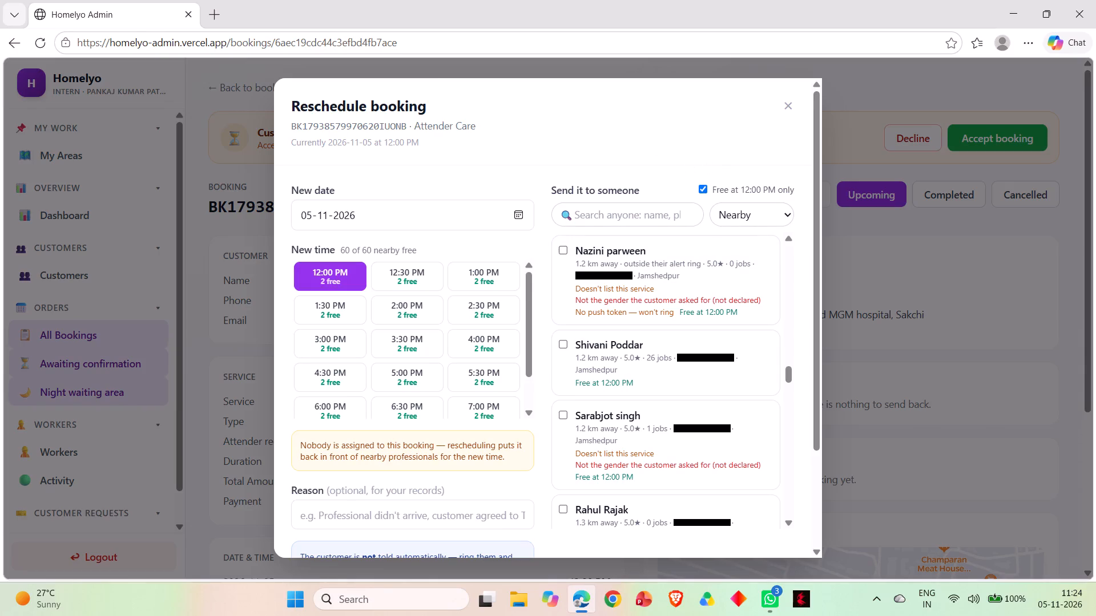
left_click(792, 113)
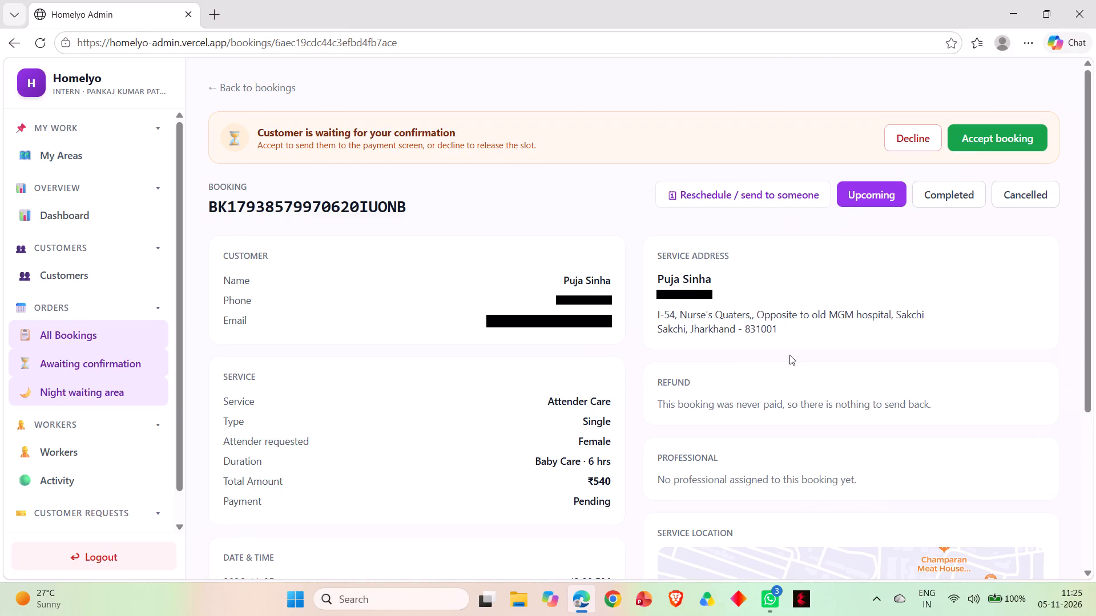
Review the Attender Care booking's requested gender, duration, payment, schedule, address and service location.
scroll(580, 368, "down", 2)
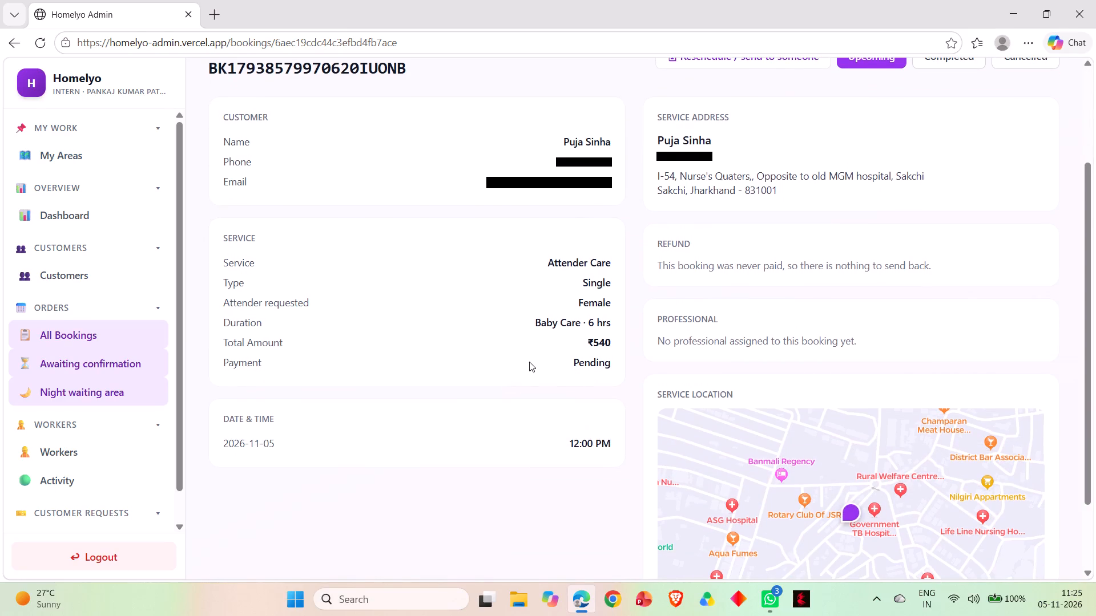
scroll(529, 362, "down", 2)
scroll(537, 354, "up", 3)
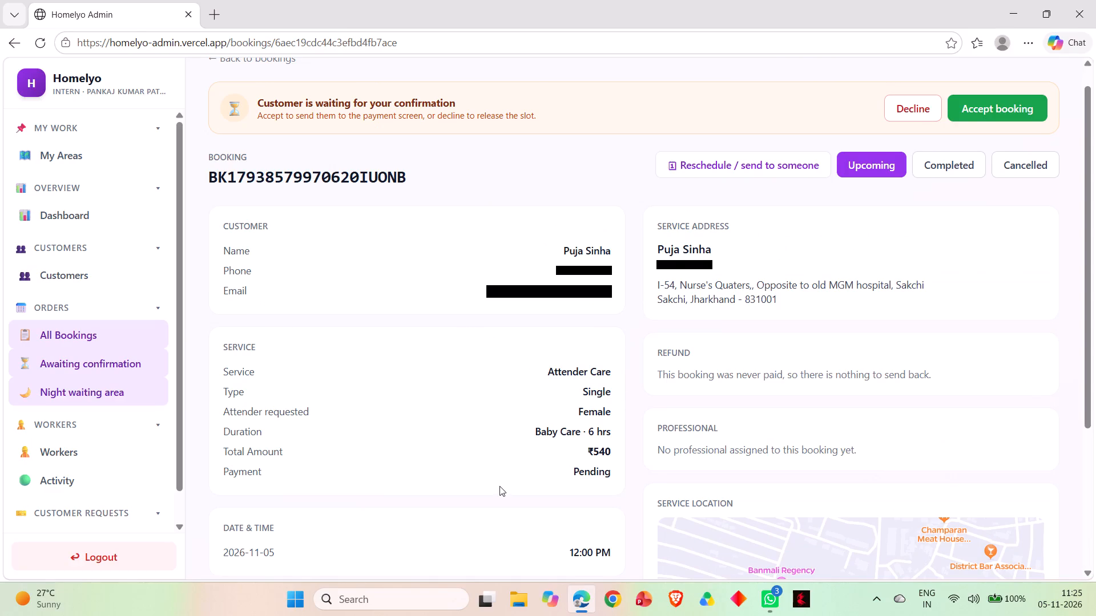
scroll(498, 483, "up", 2)
scroll(498, 480, "down", 3)
scroll(498, 477, "up", 2)
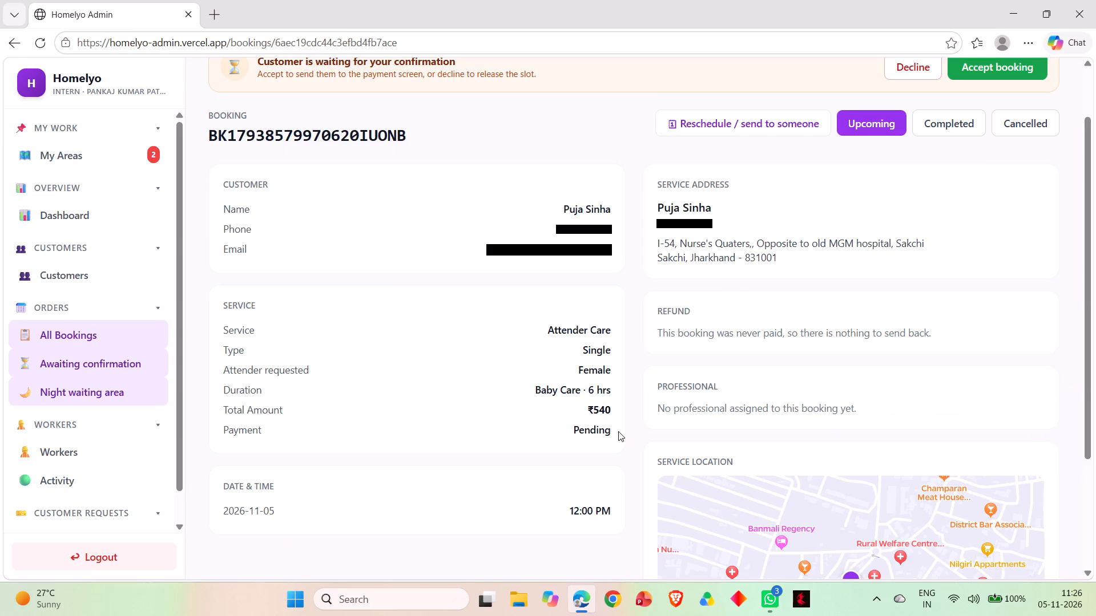
Try again to look up nearby professionals for the Attender Care booking, reloading the reschedule form once and leaving it unsaved.
left_click(732, 128)
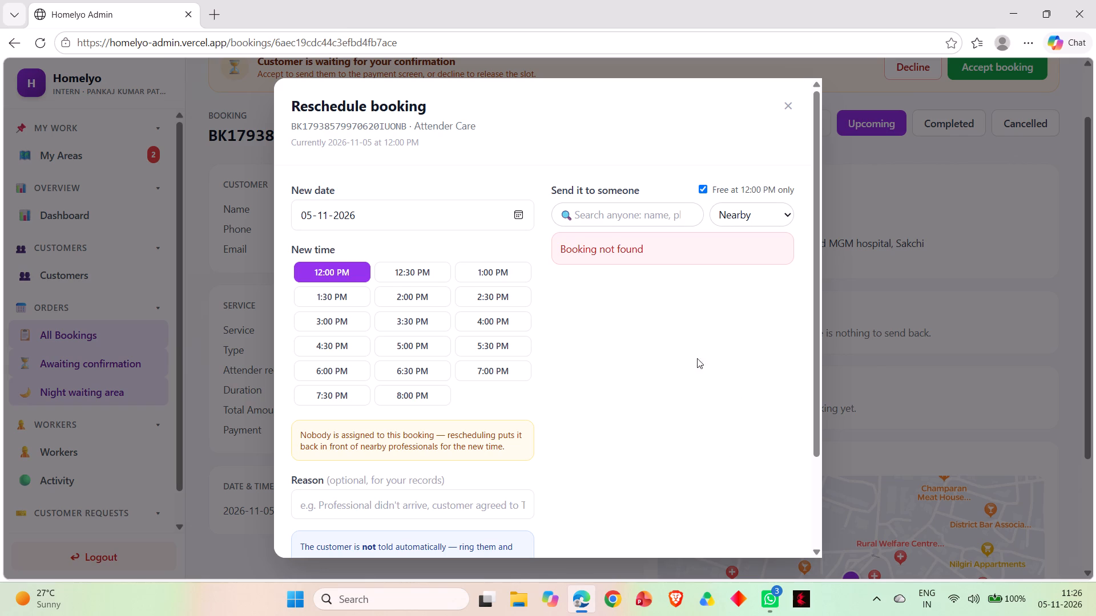
left_click(787, 103)
left_click(777, 127)
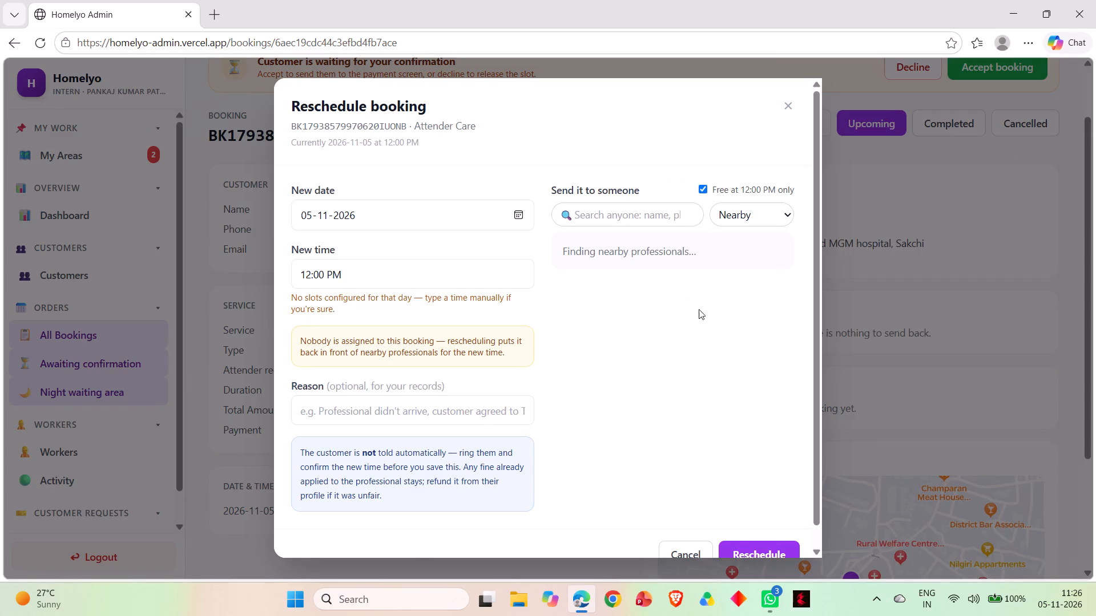
scroll(694, 309, "down", 14)
scroll(635, 347, "down", 2)
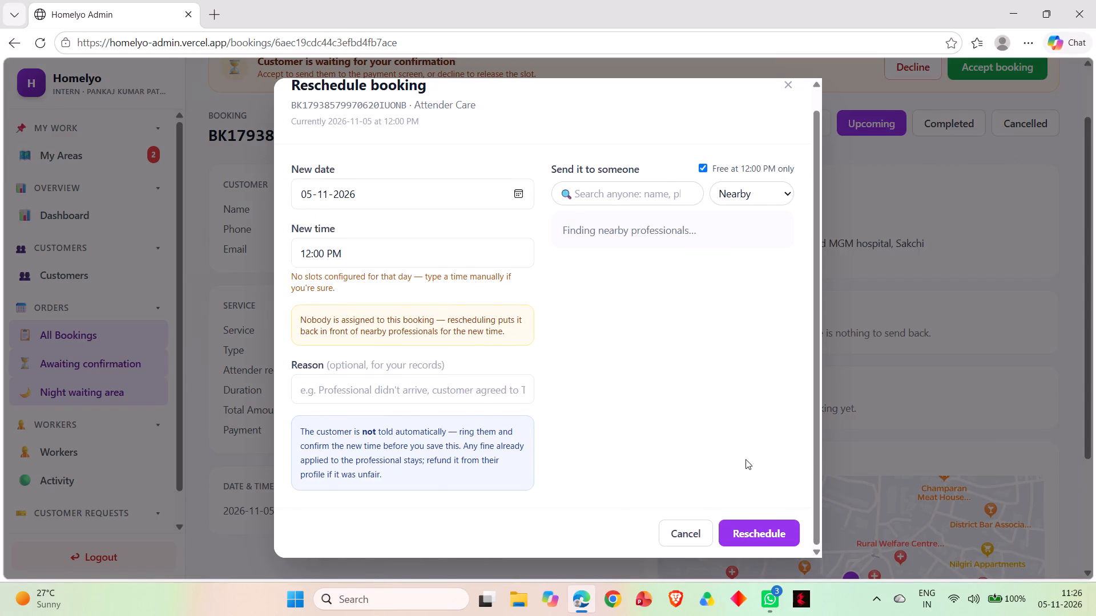
scroll(679, 341, "down", 9)
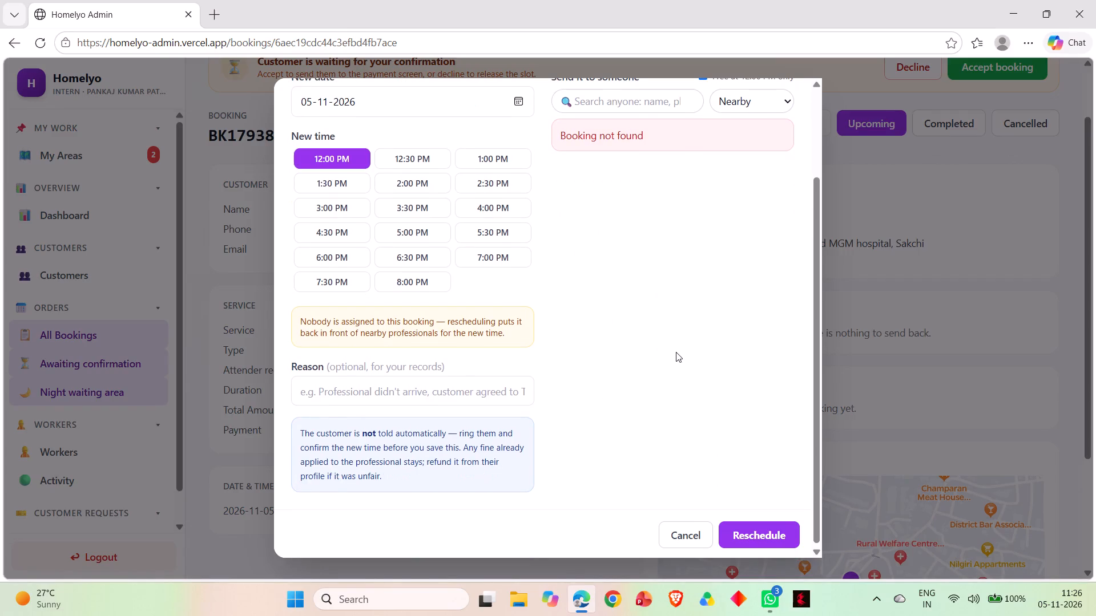
left_click(932, 151)
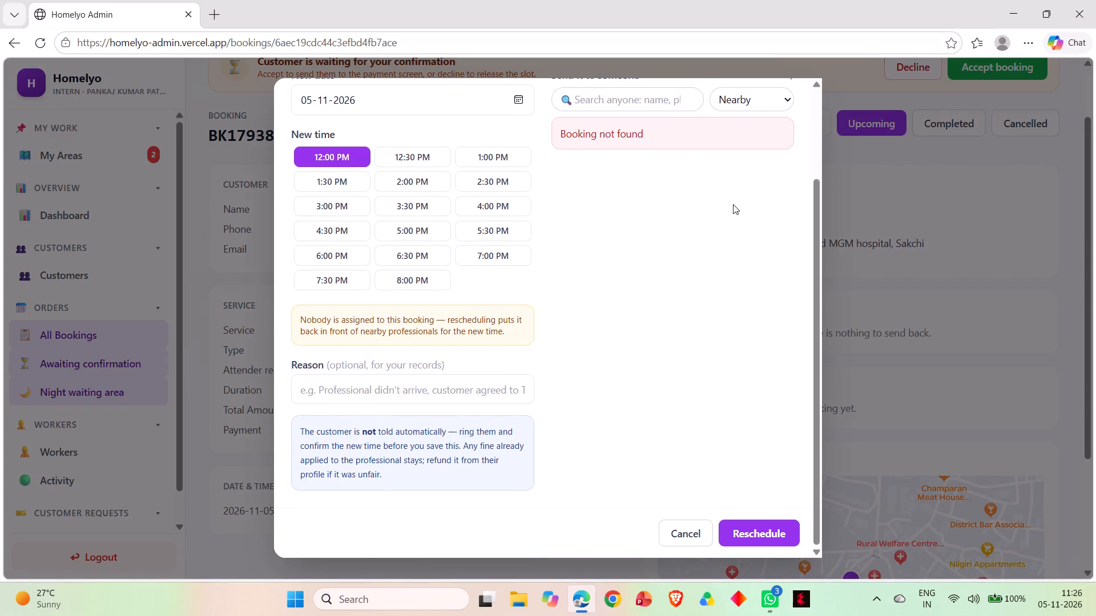
scroll(735, 203, "up", 5)
left_click(789, 110)
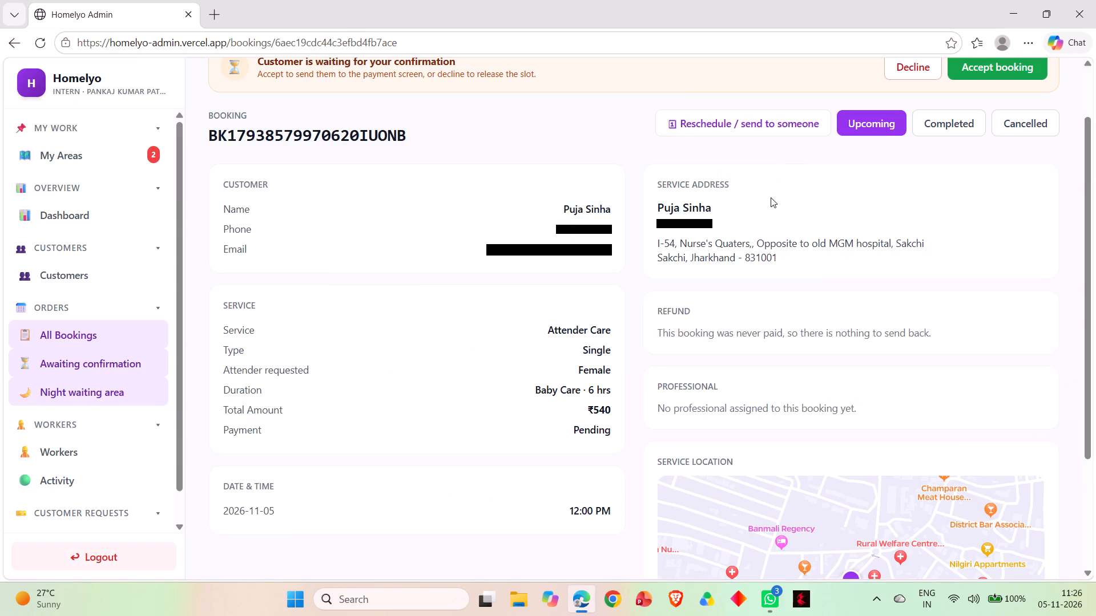
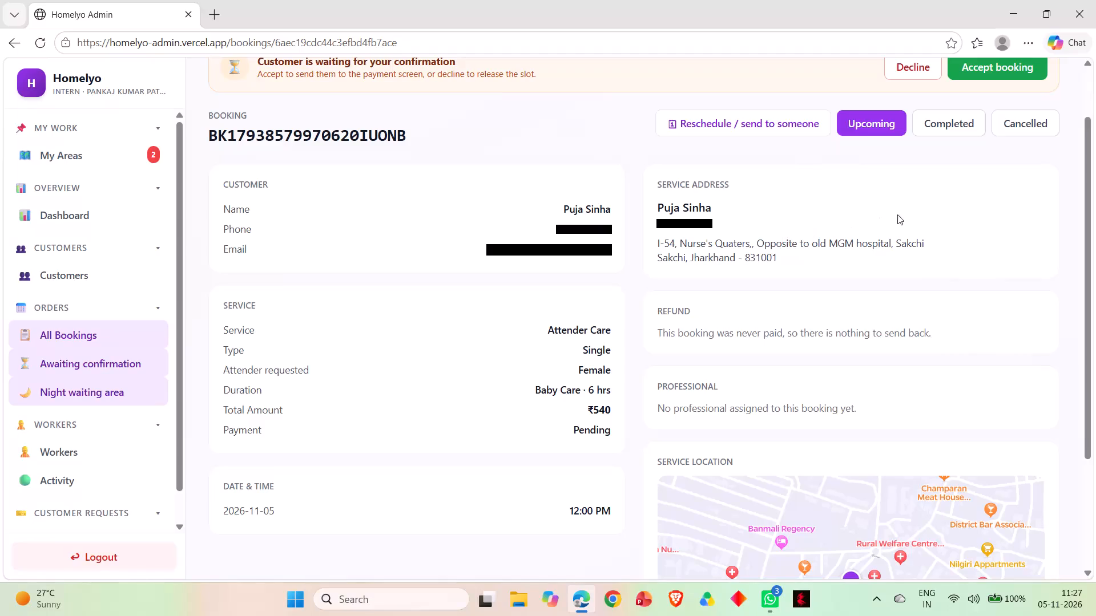
Review the Attender Care booking's customer, service, payment, schedule, service address, refund, assigned professional and map location.
scroll(646, 338, "up", 2)
scroll(646, 337, "down", 2)
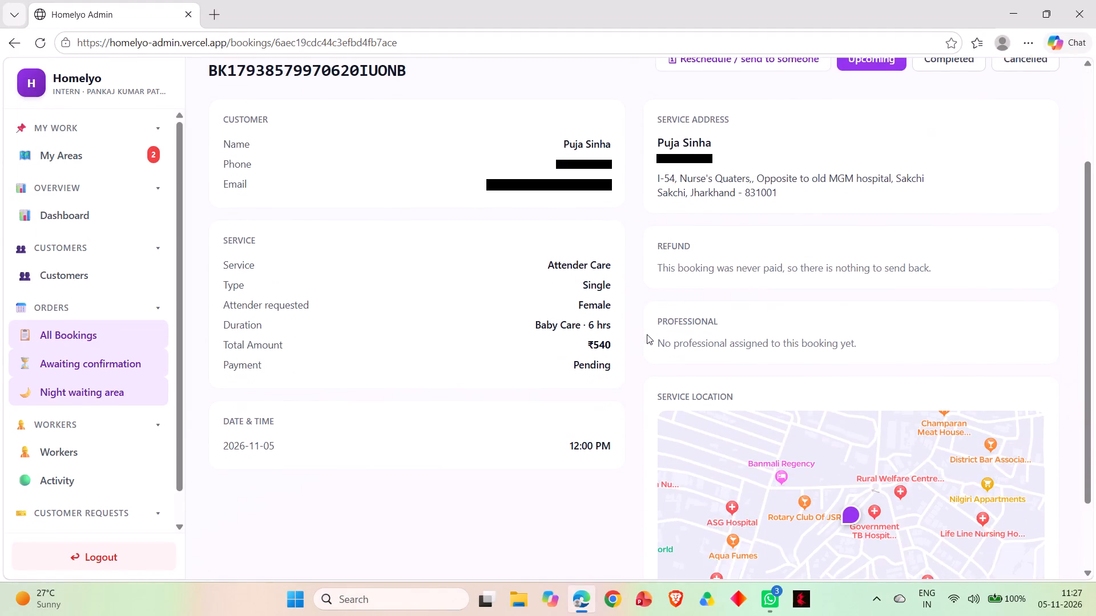
scroll(648, 331, "down", 3)
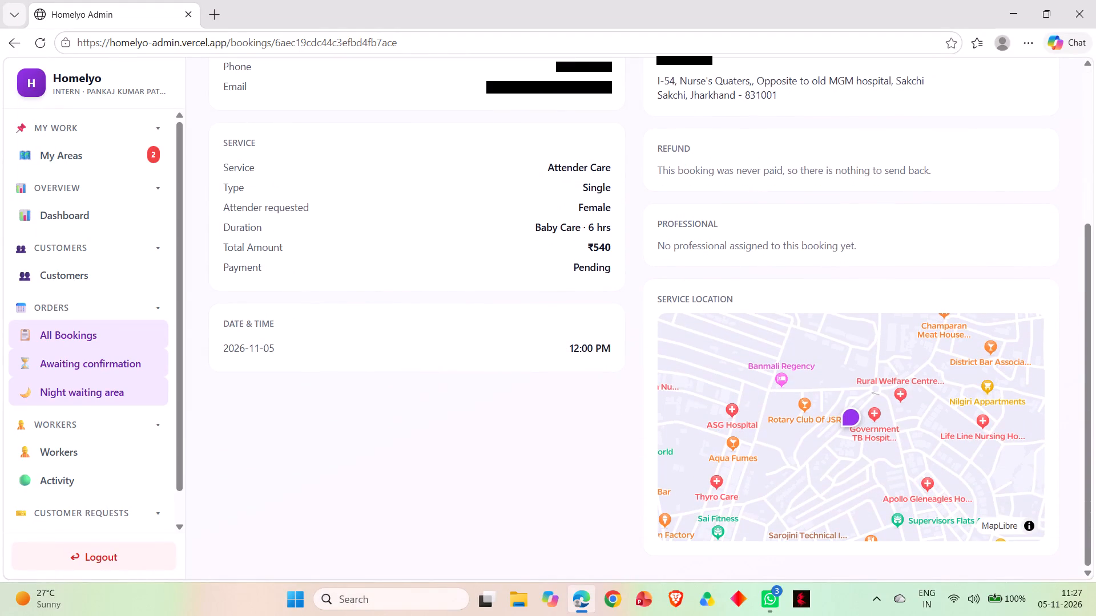
scroll(644, 281, "up", 2)
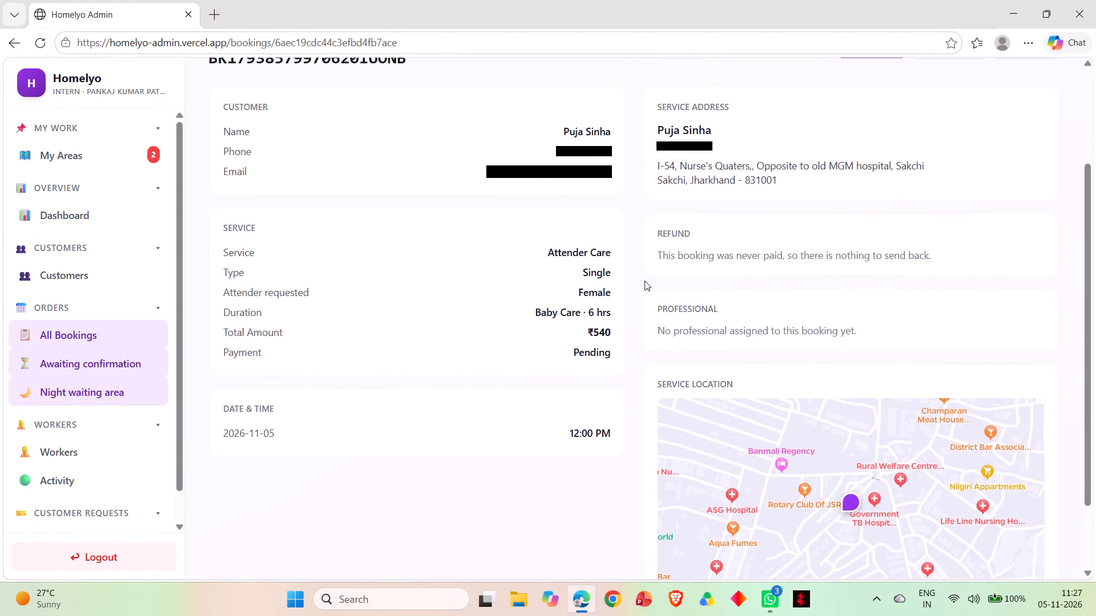
scroll(644, 281, "up", 1)
scroll(640, 273, "down", 2)
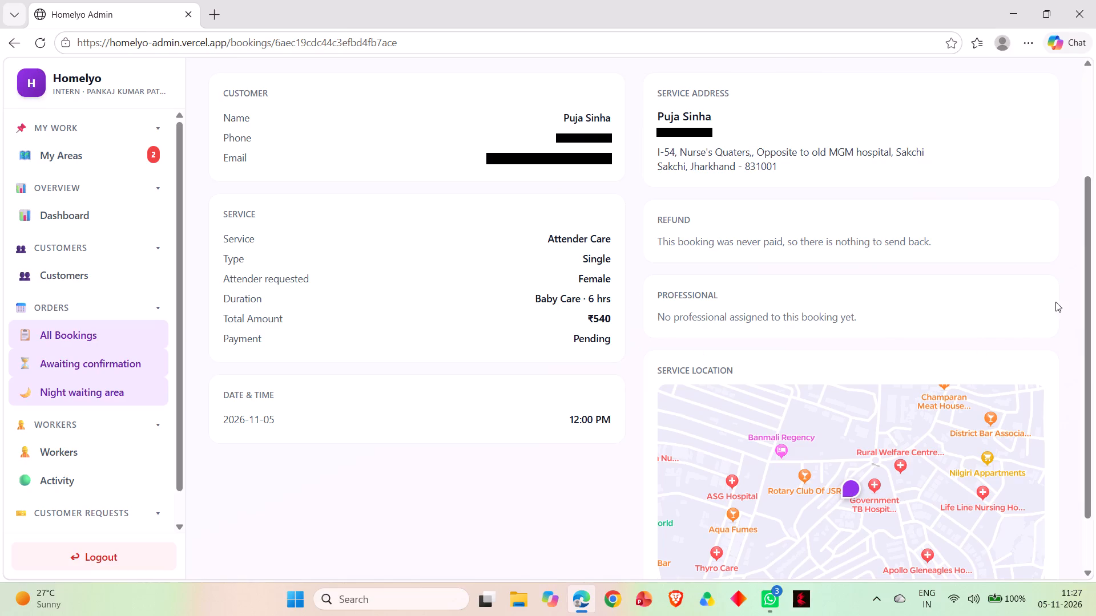
scroll(559, 344, "up", 4)
scroll(610, 366, "up", 3)
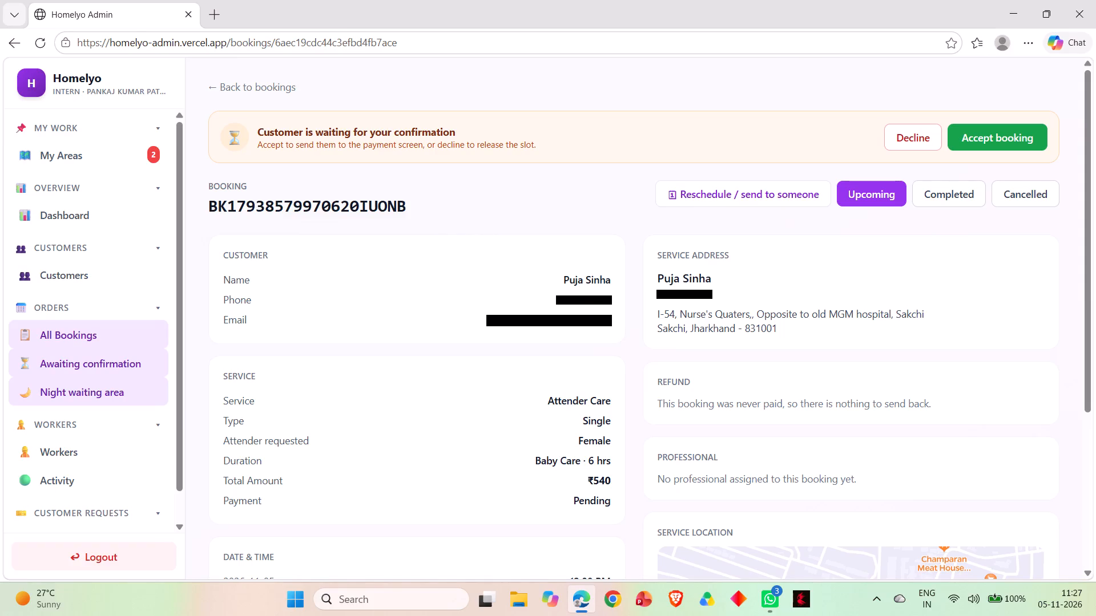
scroll(592, 306, "down", 7)
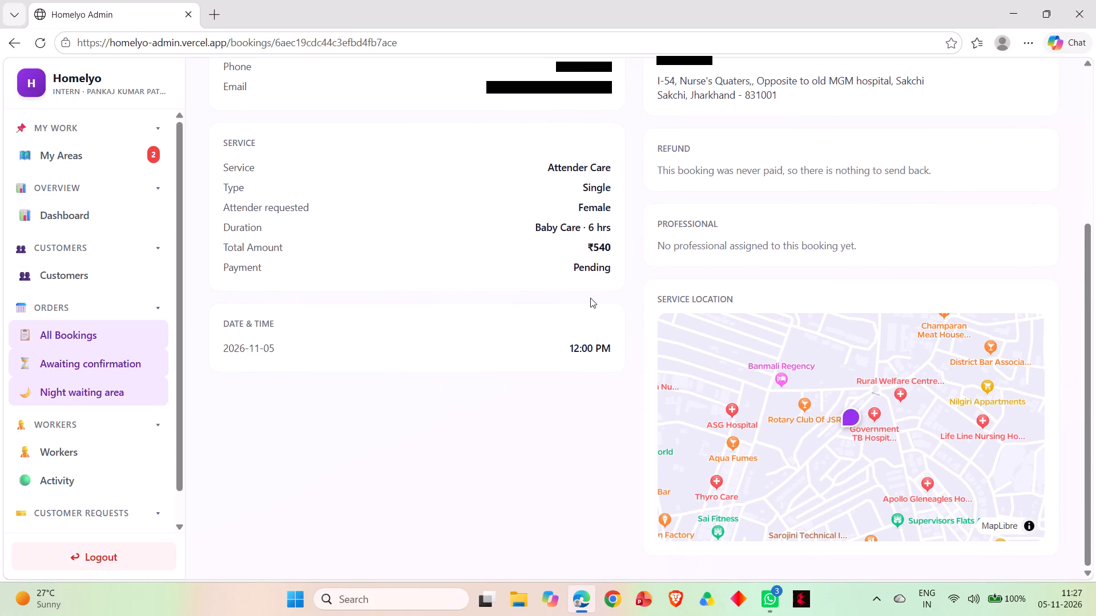
scroll(590, 298, "down", 4)
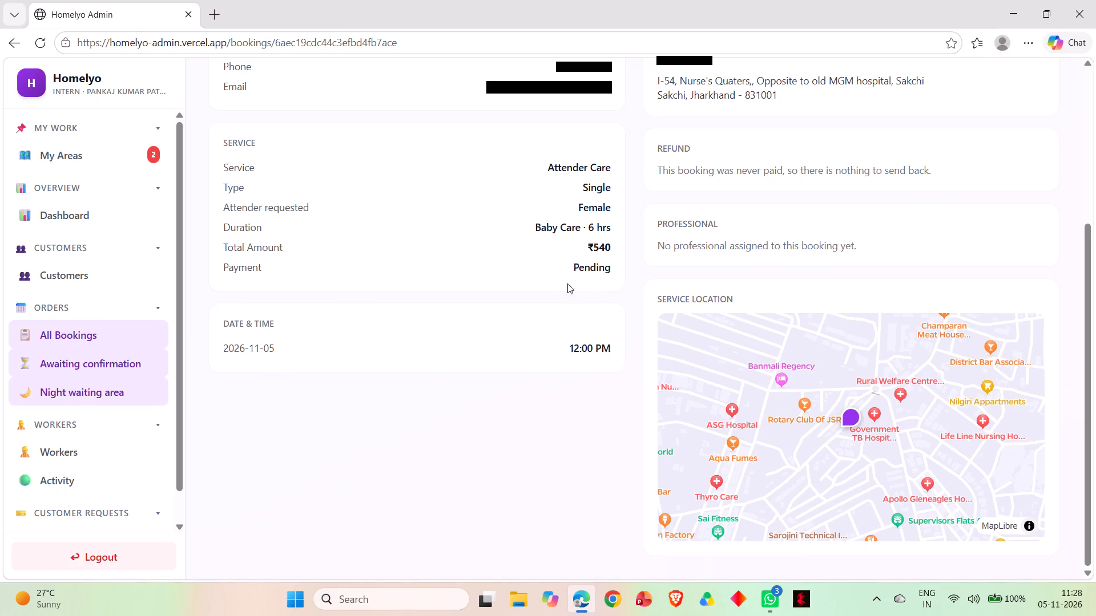
scroll(651, 295, "up", 3)
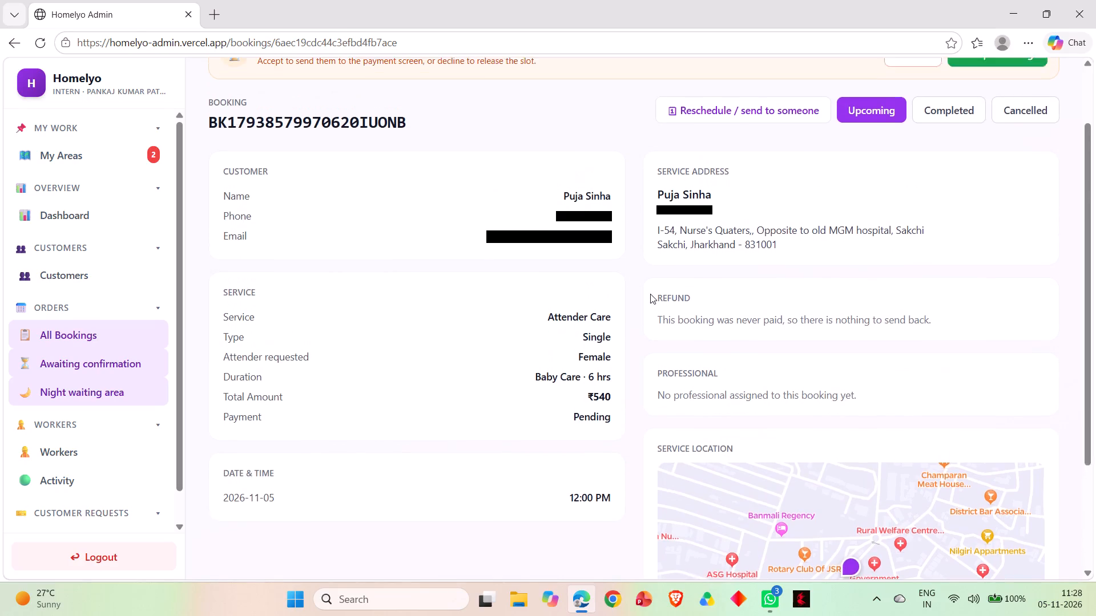
scroll(650, 294, "down", 1)
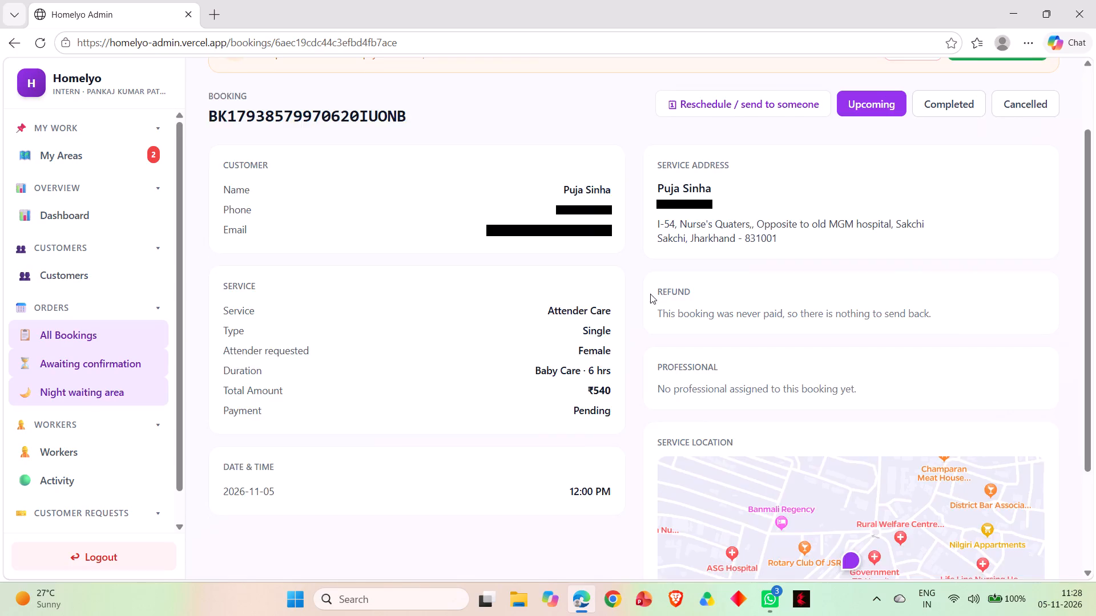
scroll(650, 294, "up", 1)
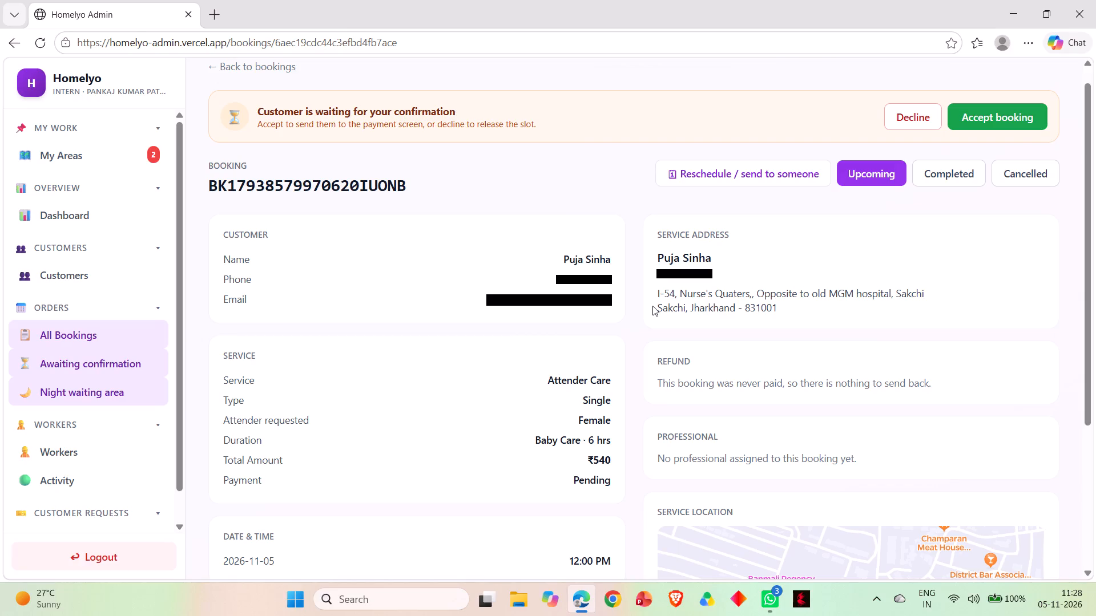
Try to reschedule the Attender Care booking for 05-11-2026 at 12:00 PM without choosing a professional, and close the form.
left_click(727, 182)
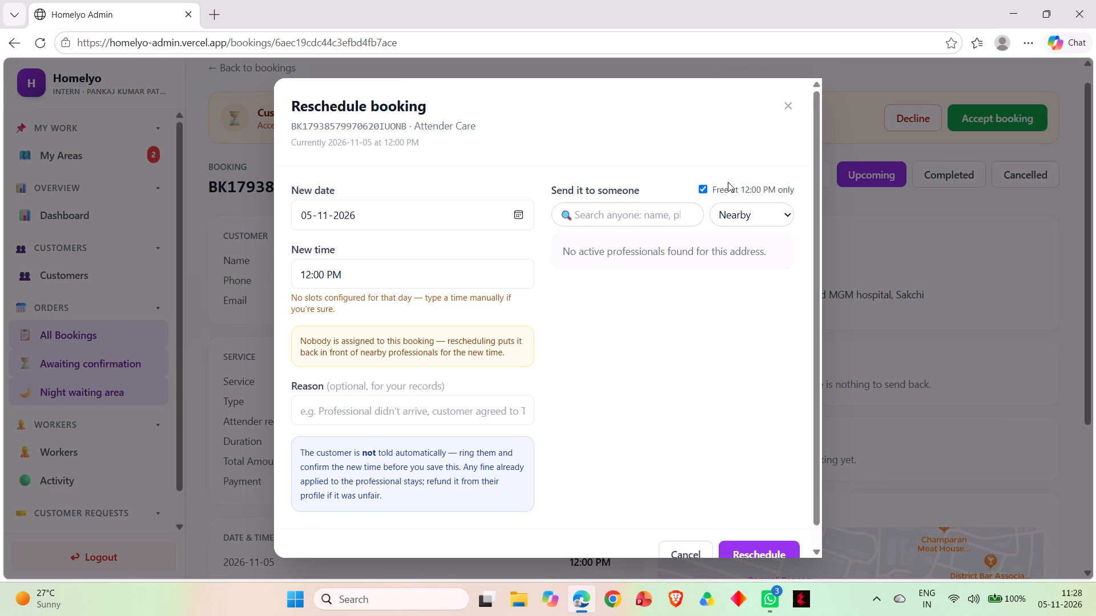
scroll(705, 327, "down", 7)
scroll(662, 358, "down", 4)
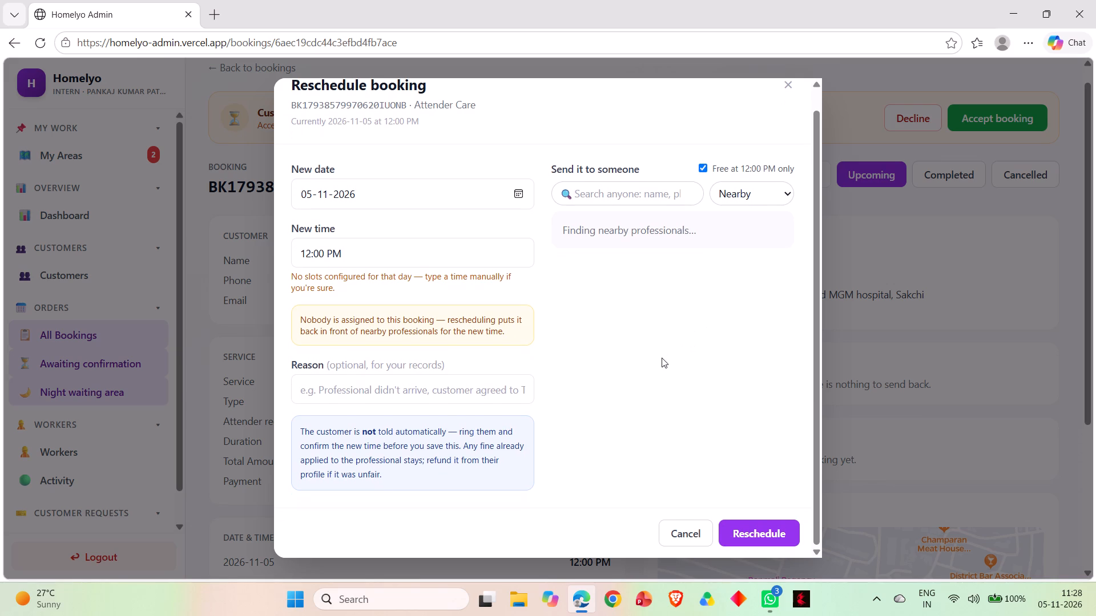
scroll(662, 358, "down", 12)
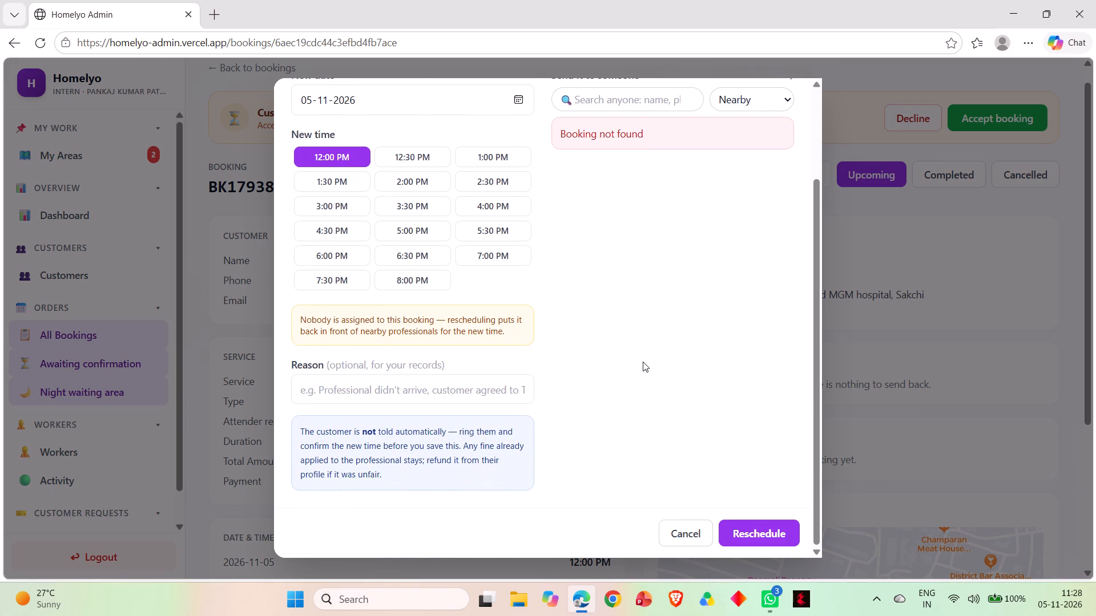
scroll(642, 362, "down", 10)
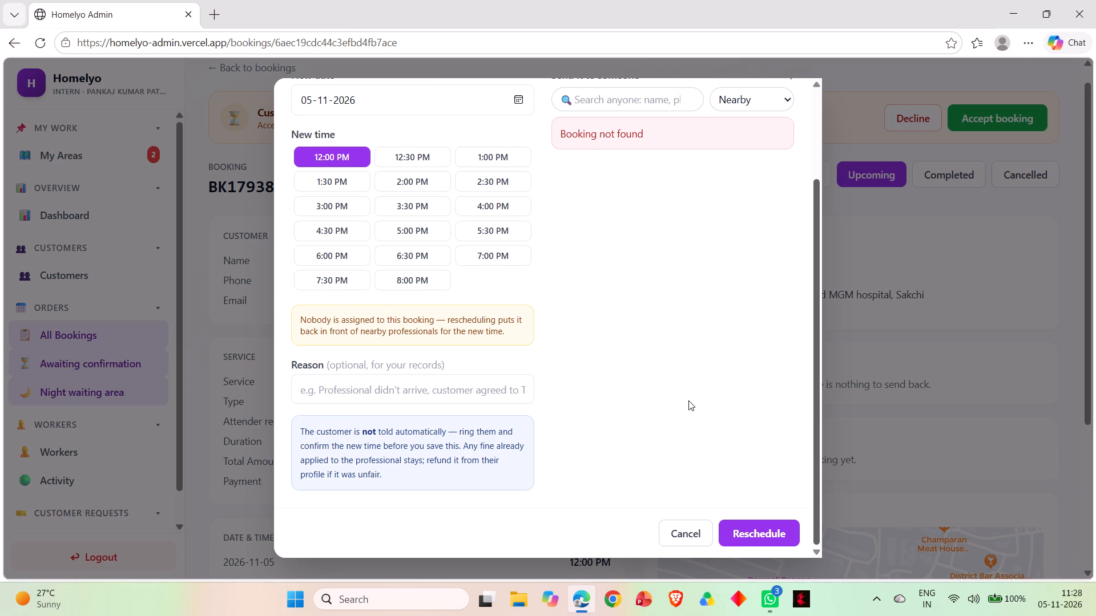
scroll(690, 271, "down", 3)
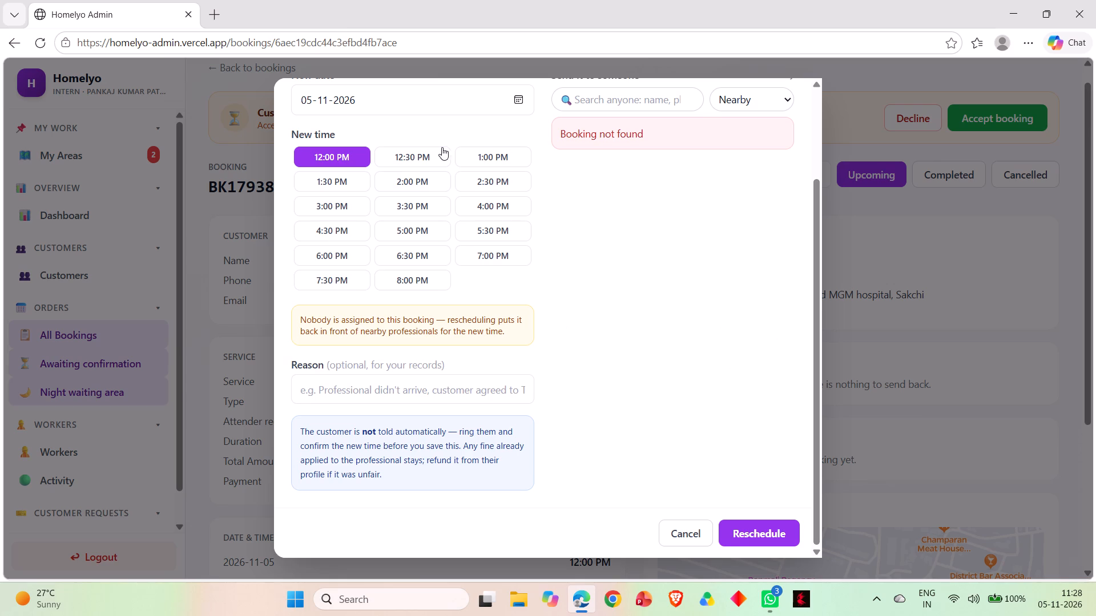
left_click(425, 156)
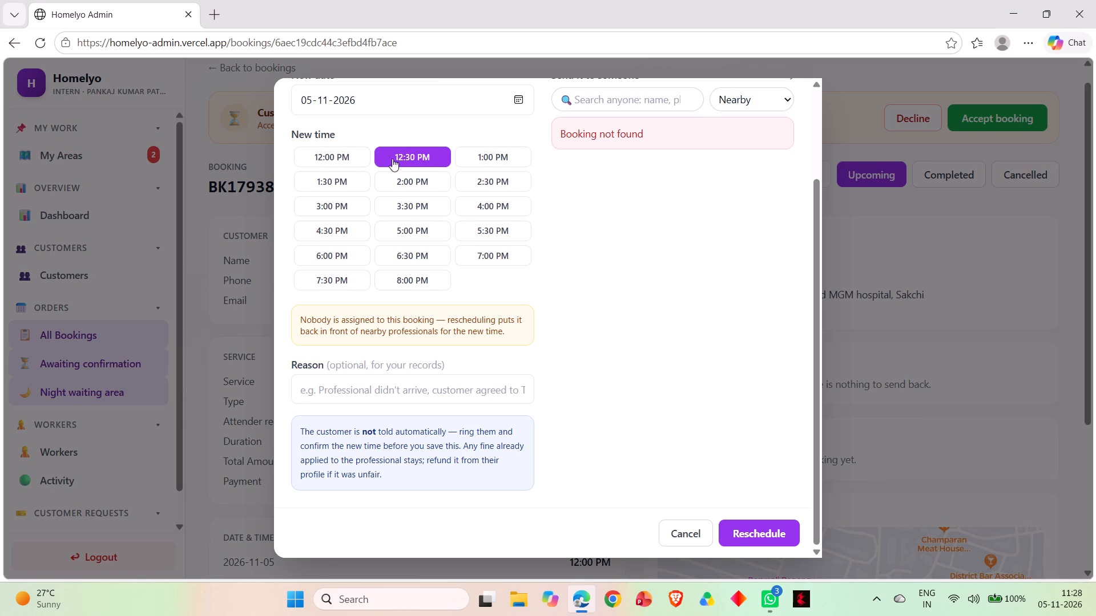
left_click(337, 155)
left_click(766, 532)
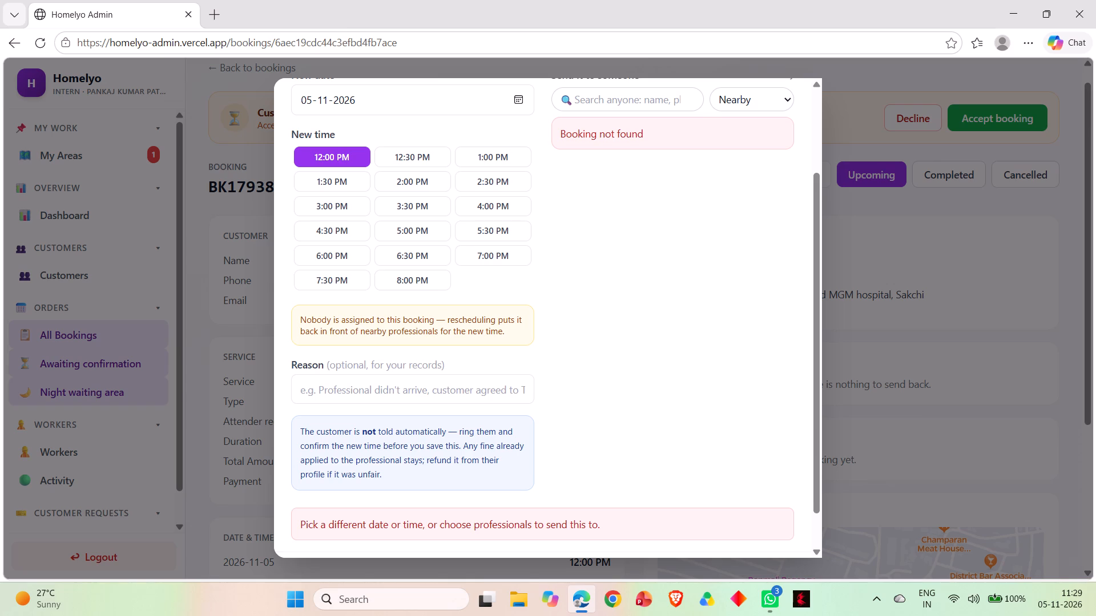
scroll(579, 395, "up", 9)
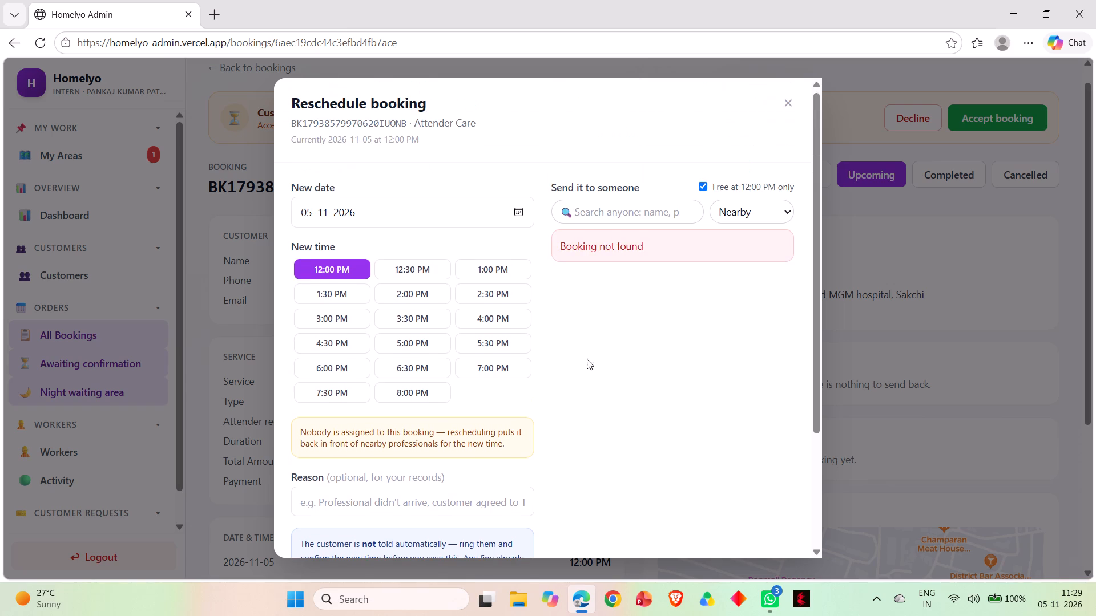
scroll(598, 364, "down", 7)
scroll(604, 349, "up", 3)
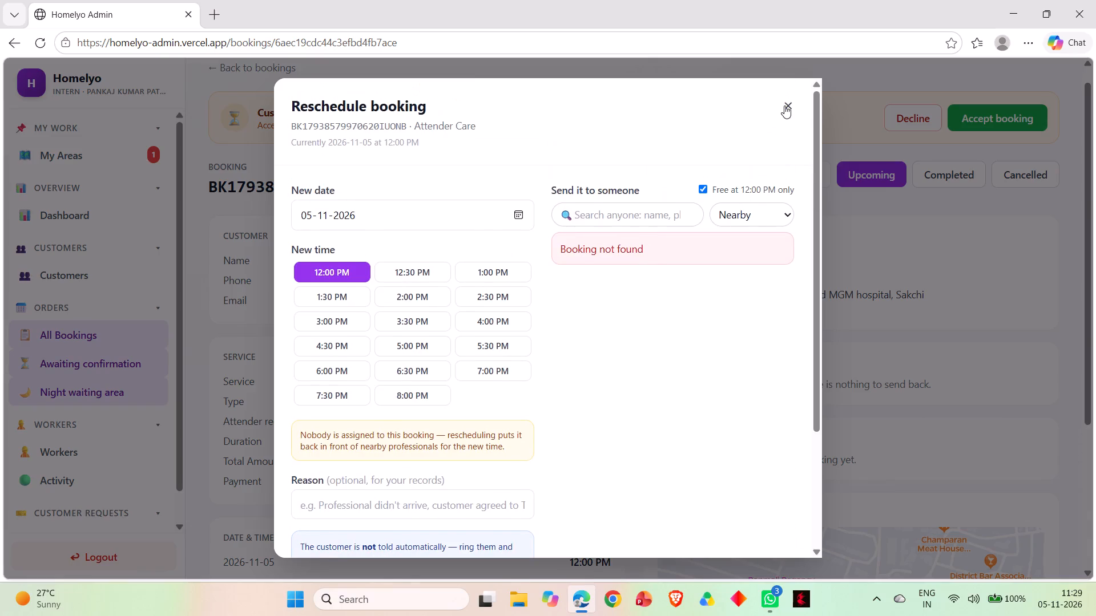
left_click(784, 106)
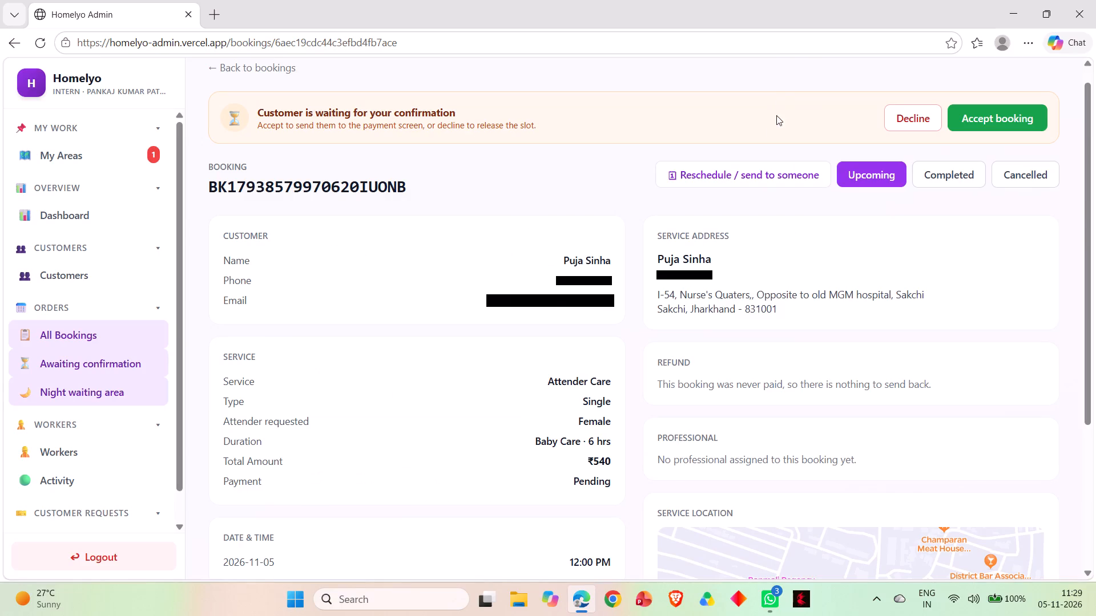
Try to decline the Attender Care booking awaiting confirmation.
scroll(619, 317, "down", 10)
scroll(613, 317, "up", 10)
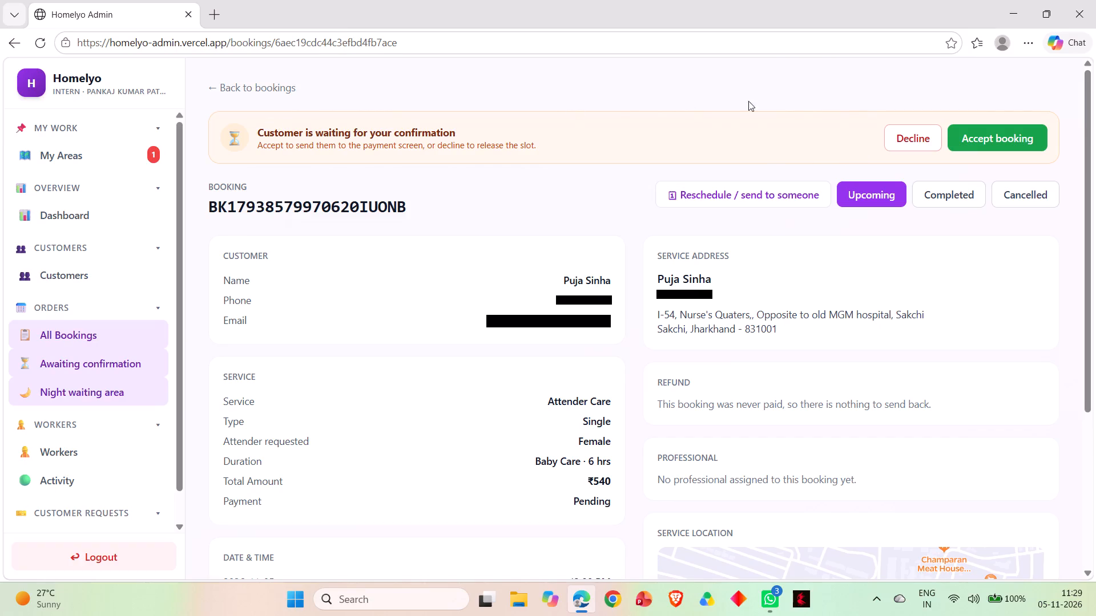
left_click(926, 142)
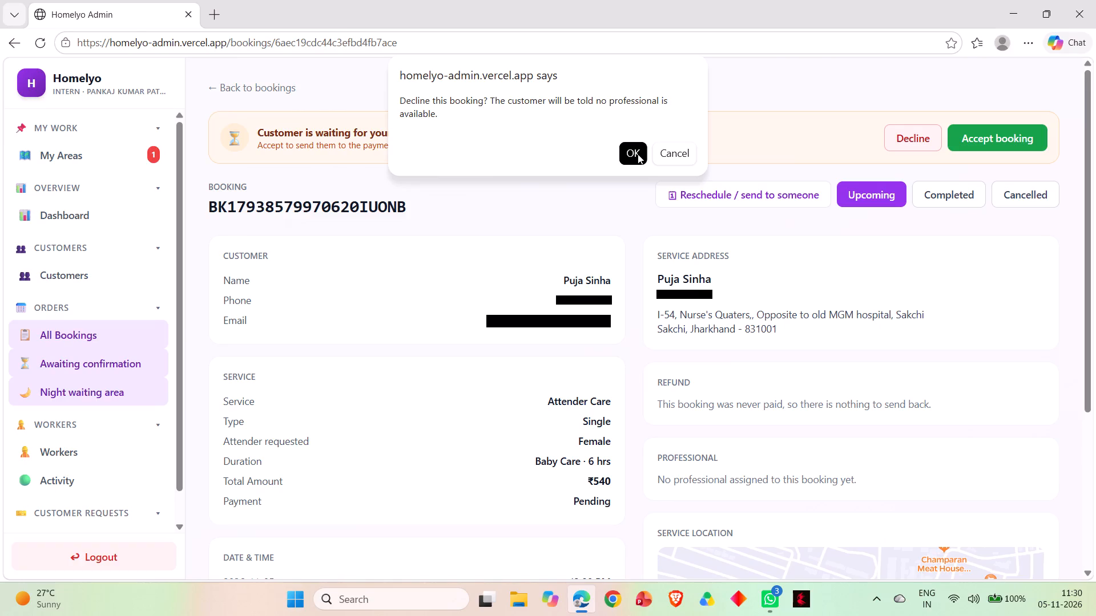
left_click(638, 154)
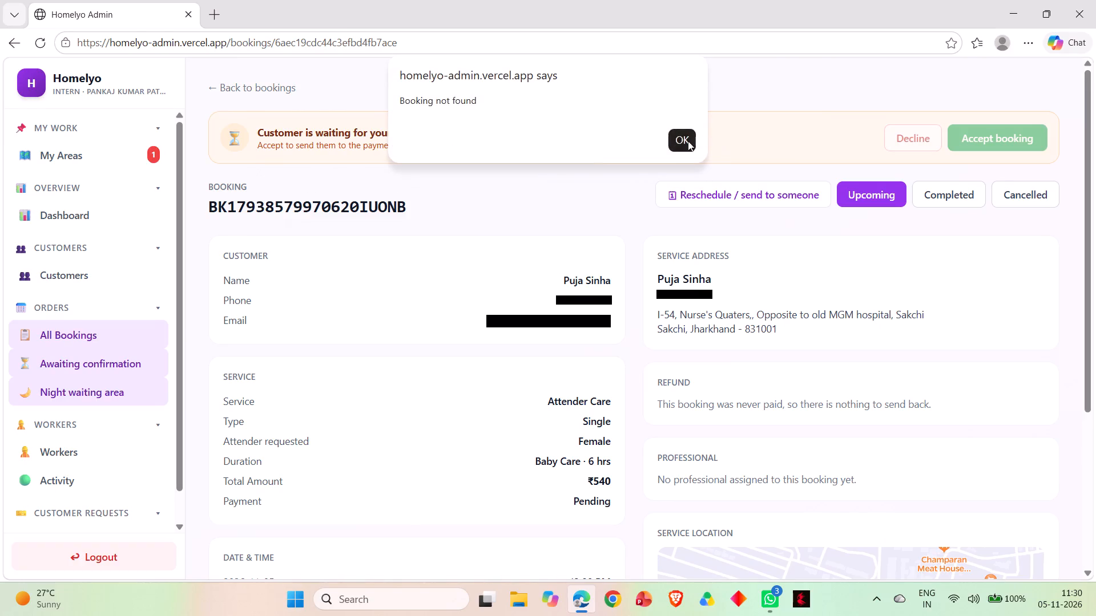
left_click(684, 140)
From the bookings list, open the completed Home Cleaning booking for 2026-11-06 at 8:30 AM and review its payment, refund, professional and job status.
left_click(219, 88)
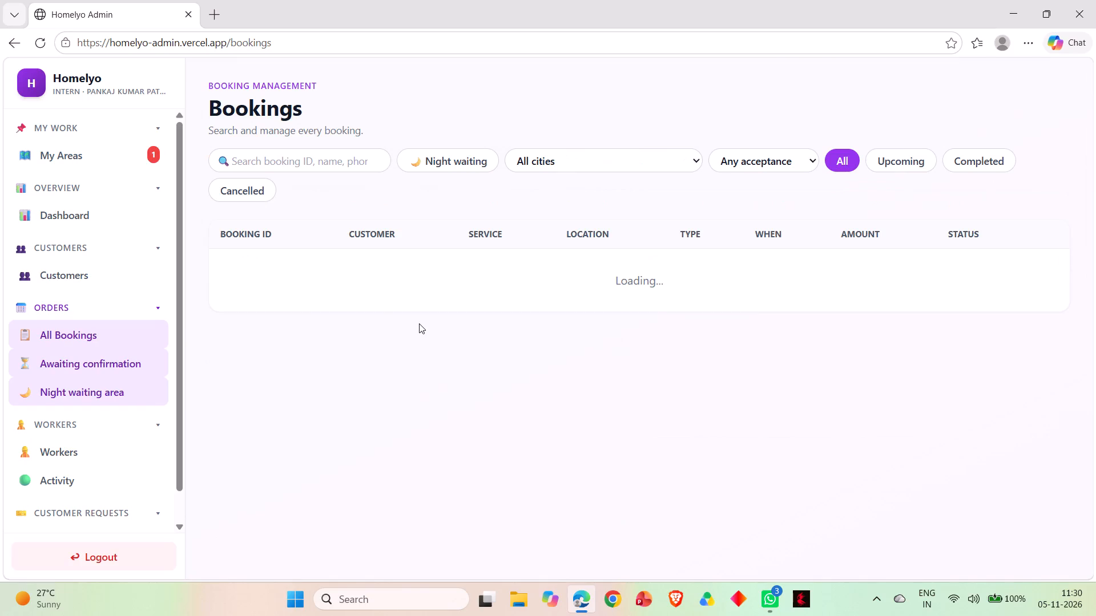
scroll(474, 352, "down", 3)
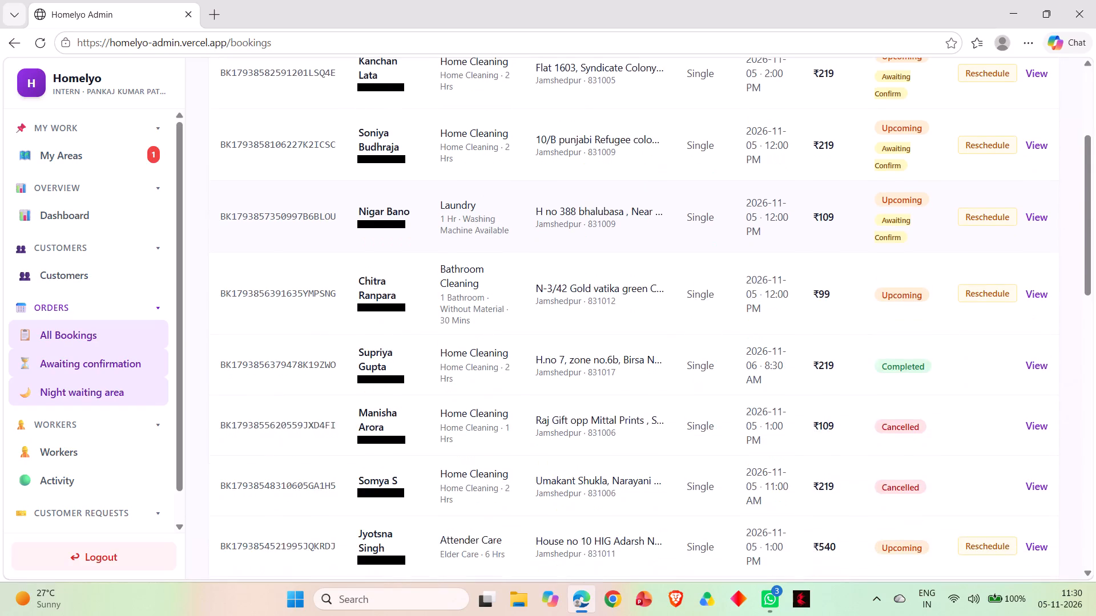
scroll(466, 364, "down", 3)
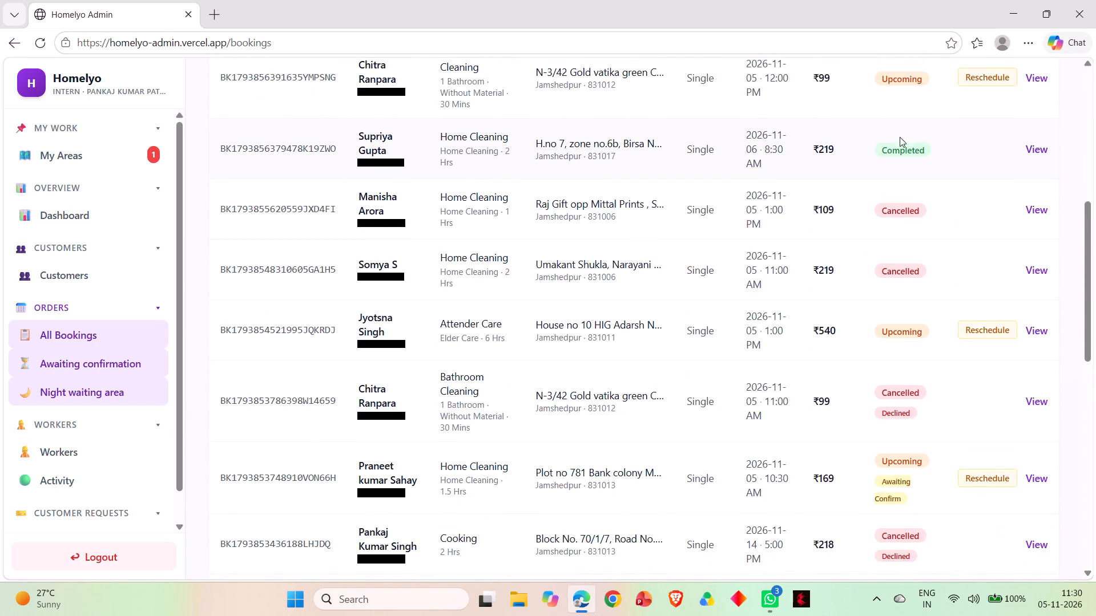
left_click(1030, 149)
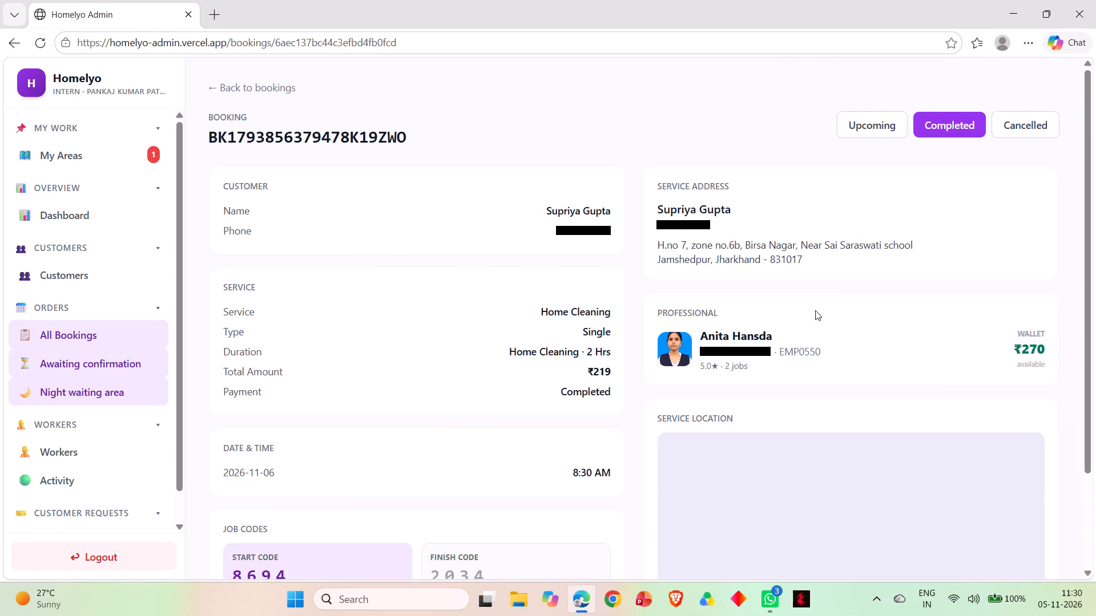
scroll(804, 299, "down", 2)
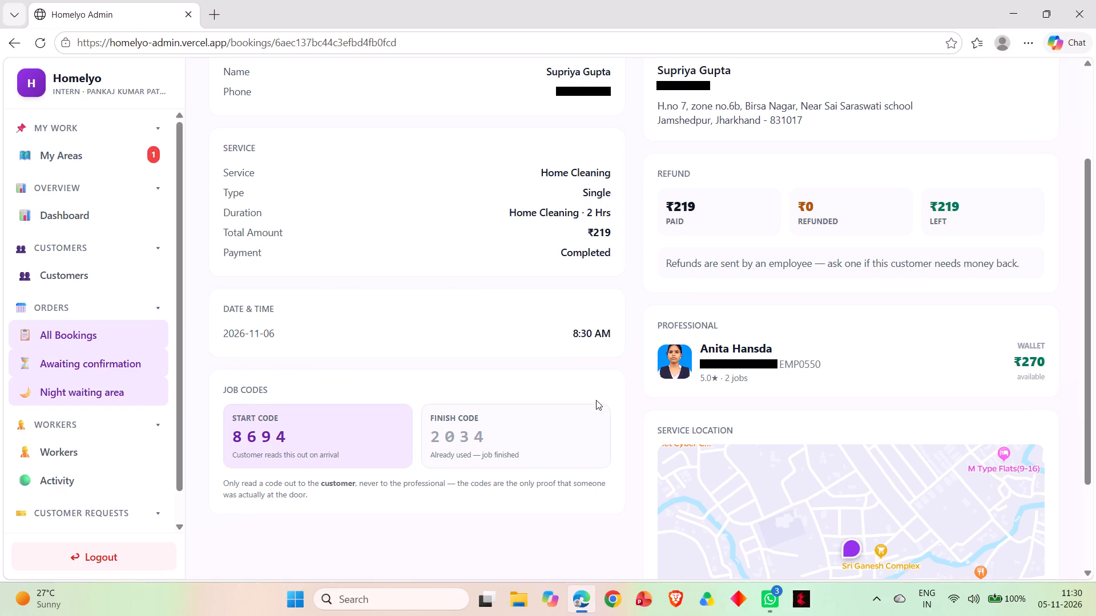
scroll(595, 392, "up", 2)
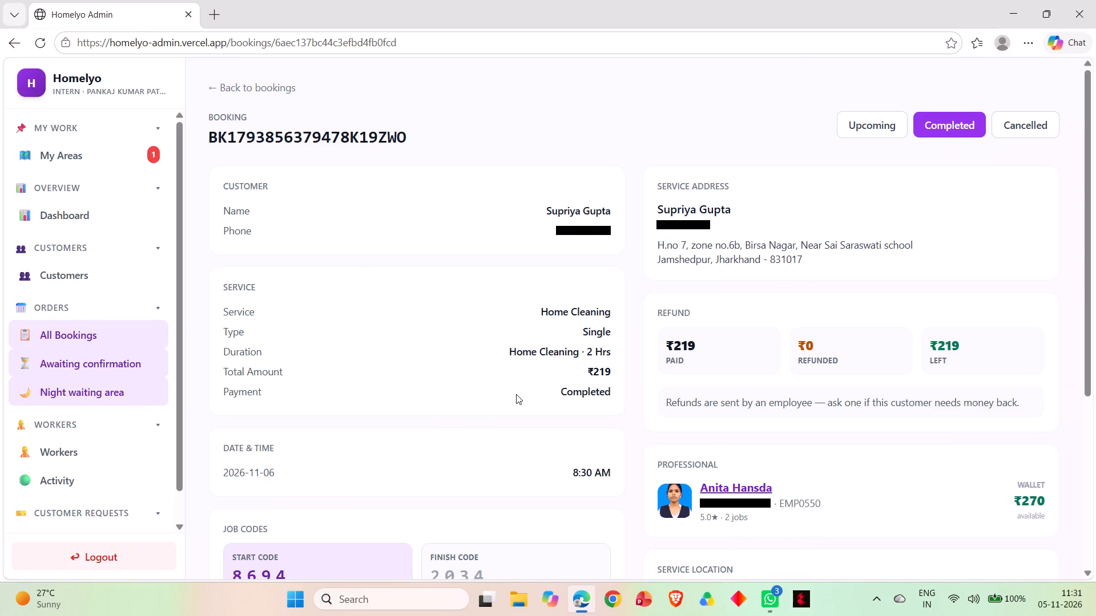
scroll(518, 394, "up", 3)
scroll(503, 397, "down", 2)
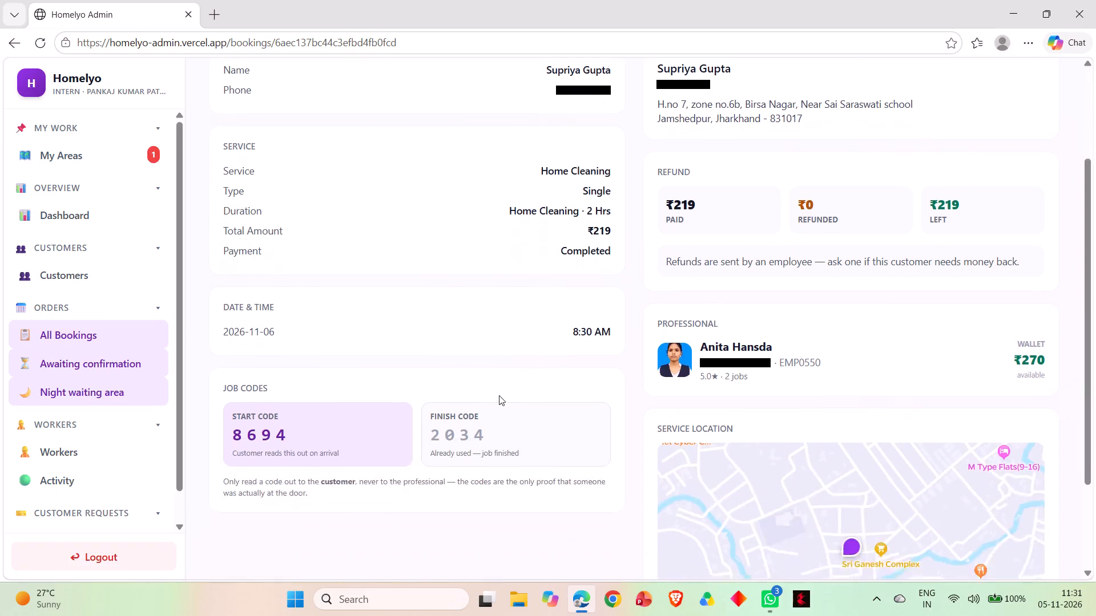
scroll(499, 395, "up", 4)
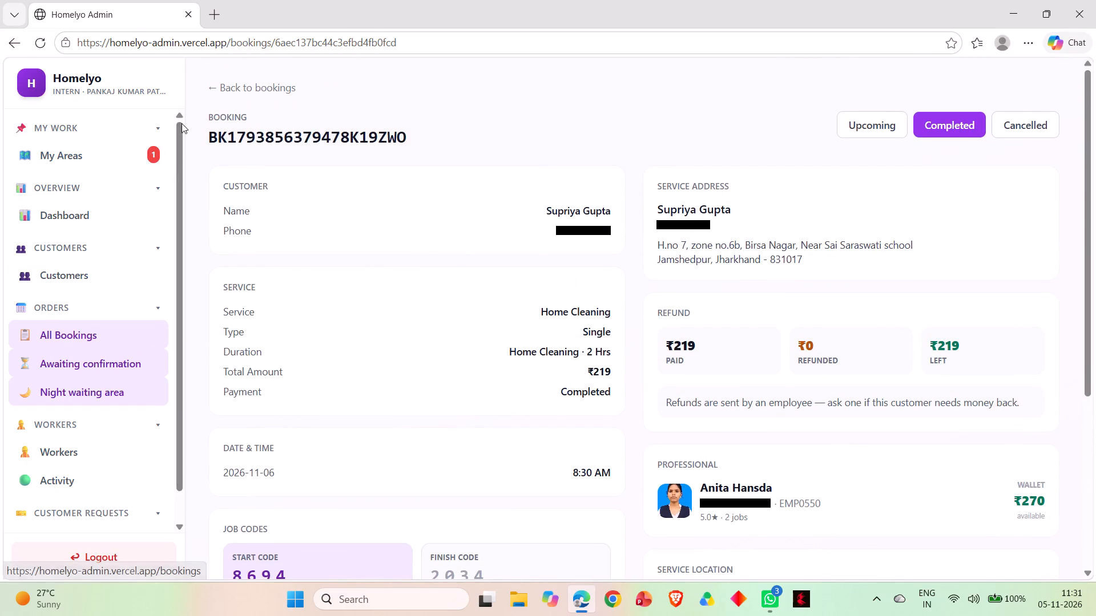
Return to the bookings list and open the upcoming Bathroom Cleaning booking for 2026-11-05 at 12:00 PM.
left_click(226, 87)
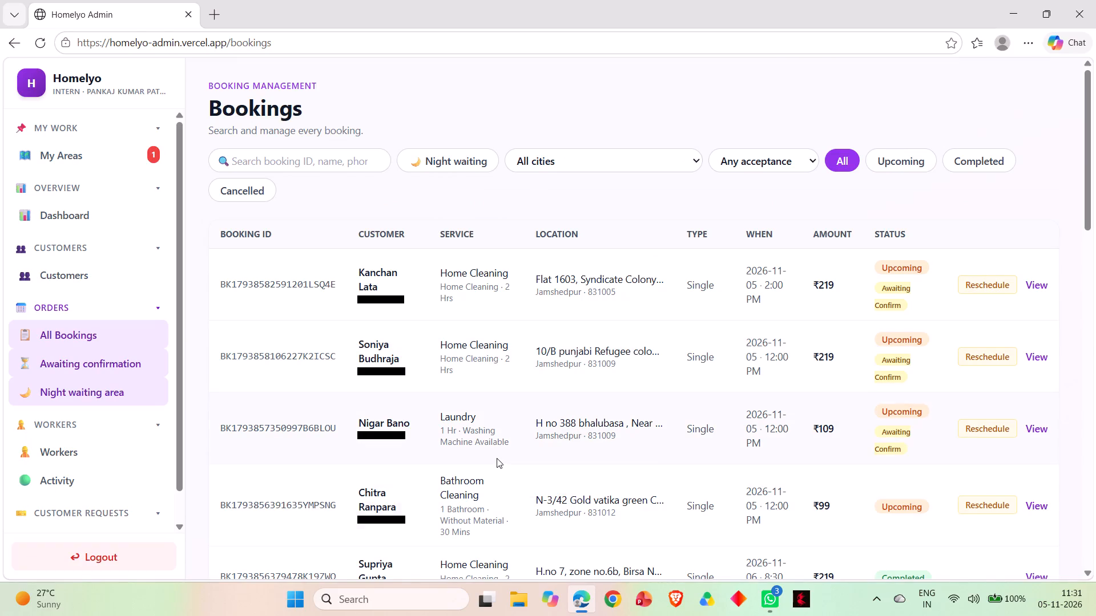
scroll(497, 458, "down", 2)
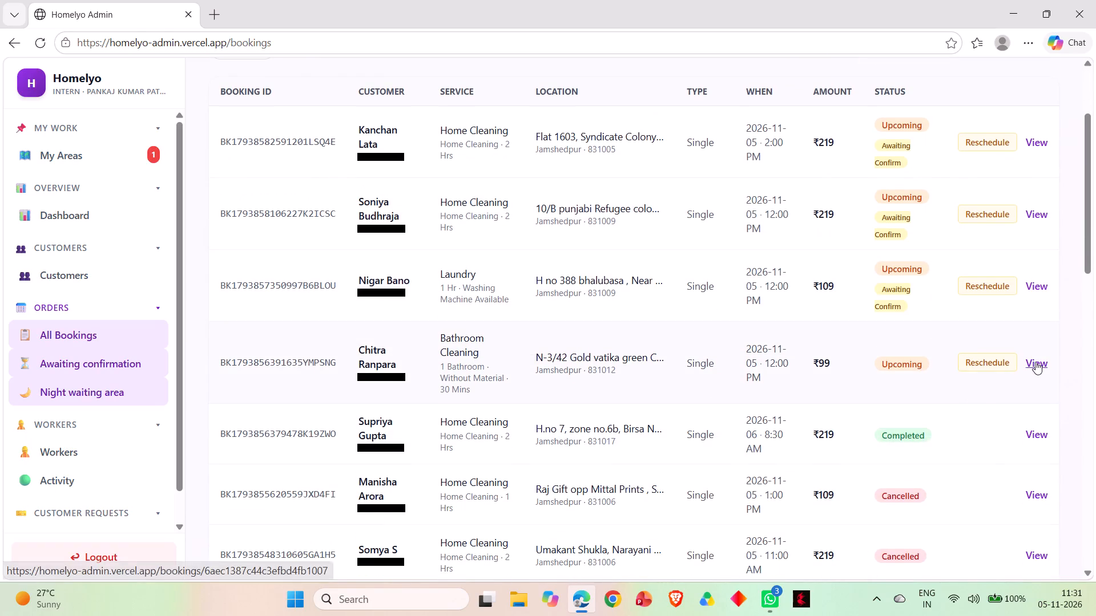
left_click(1035, 362)
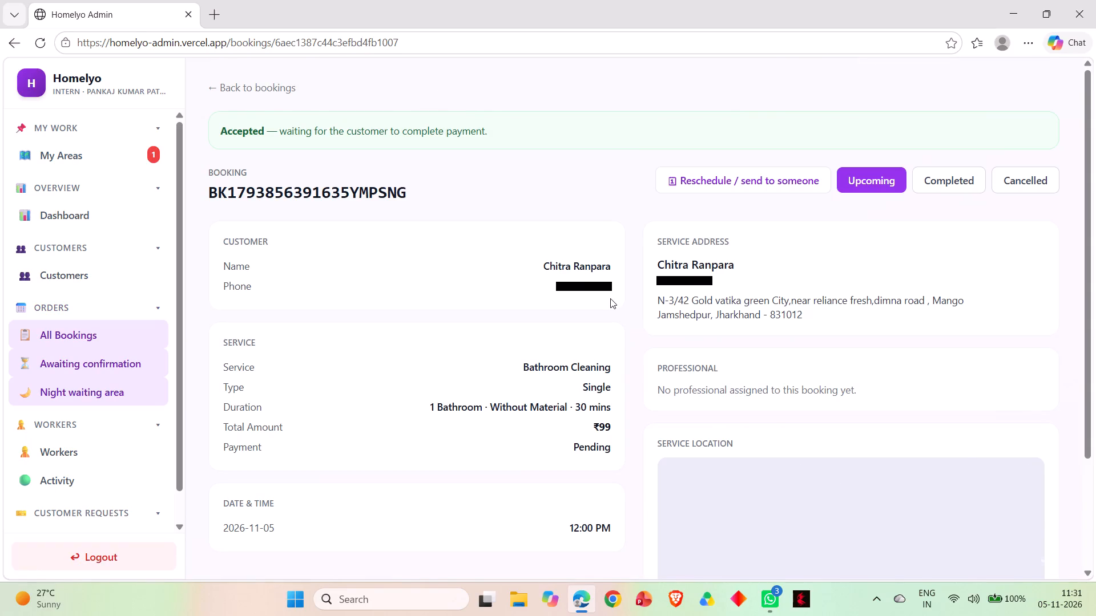
Send the Bathroom Cleaning booking to the nearby professional 528 m away, keeping 05-11-2026 at 12:00 PM, and save.
left_click(716, 179)
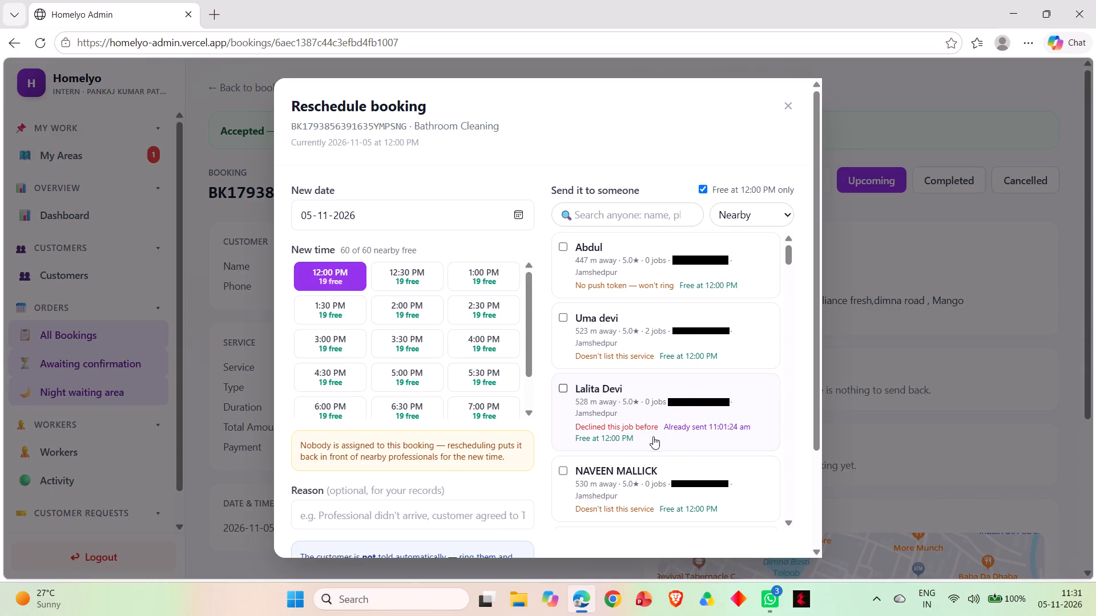
left_click(562, 391)
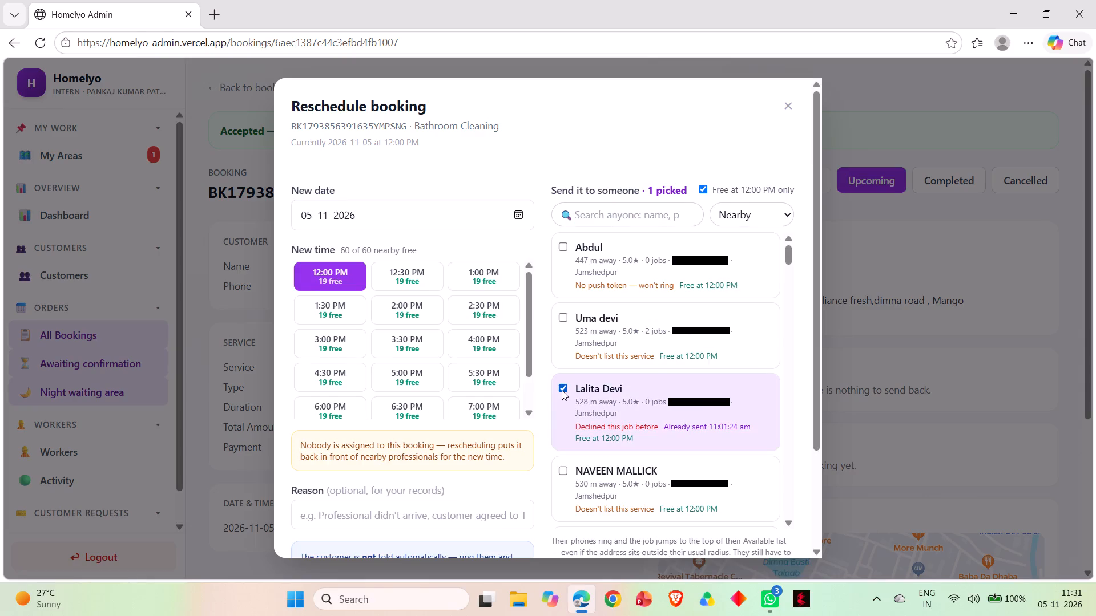
scroll(793, 376, "down", 12)
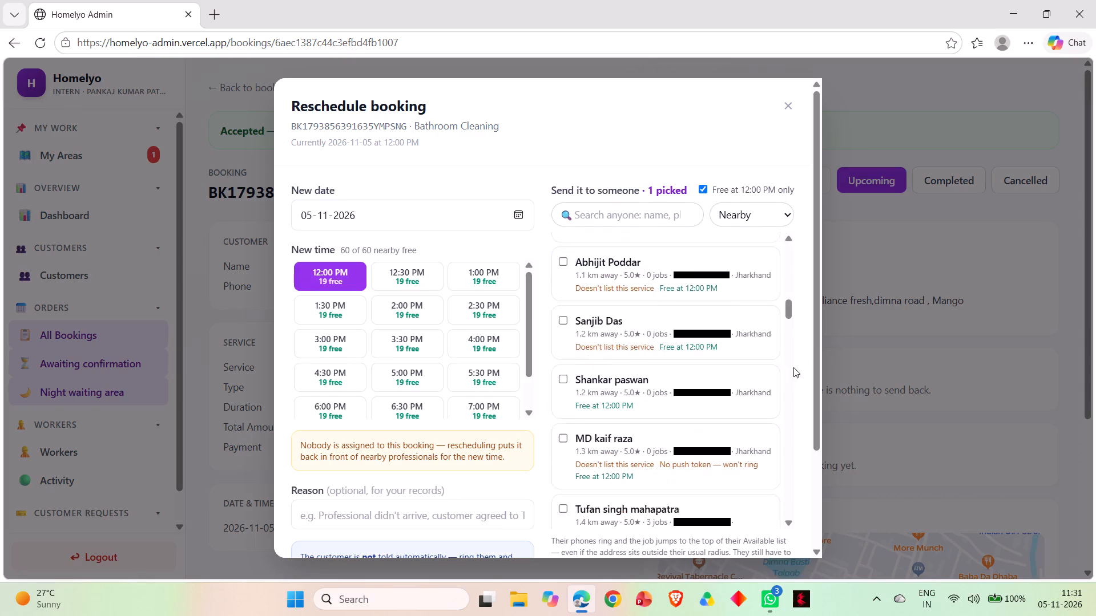
scroll(793, 367, "down", 20)
scroll(793, 367, "down", 20)
scroll(793, 367, "down", 7)
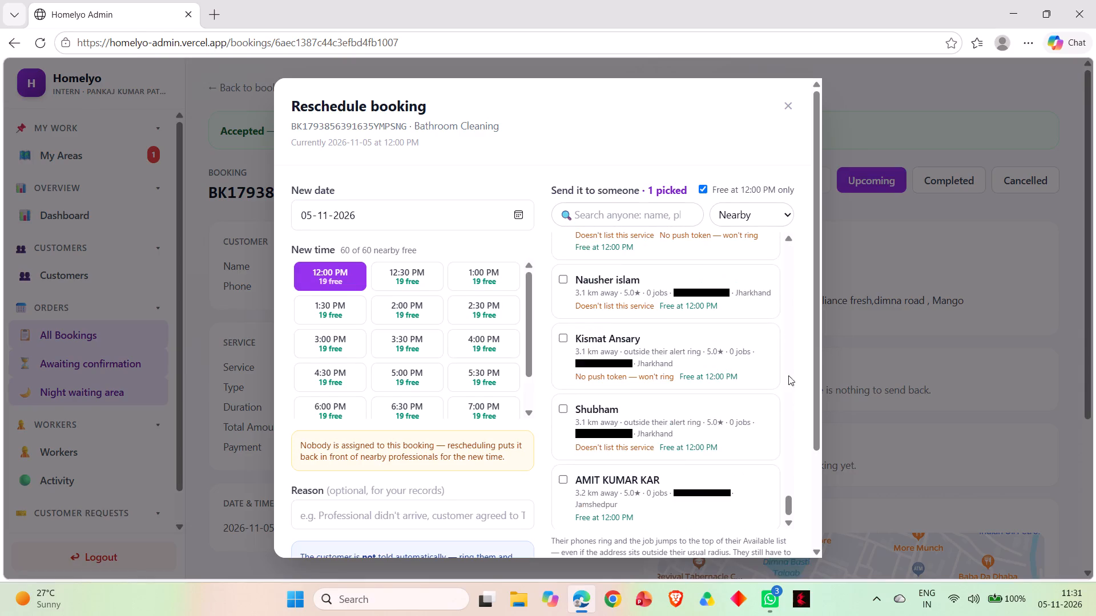
scroll(788, 375, "down", 9)
scroll(640, 440, "down", 7)
left_click(783, 538)
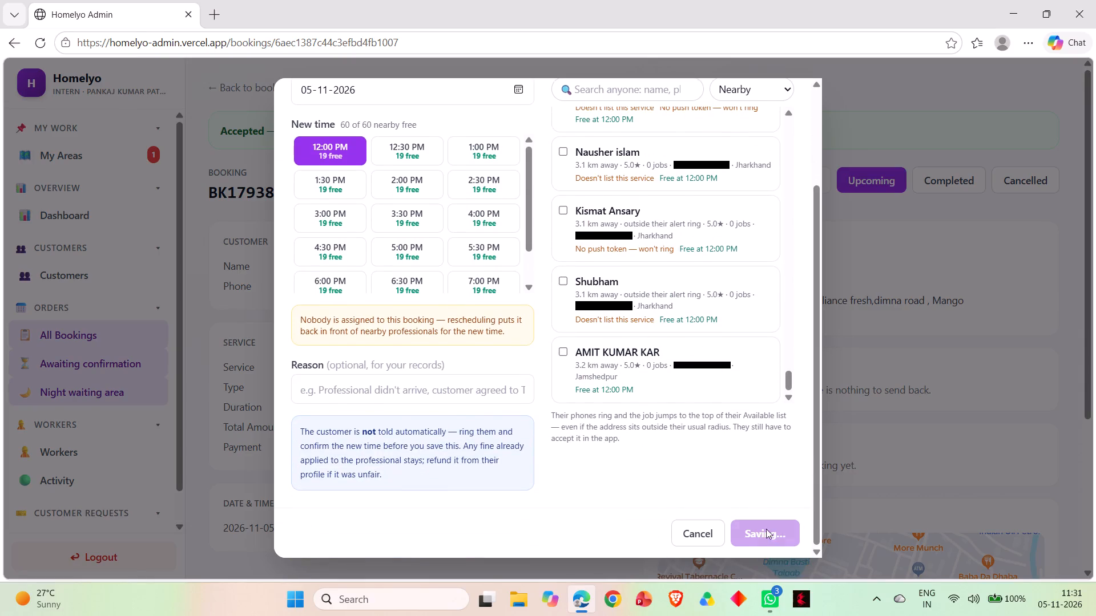
Look back through the nearby professionals free at 12:00 PM, checking distance, service match and alert notes, and close the reschedule form.
scroll(639, 410, "up", 1)
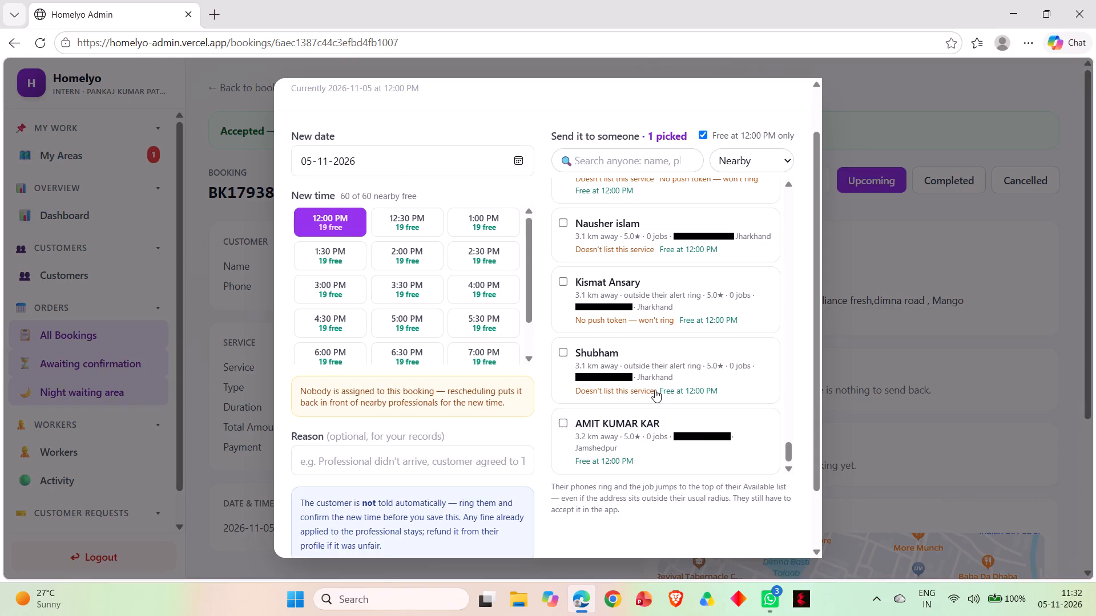
scroll(655, 390, "up", 10)
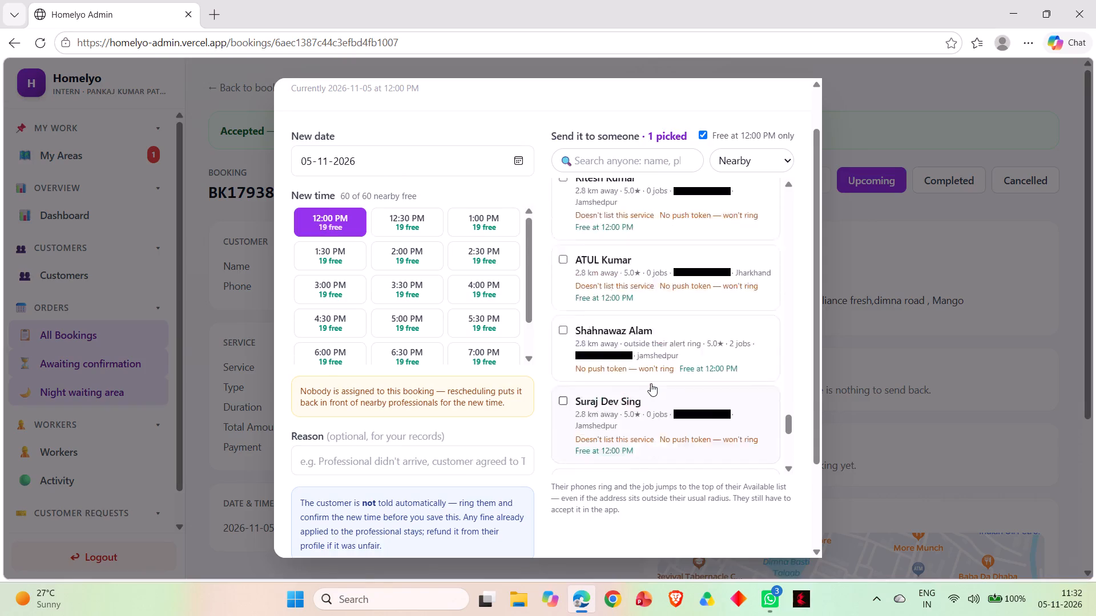
scroll(651, 383, "up", 20)
scroll(634, 367, "up", 12)
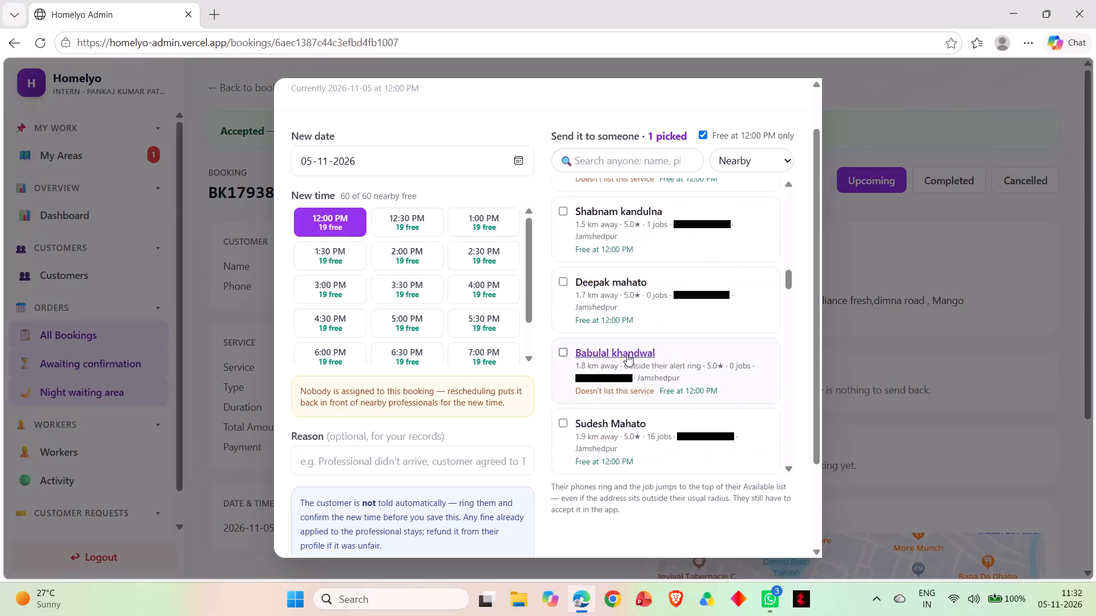
scroll(627, 354, "up", 12)
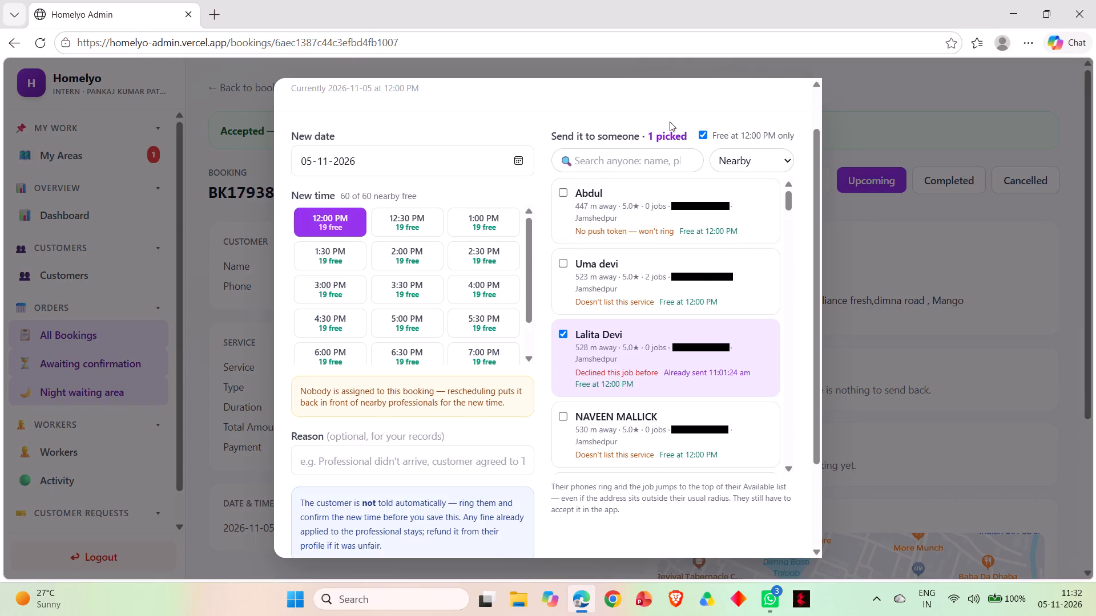
scroll(667, 132, "up", 5)
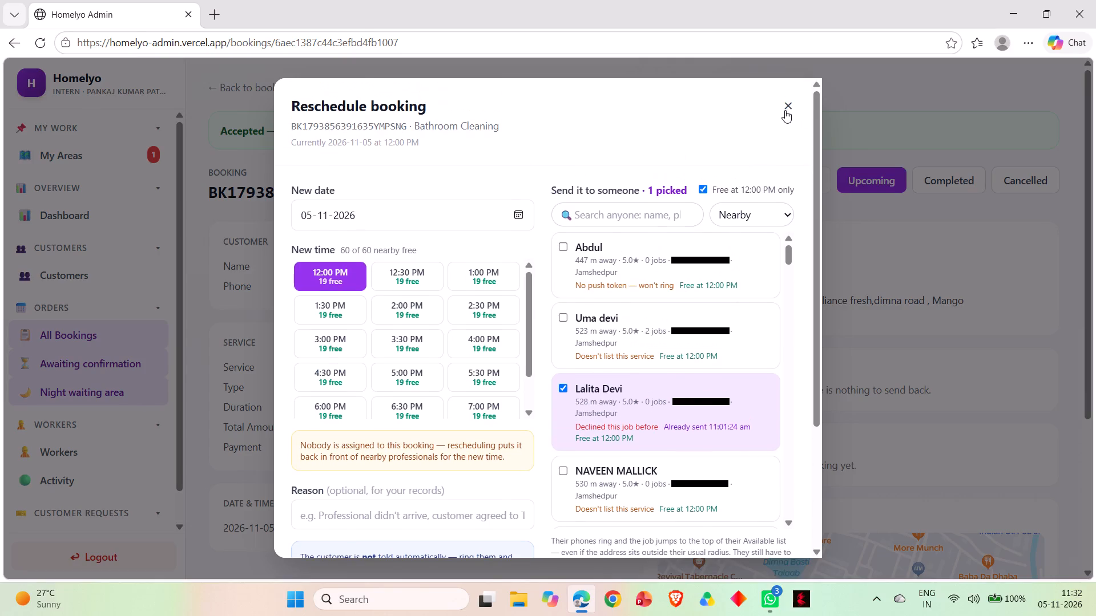
left_click(785, 110)
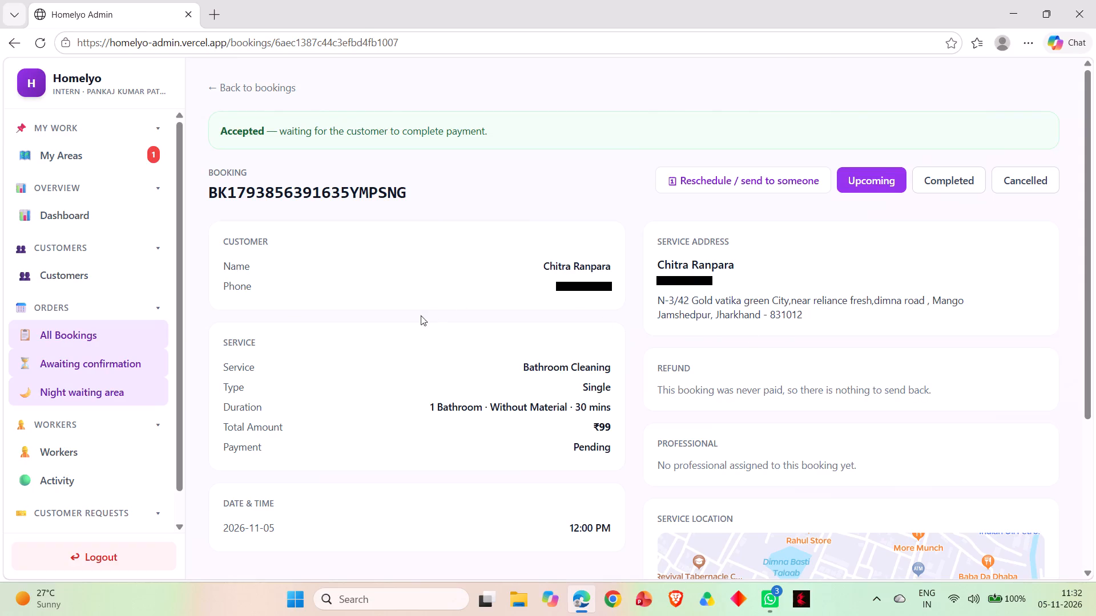
Review the Bathroom Cleaning booking's service, payment, schedule, address, refund, assigned professional and map location.
scroll(433, 315, "down", 3)
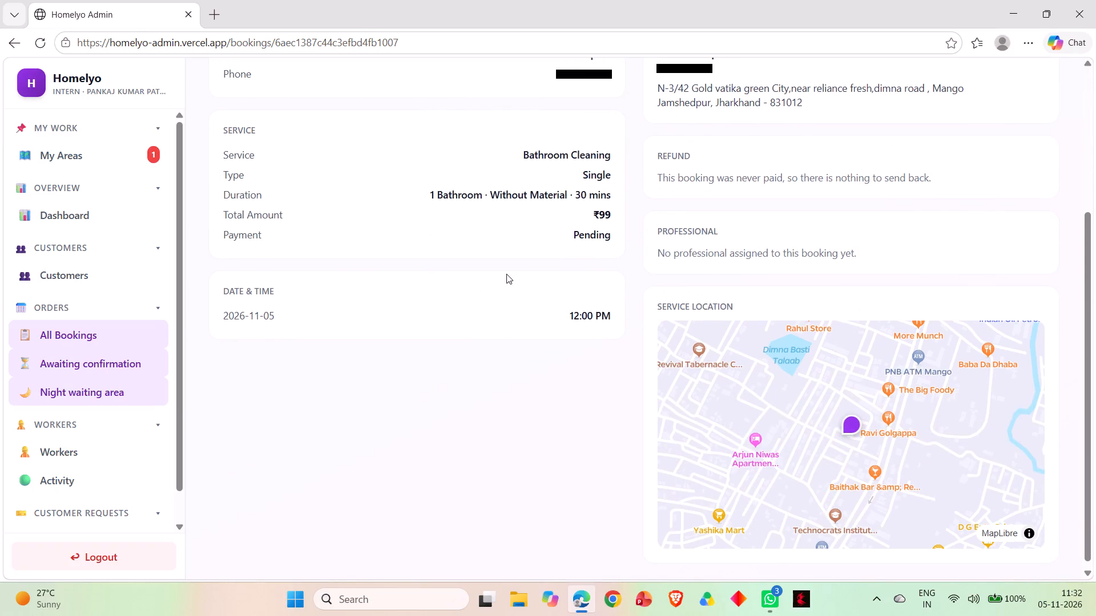
scroll(501, 280, "up", 3)
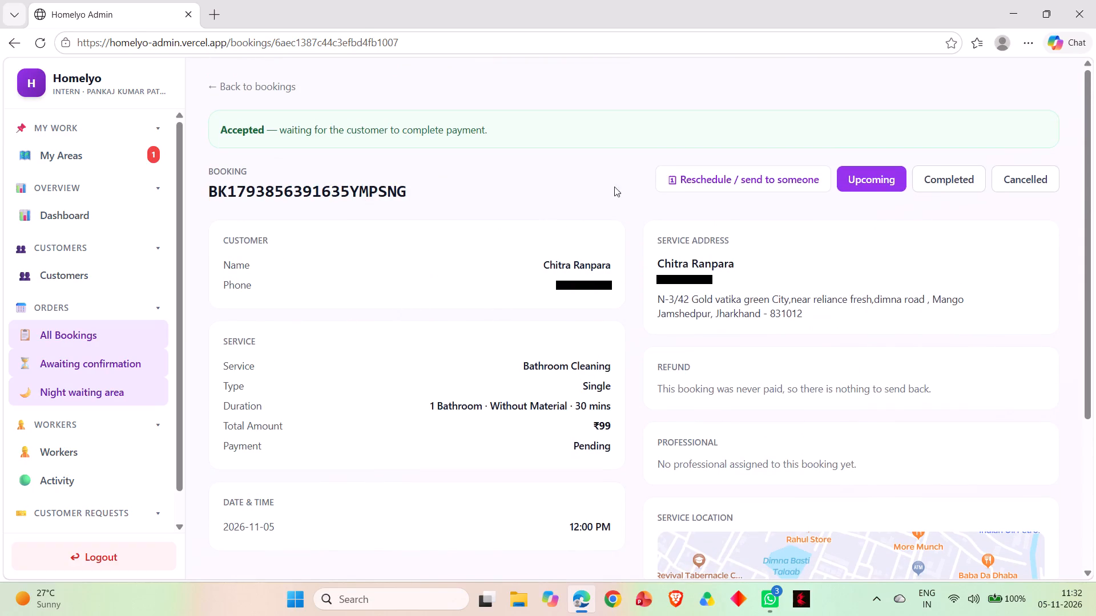
scroll(471, 204, "up", 3)
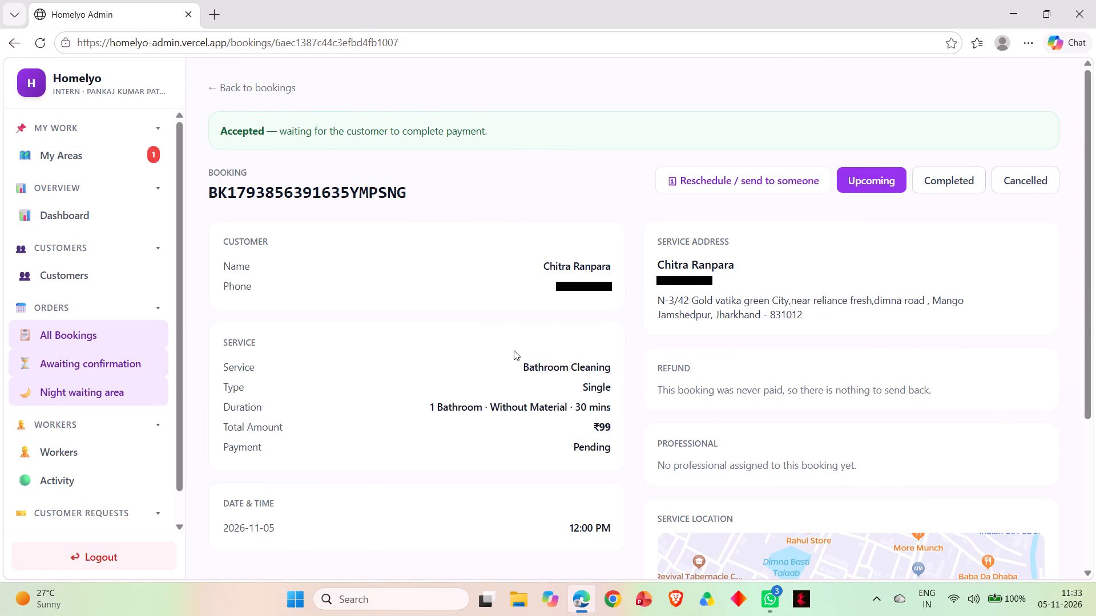
scroll(514, 350, "up", 1)
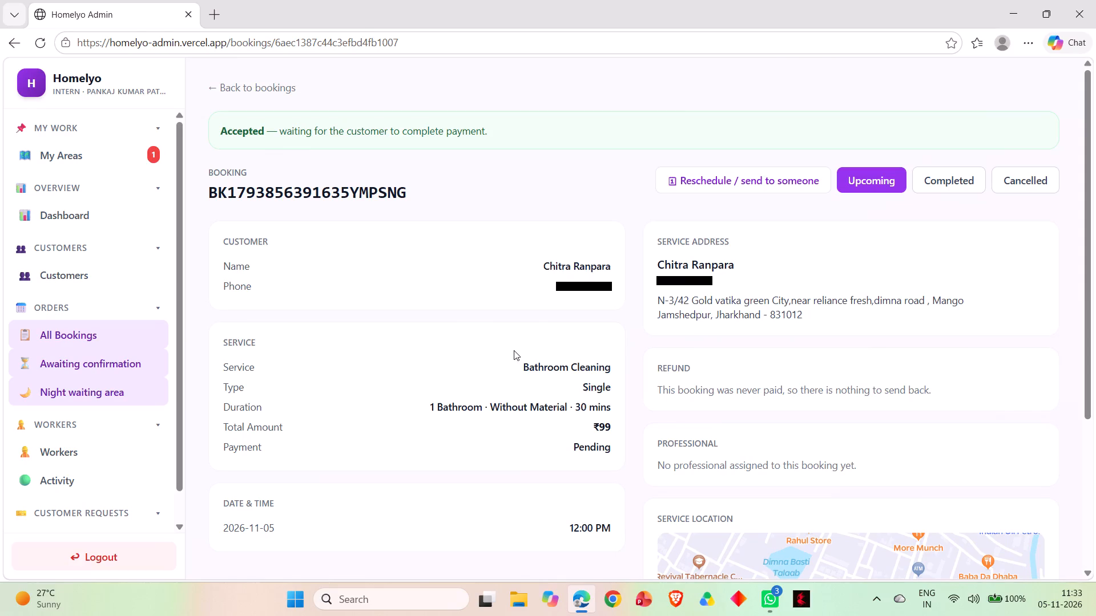
scroll(514, 350, "down", 2)
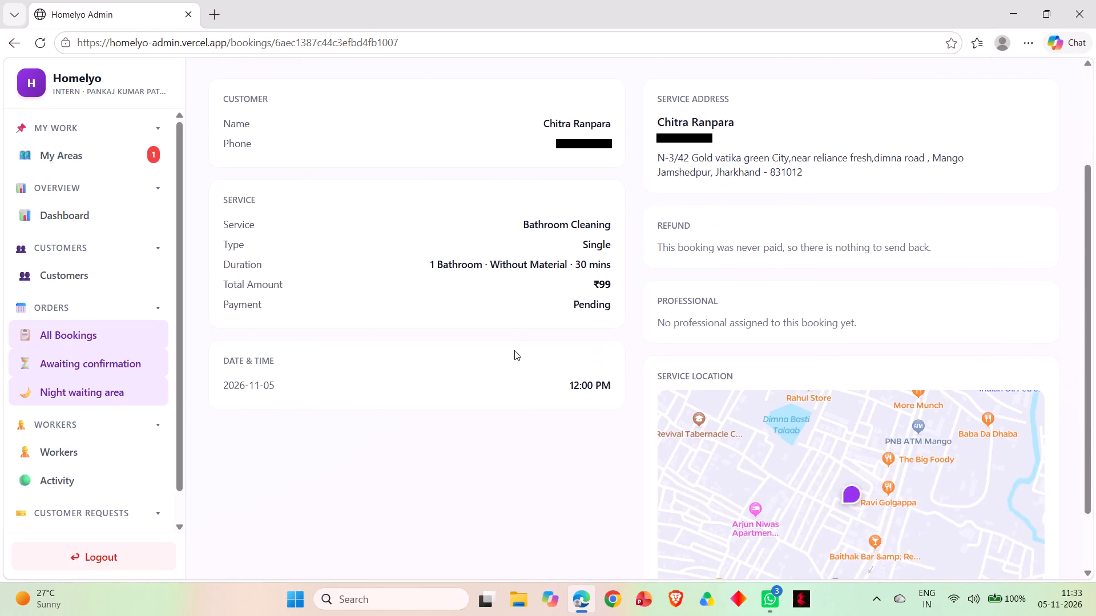
scroll(589, 330, "up", 3)
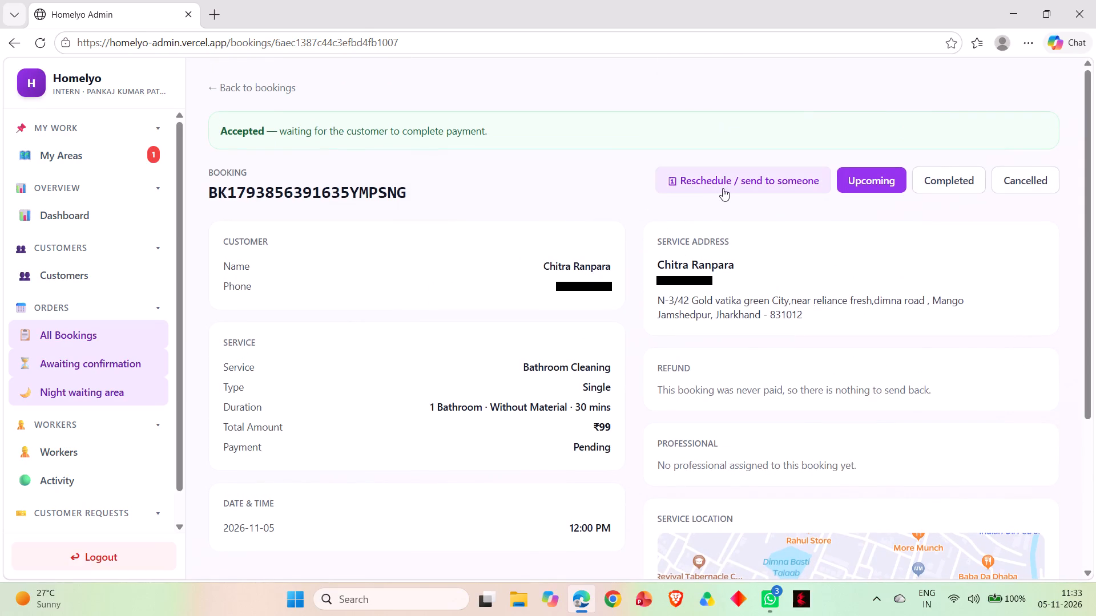
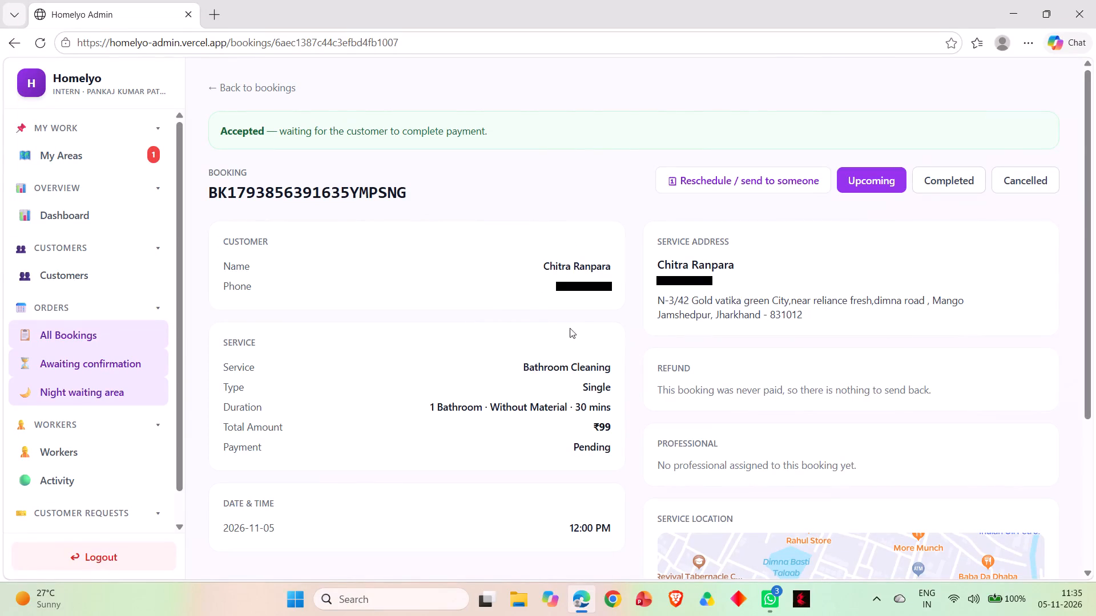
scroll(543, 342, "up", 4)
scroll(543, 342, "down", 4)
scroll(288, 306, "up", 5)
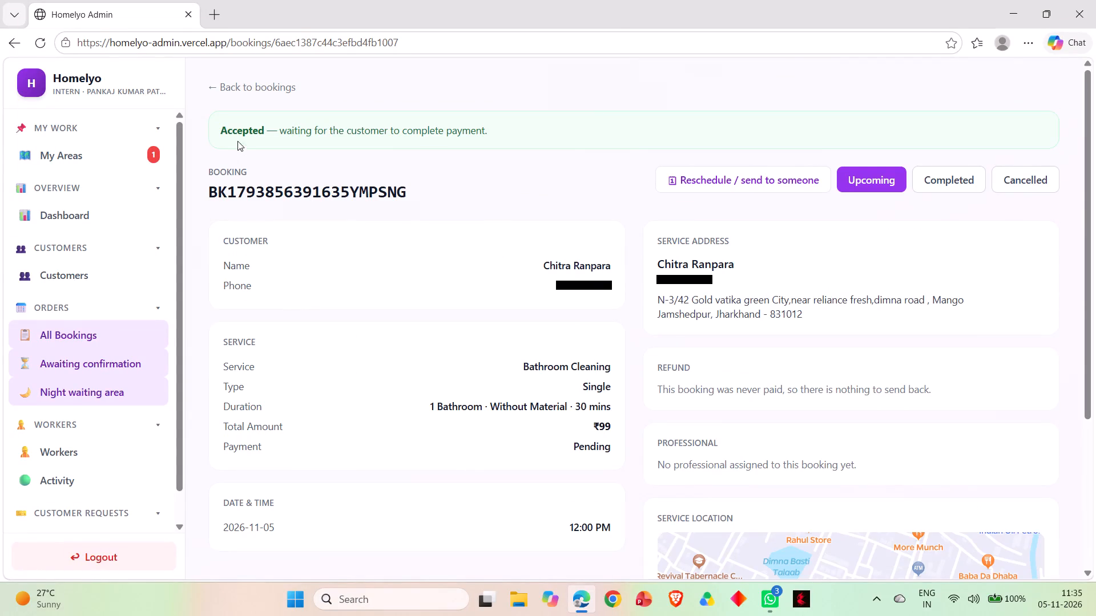
Leave the Bathroom Cleaning booking, go to My Areas, and open the newly alerted Home Cleaning booking for 2026-11-05 at 12:00 PM.
left_click(220, 86)
left_click(102, 173)
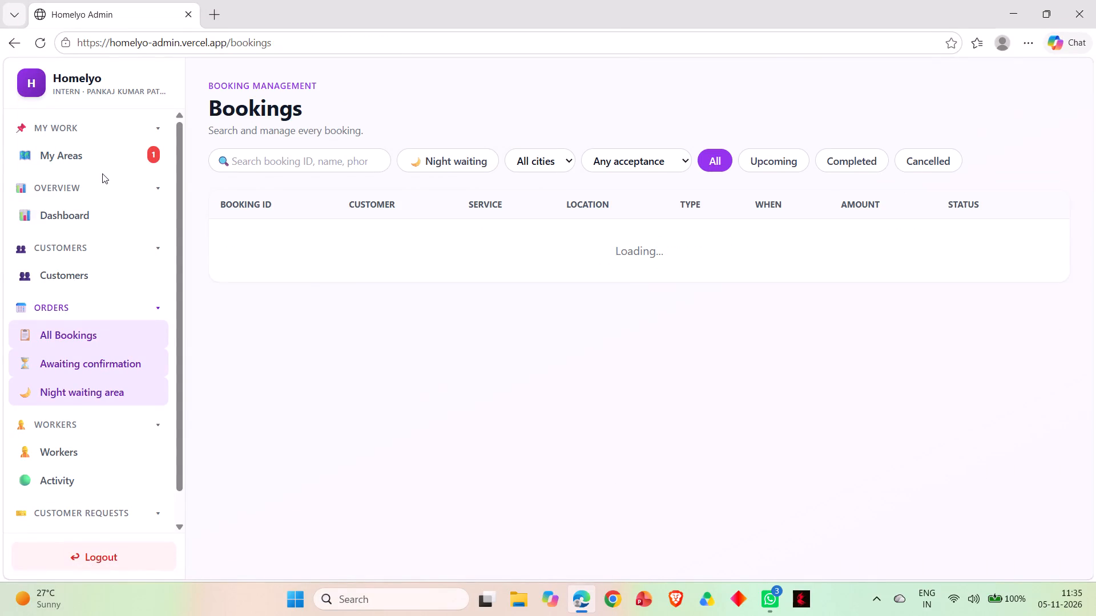
left_click(103, 161)
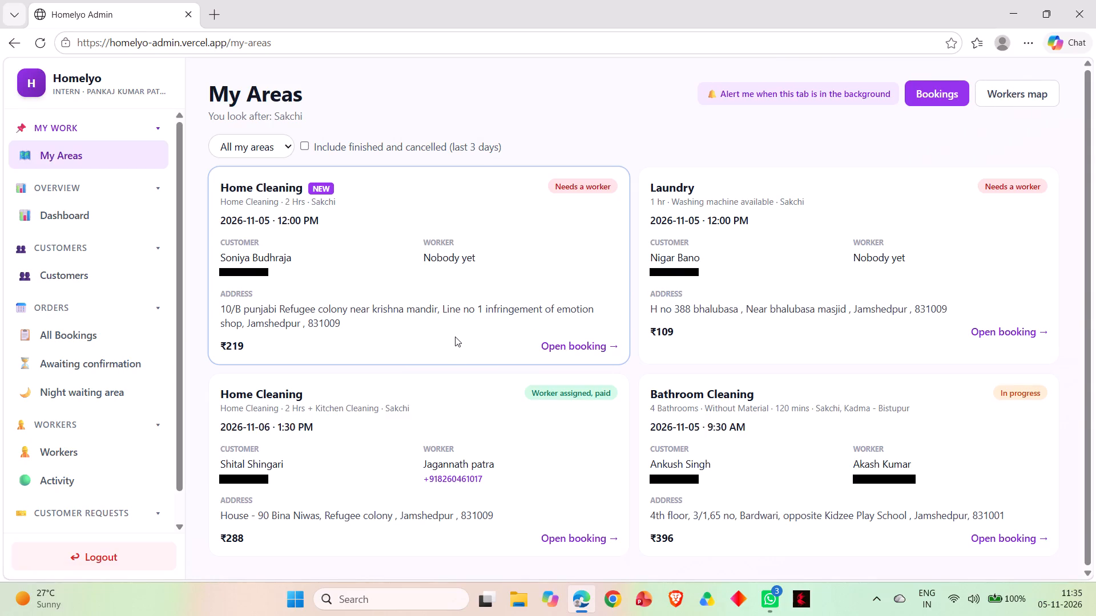
scroll(373, 301, "up", 4)
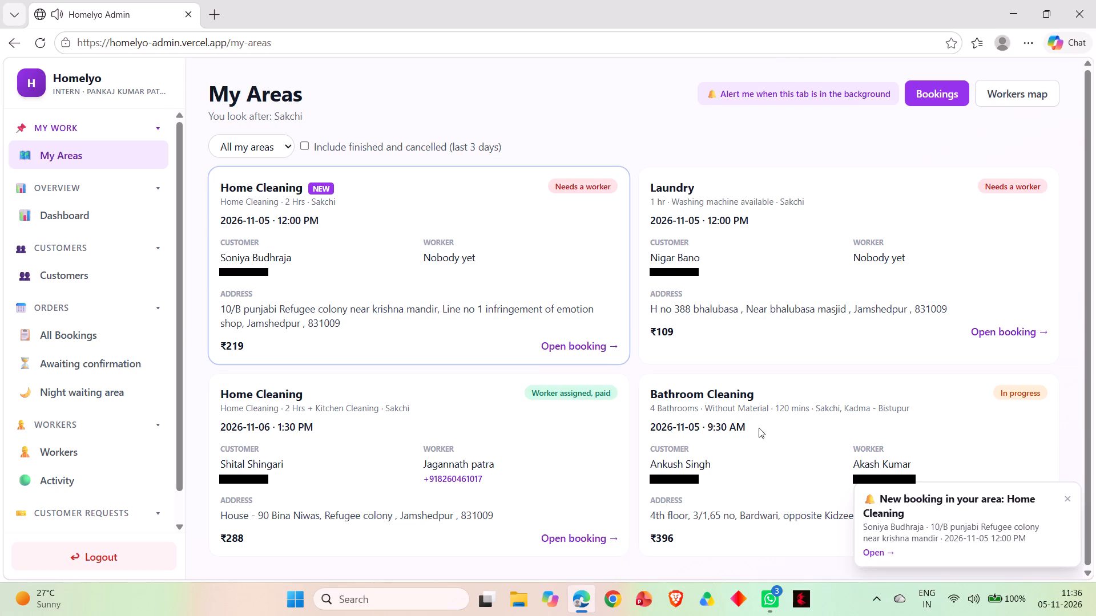
left_click(873, 554)
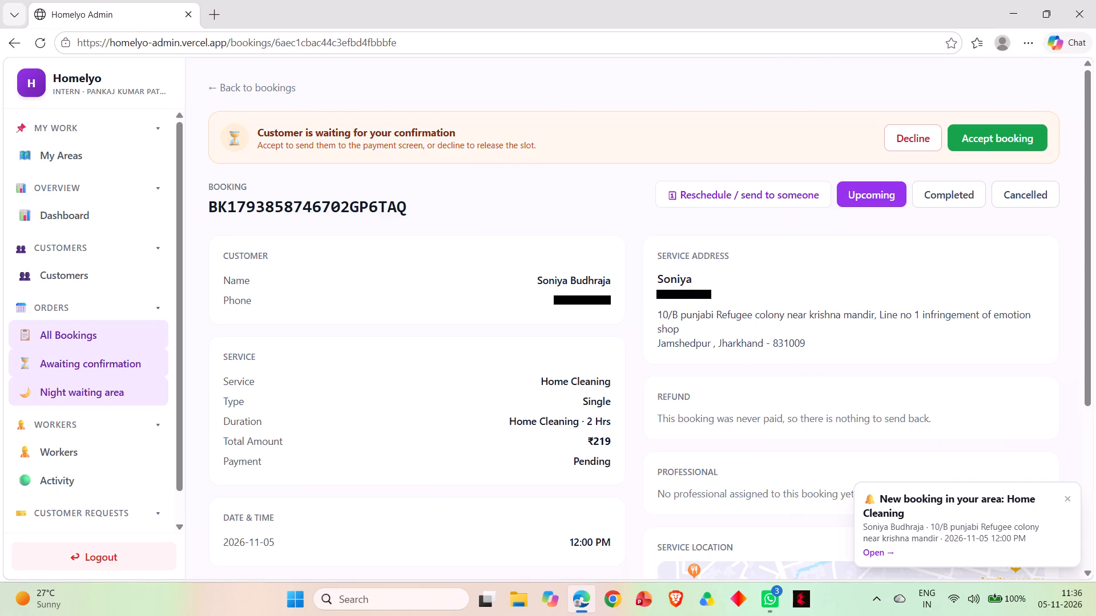
scroll(490, 375, "down", 1)
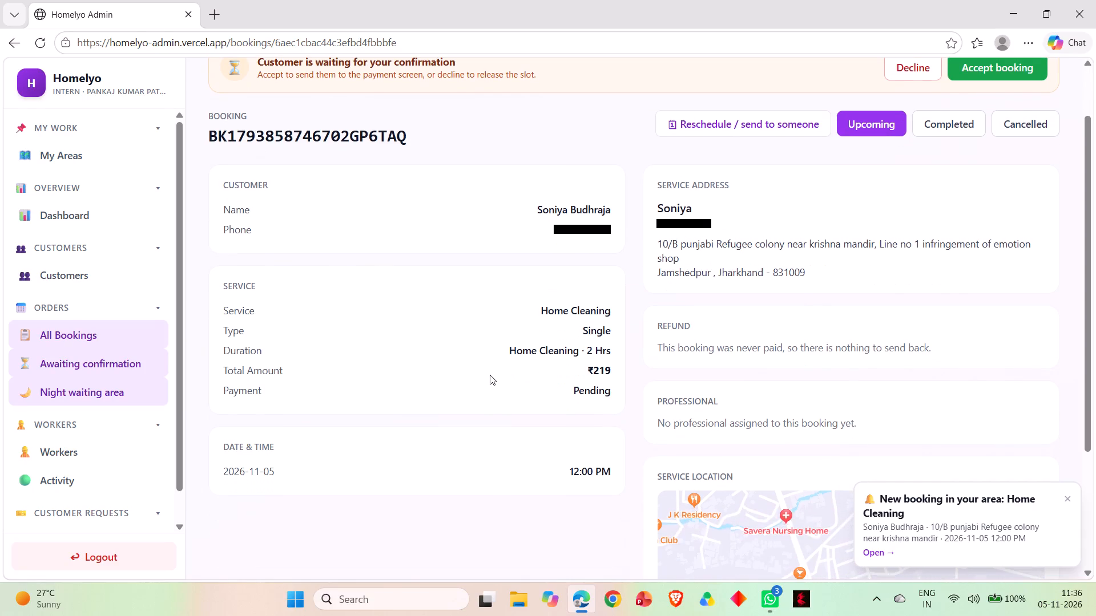
scroll(487, 376, "up", 2)
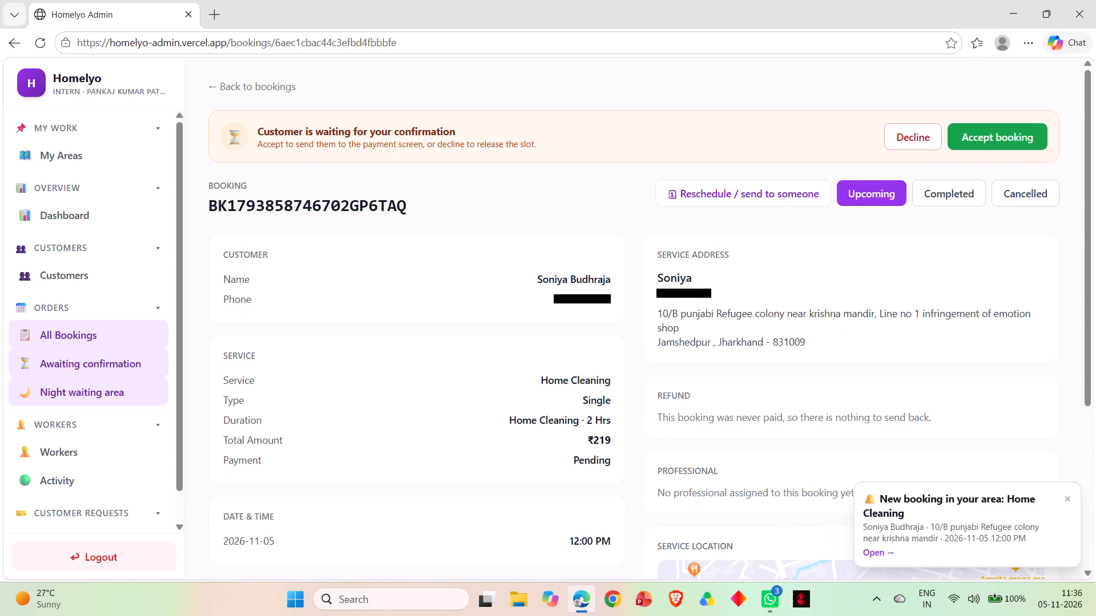
Open the Home Cleaning booking's reschedule form and examine nearby professionals free at 12:00 PM for distance, service match, online status and alert notes.
left_click(736, 198)
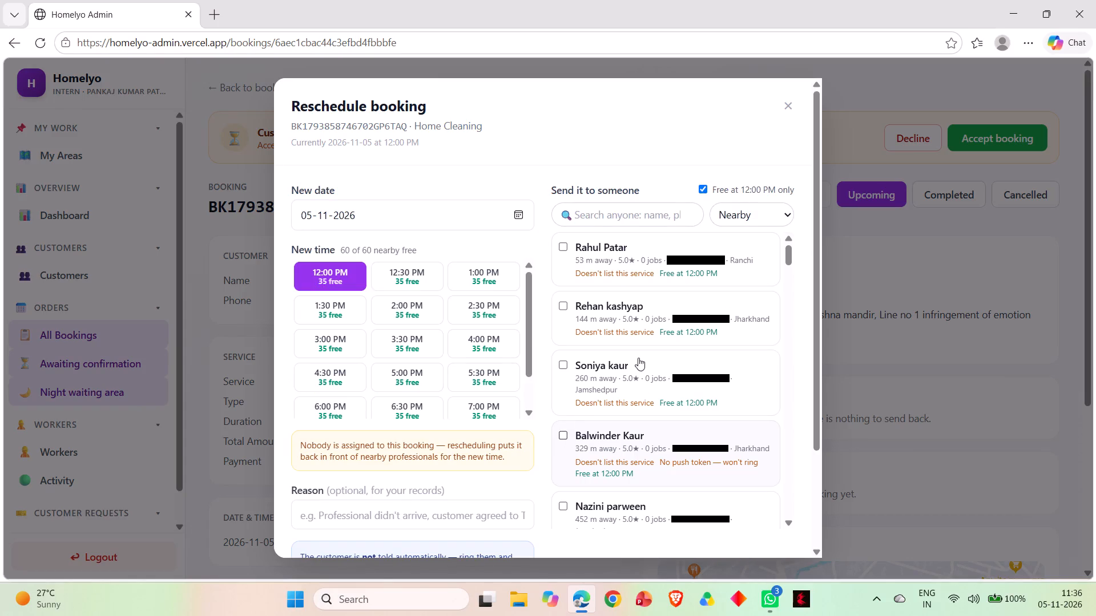
scroll(634, 346, "up", 3)
scroll(631, 343, "down", 3)
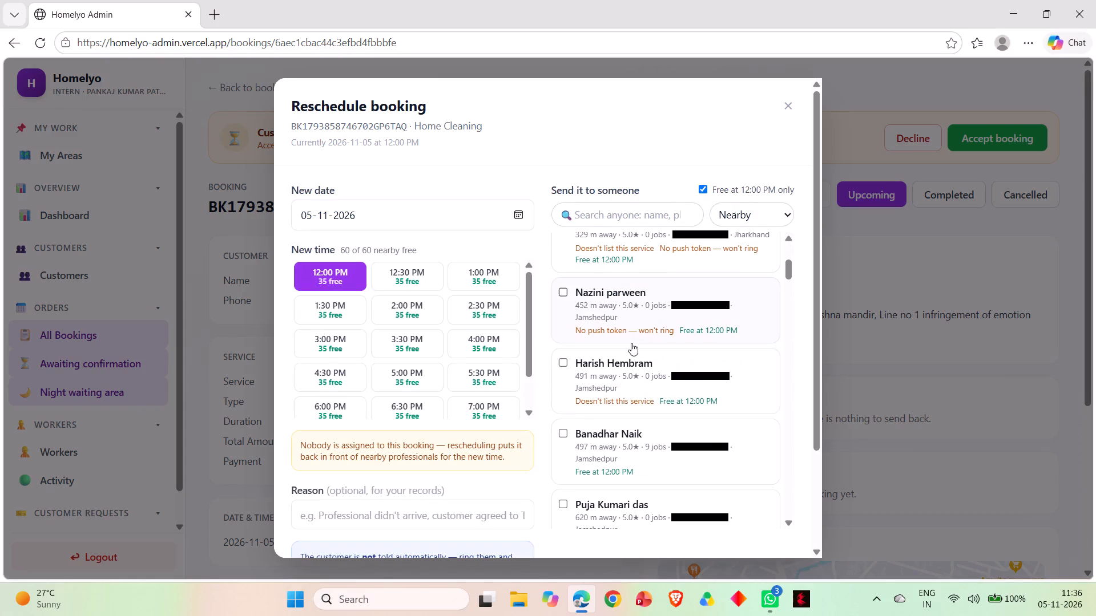
scroll(671, 379, "down", 1)
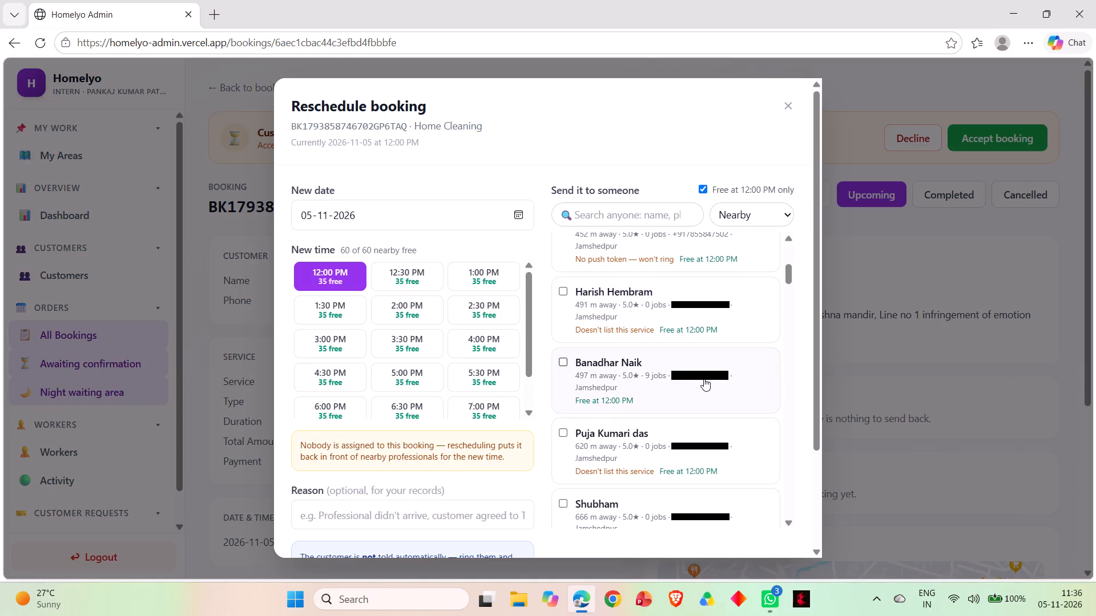
scroll(705, 382, "down", 2)
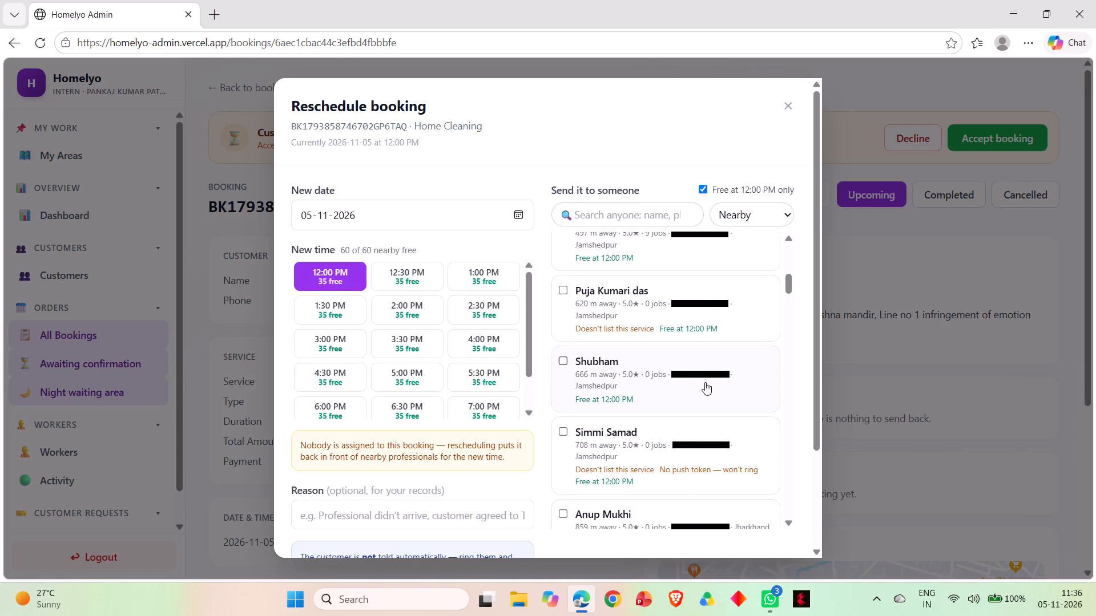
scroll(705, 382, "down", 1)
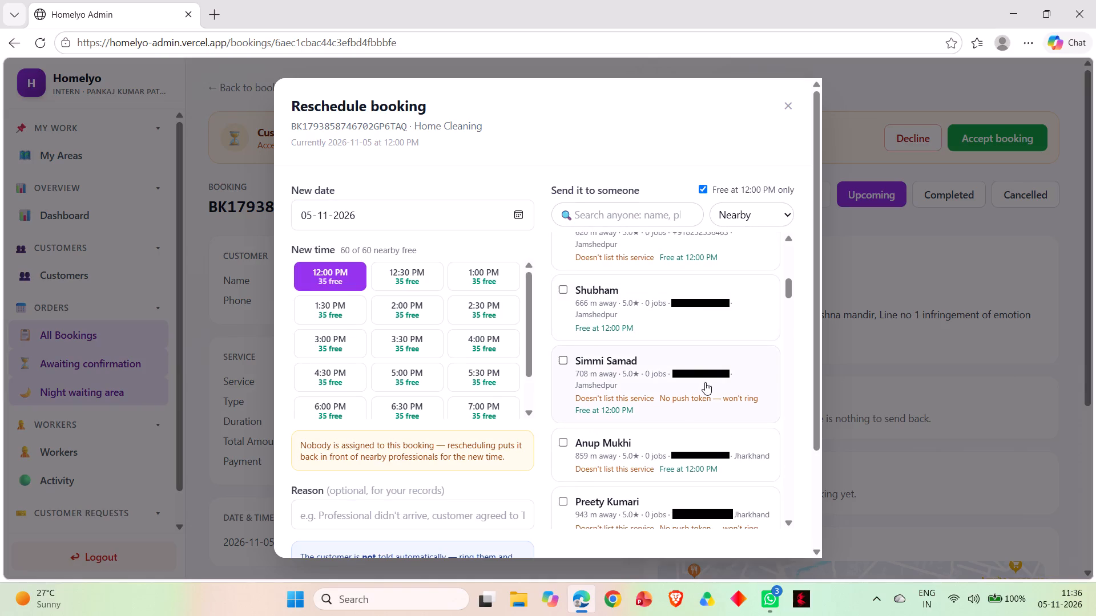
scroll(705, 382, "down", 2)
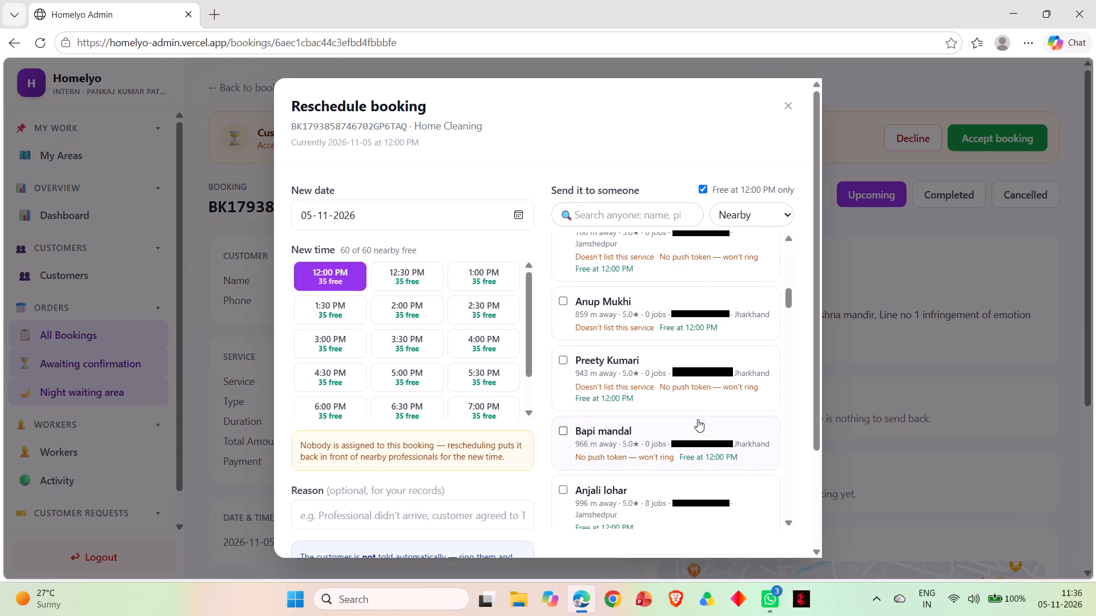
scroll(695, 417, "down", 1)
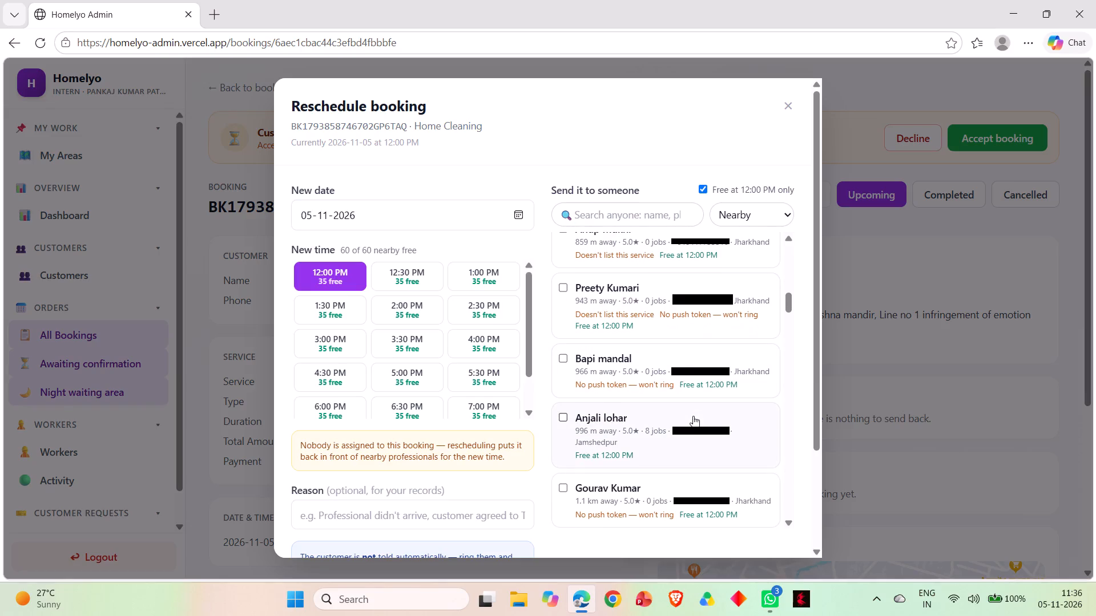
scroll(693, 416, "down", 1)
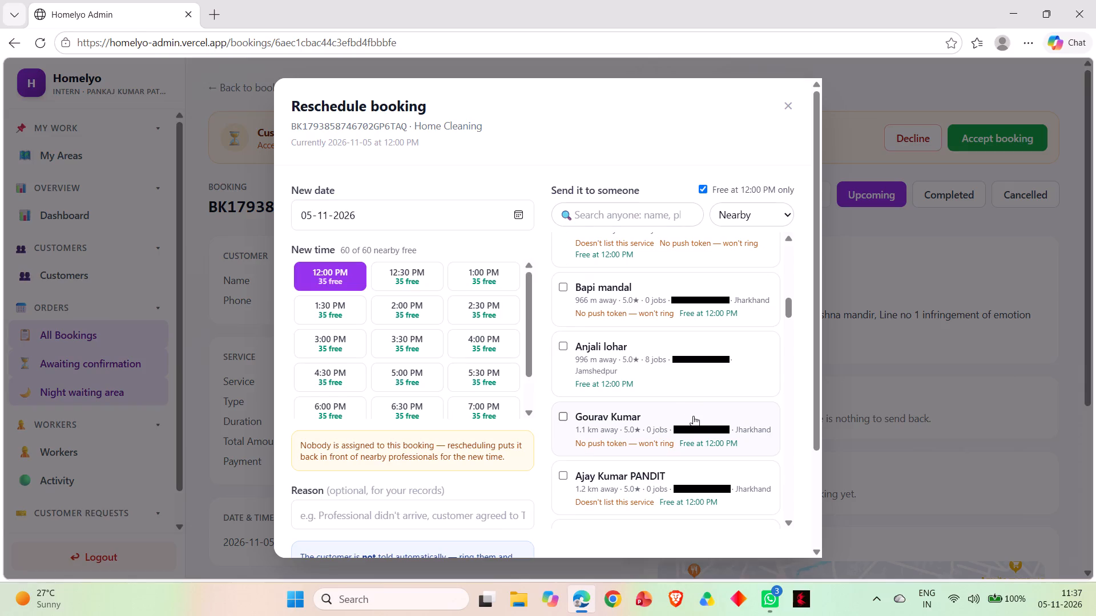
scroll(678, 429, "down", 3)
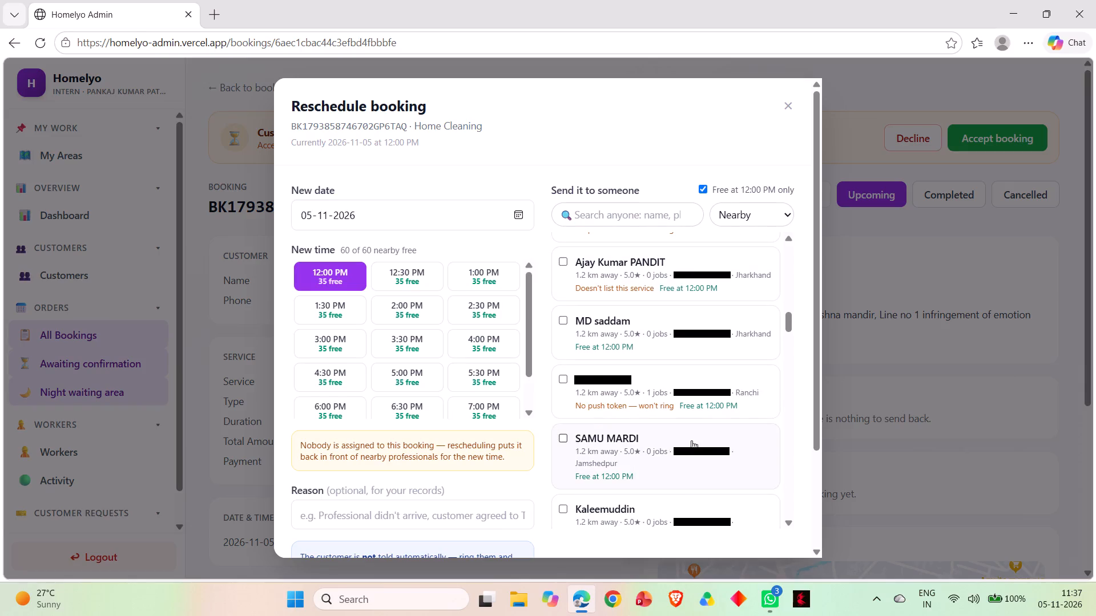
scroll(683, 418, "down", 1)
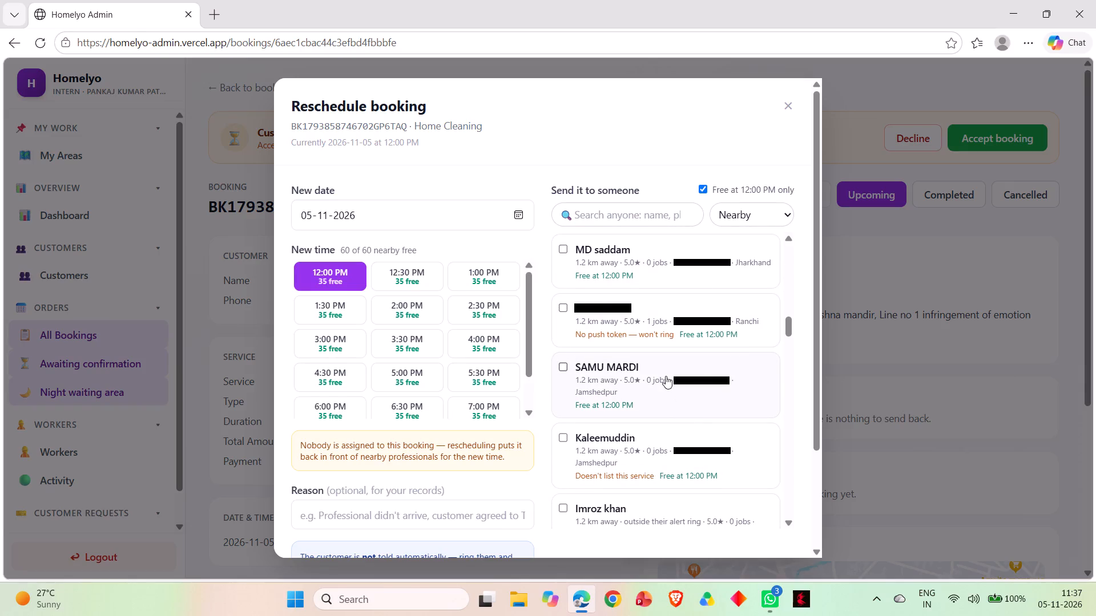
scroll(654, 356, "up", 1)
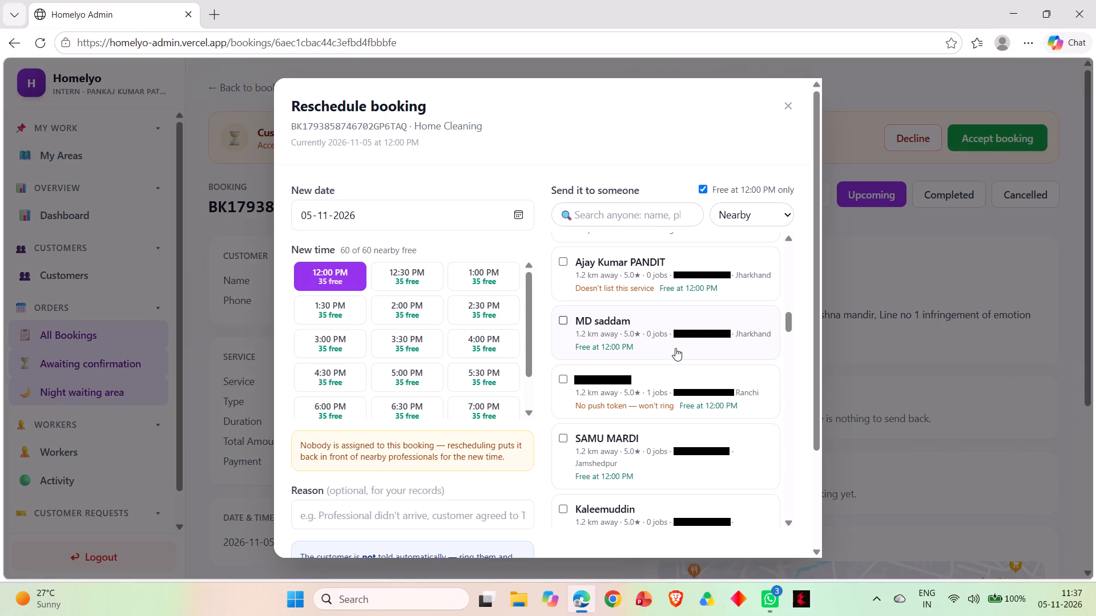
scroll(675, 348, "down", 1)
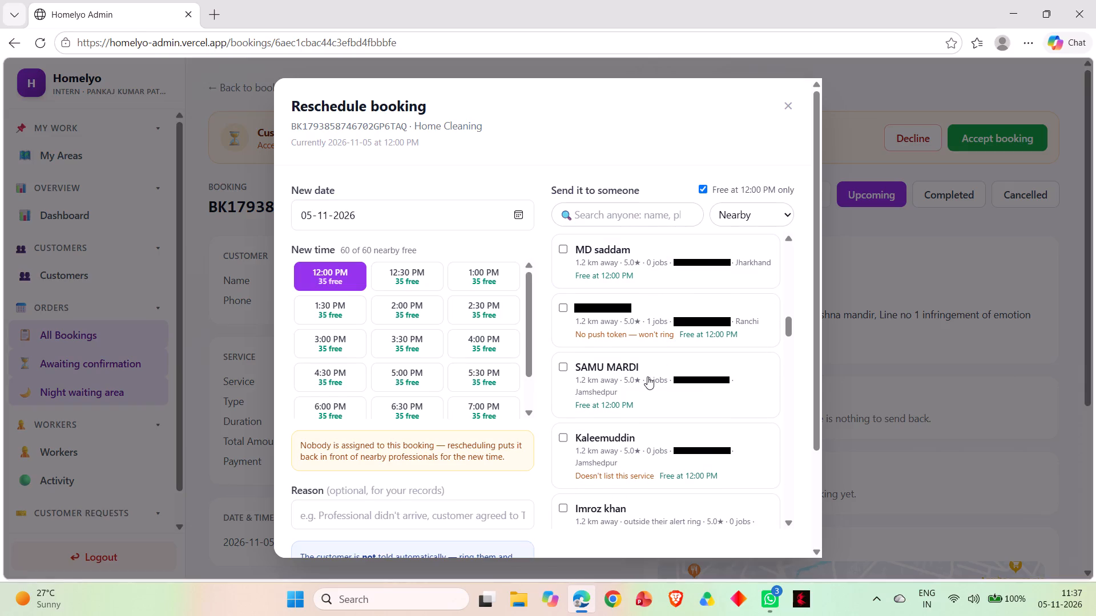
scroll(646, 376, "down", 1)
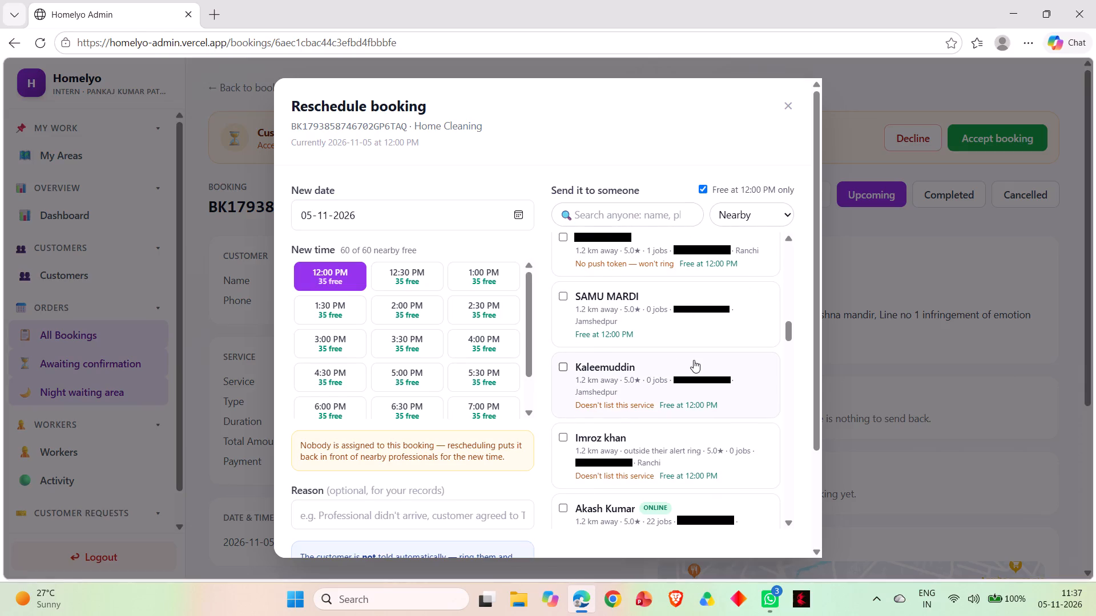
scroll(698, 401, "down", 1)
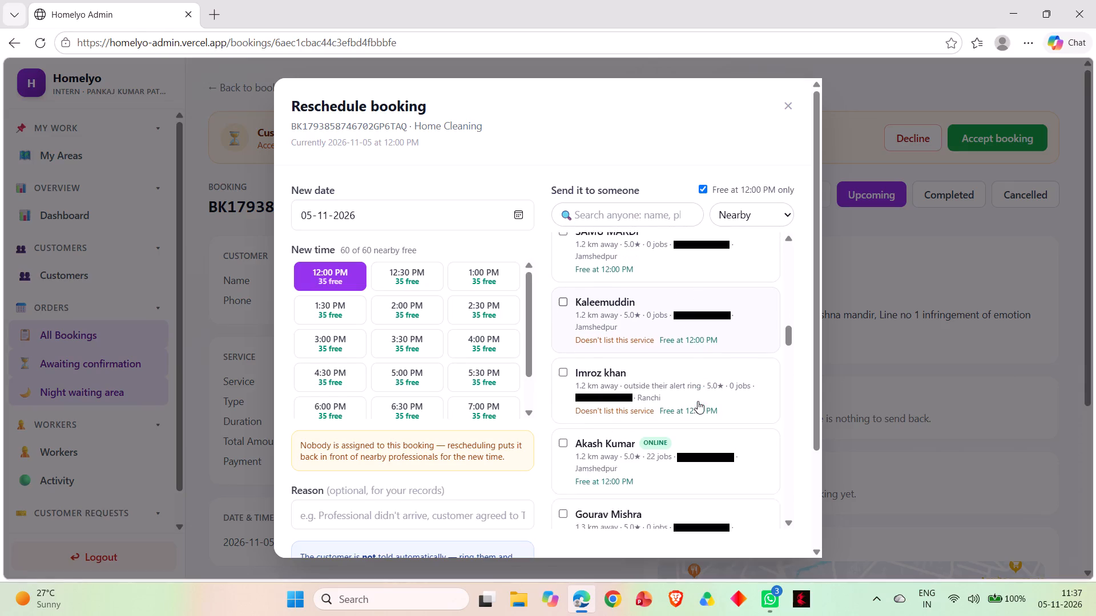
scroll(695, 402, "down", 1)
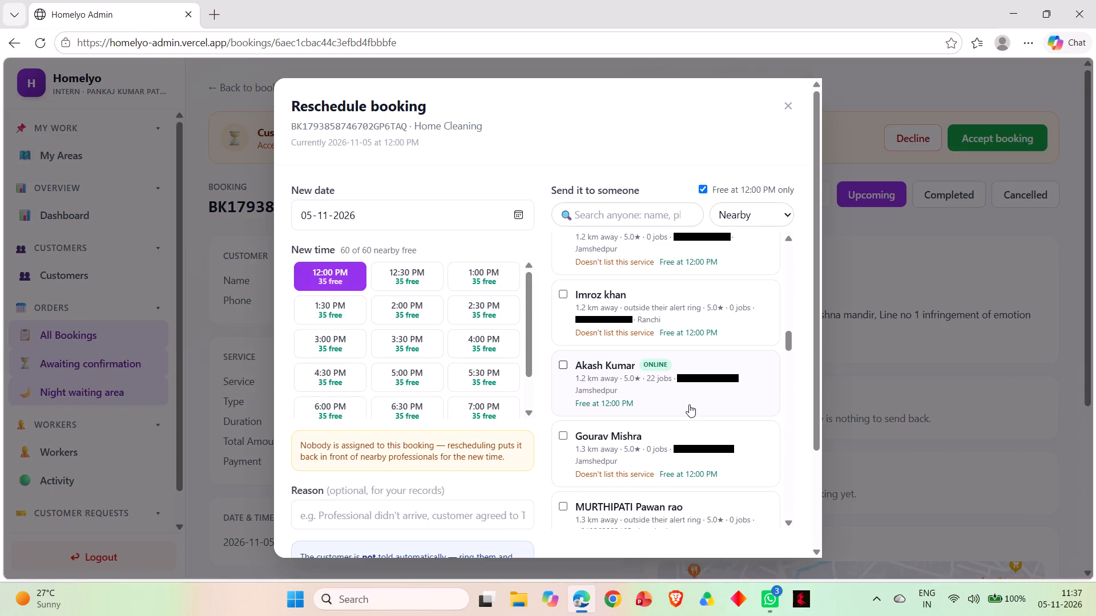
scroll(705, 436, "down", 1)
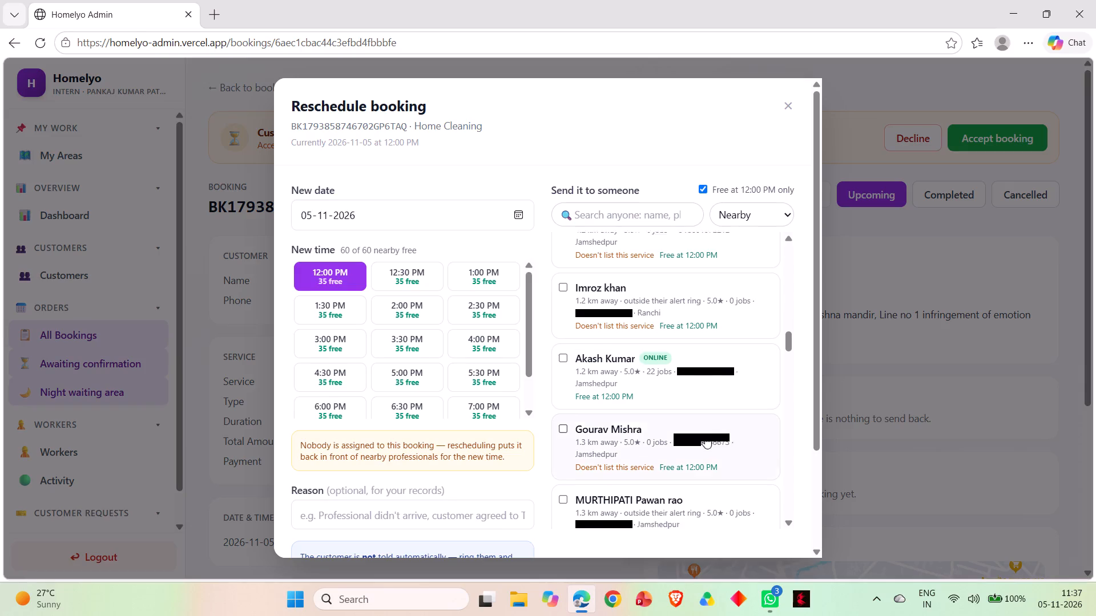
scroll(705, 436, "down", 4)
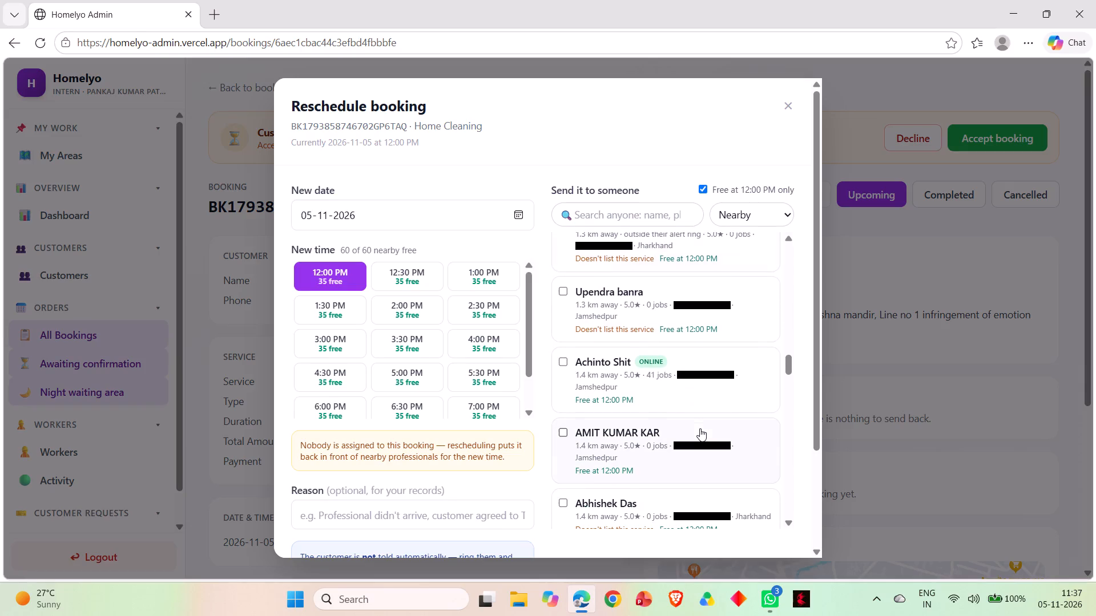
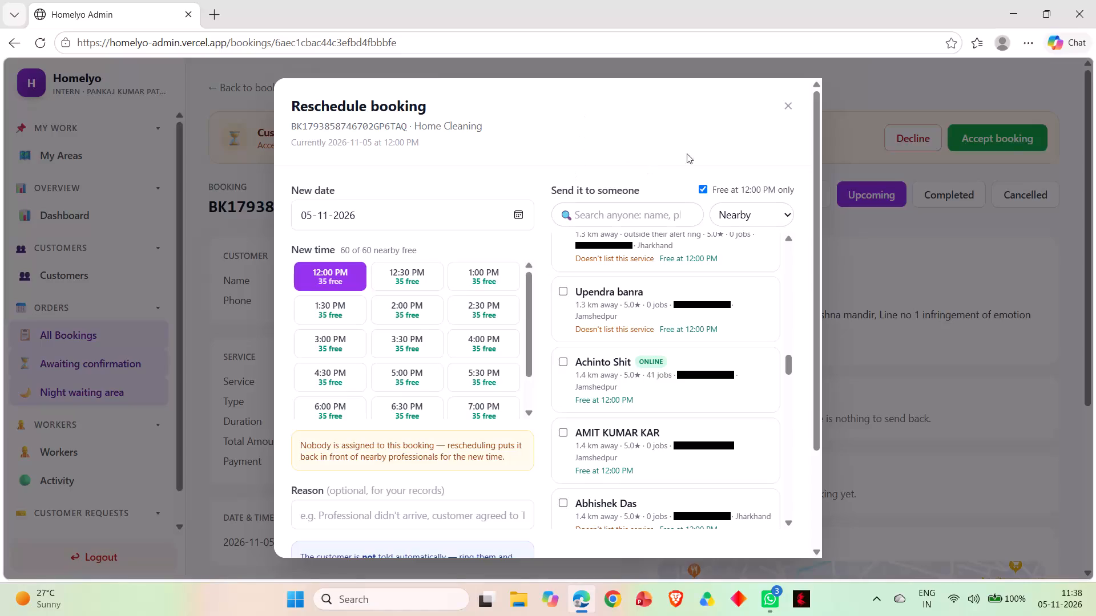
Review the Home Cleaning booking's details and recheck the nearby professionals free at 12:00 PM, closing the reschedule form without sending the booking.
left_click(790, 105)
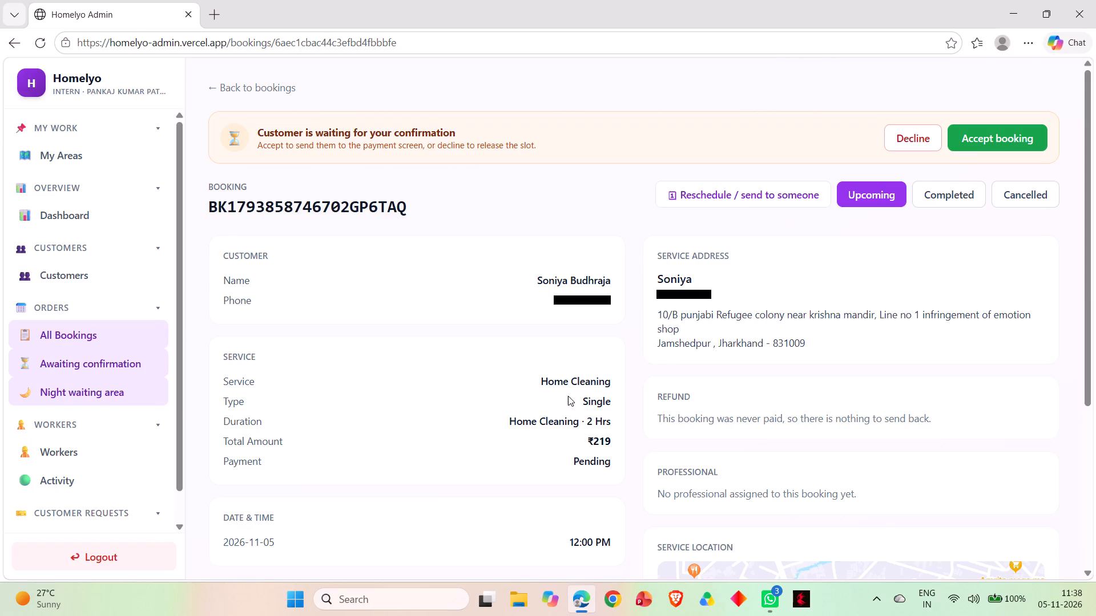
scroll(568, 394, "down", 3)
scroll(563, 387, "up", 4)
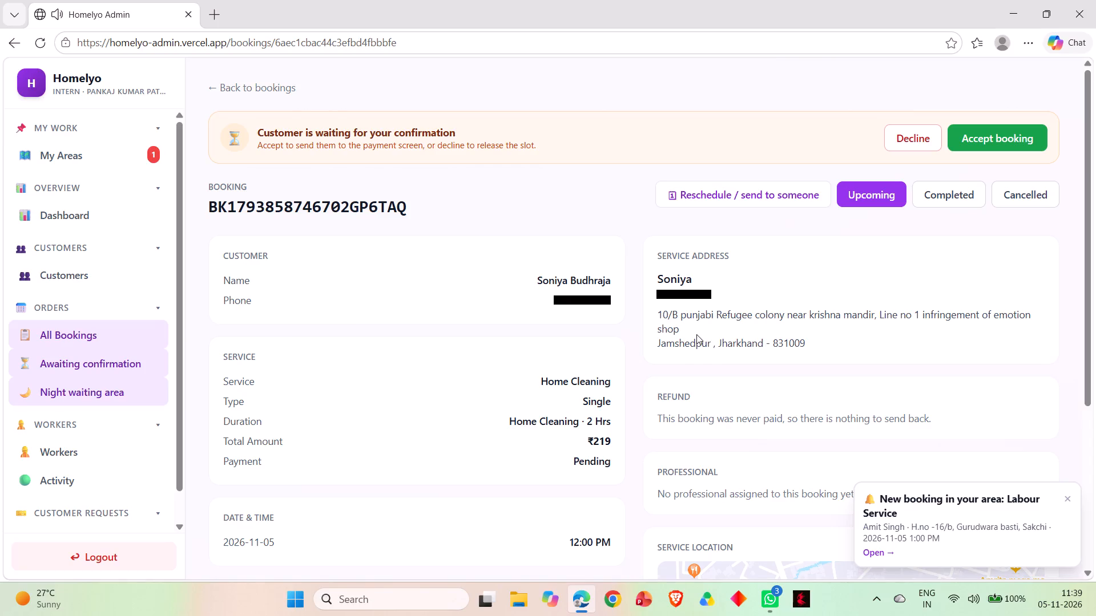
left_click(767, 201)
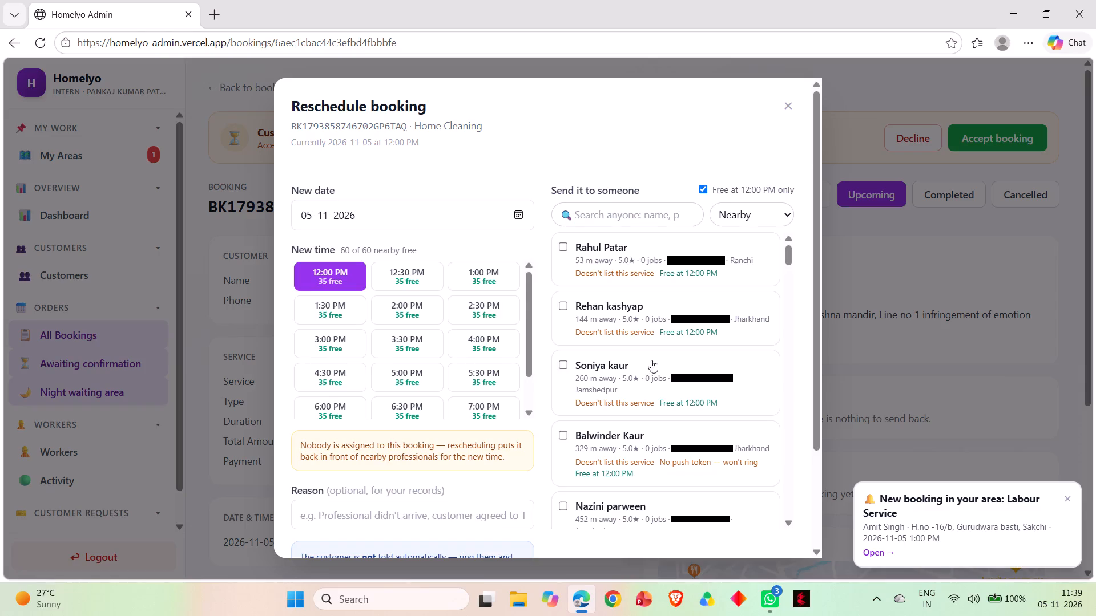
scroll(640, 379, "down", 3)
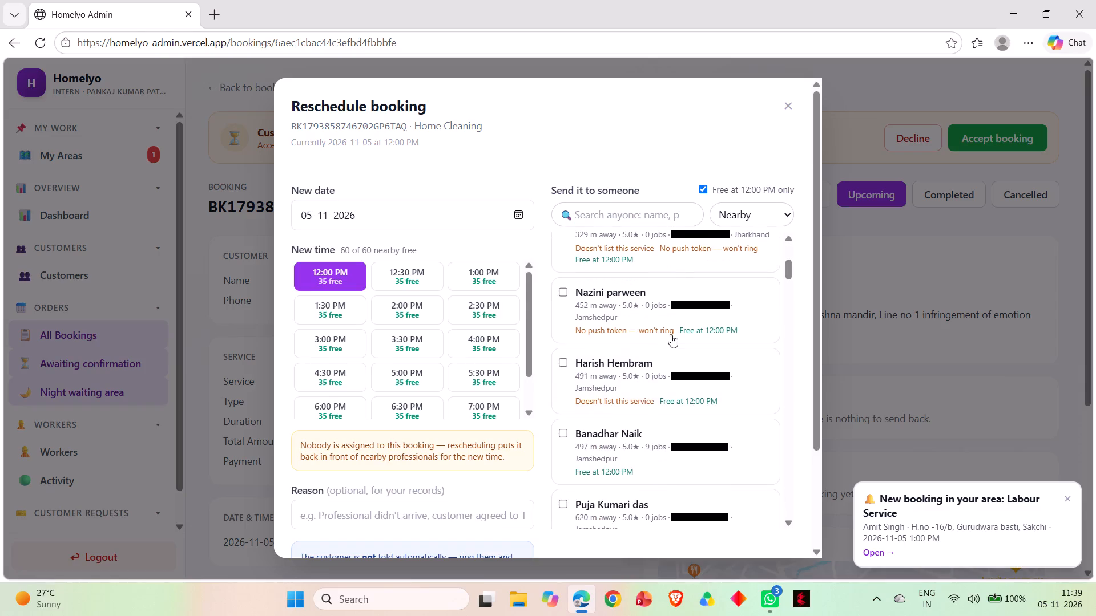
left_click(785, 104)
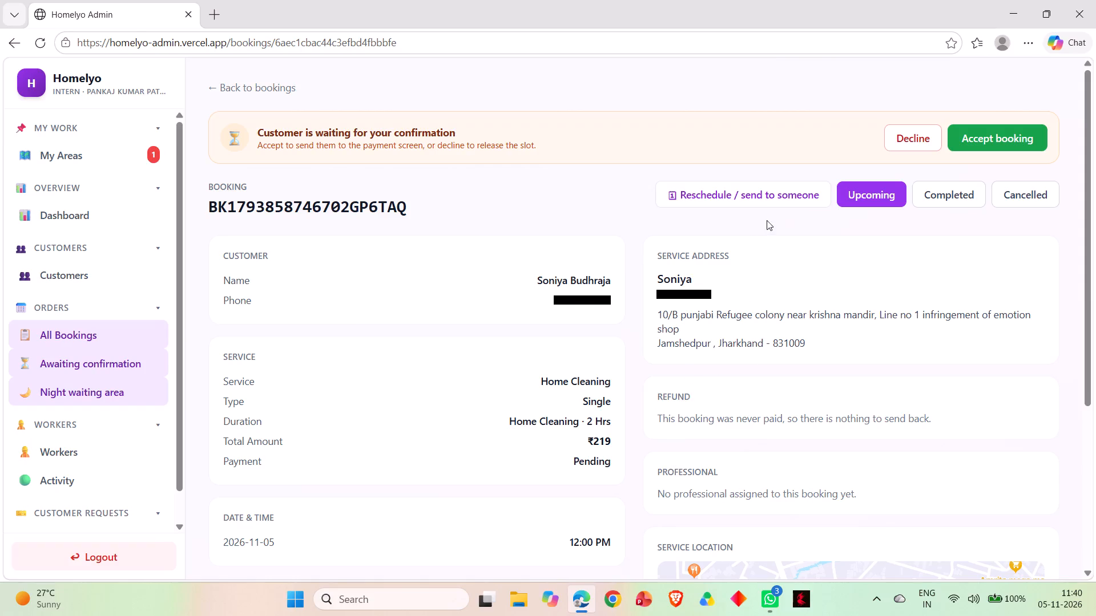
left_click(732, 197)
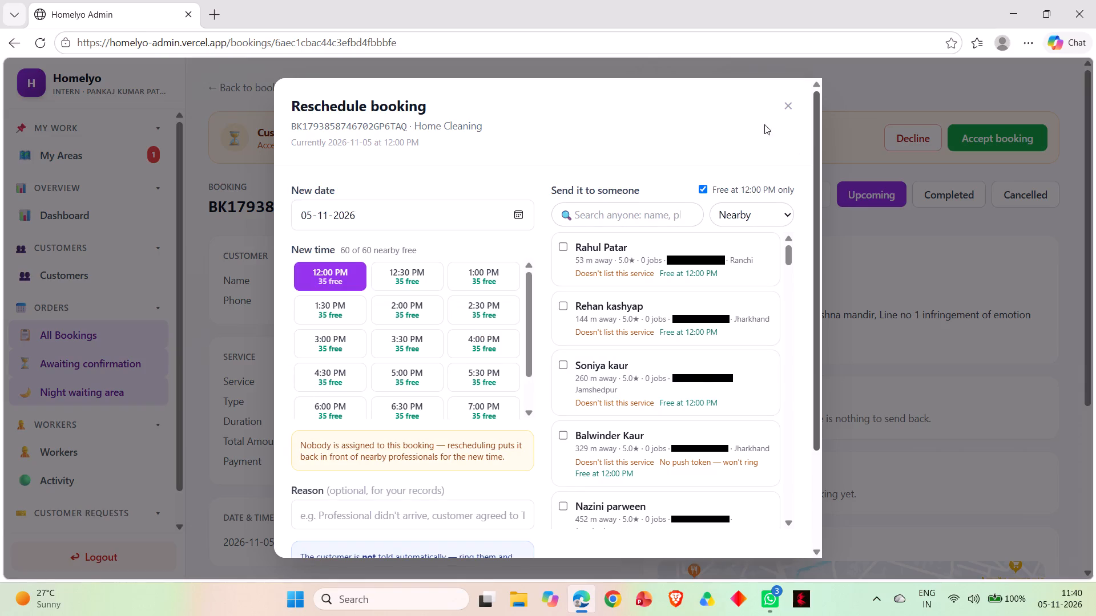
left_click(785, 107)
scroll(844, 449, "down", 3)
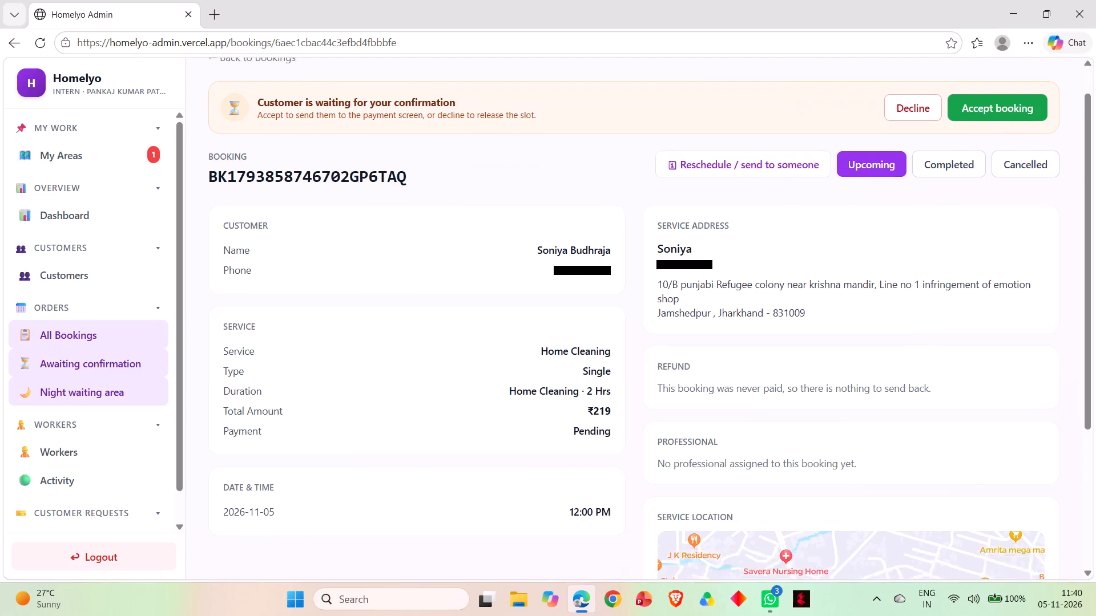
scroll(683, 495, "down", 4)
scroll(650, 442, "up", 5)
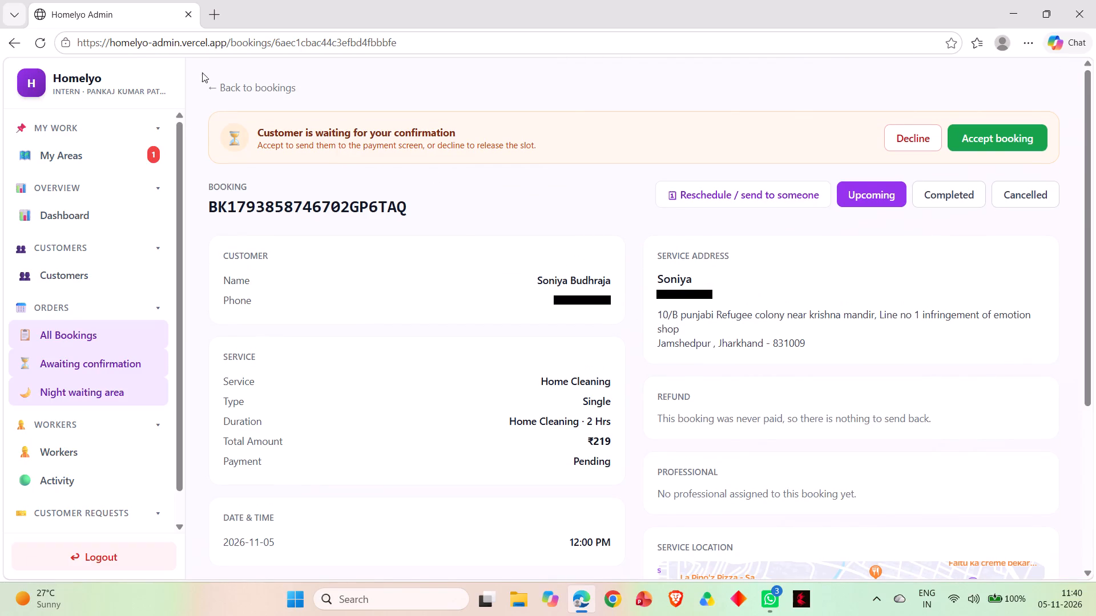
Leave the Home Cleaning booking and check the worker assignment and payment status of the bookings in My Areas.
left_click(224, 88)
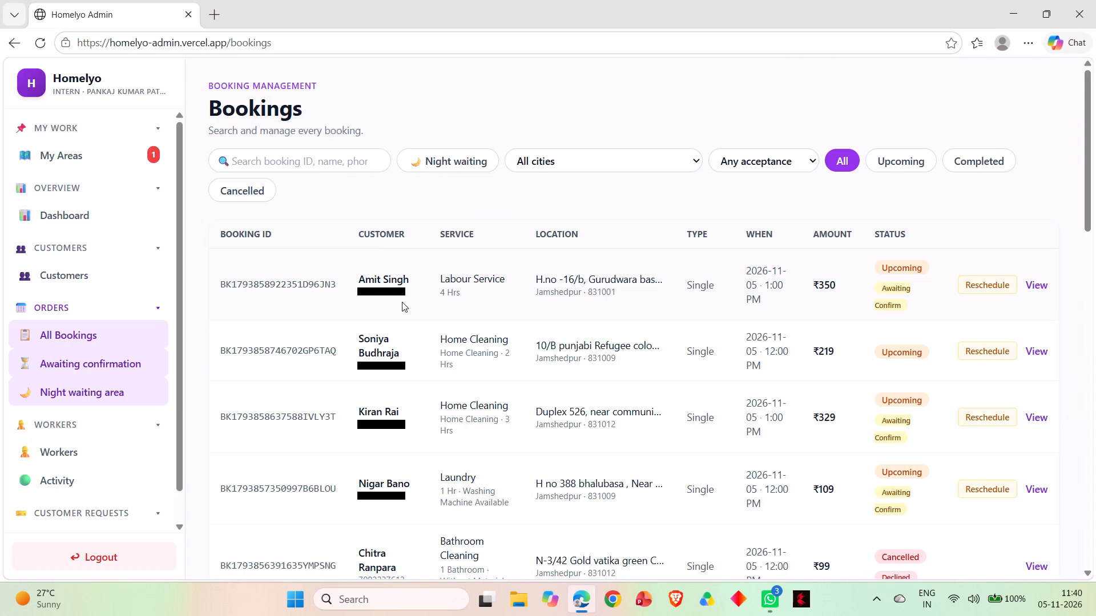
left_click(77, 160)
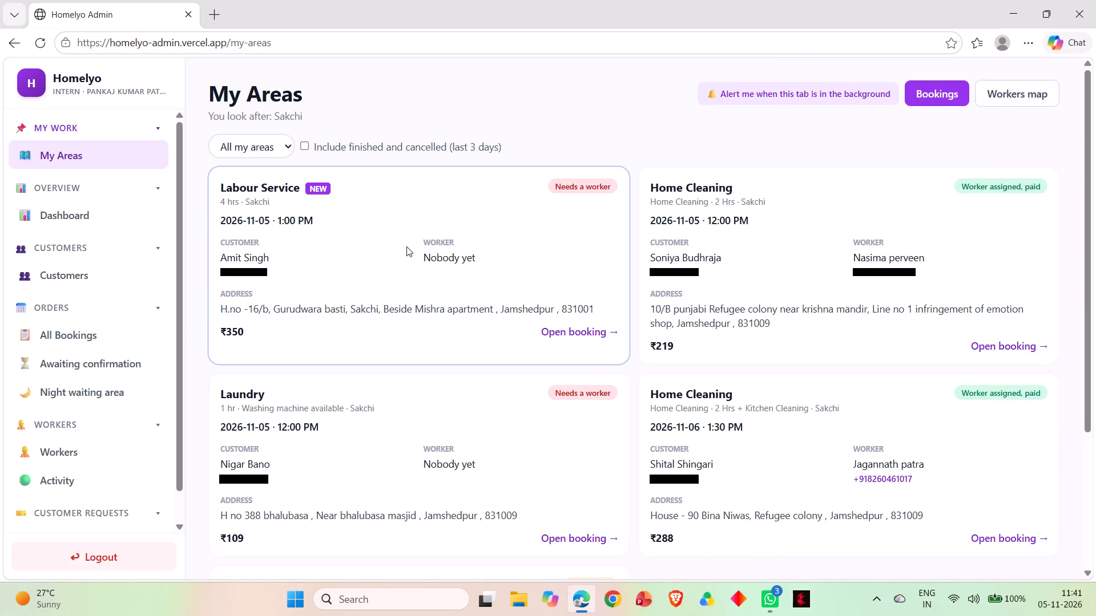
scroll(369, 282, "up", 3)
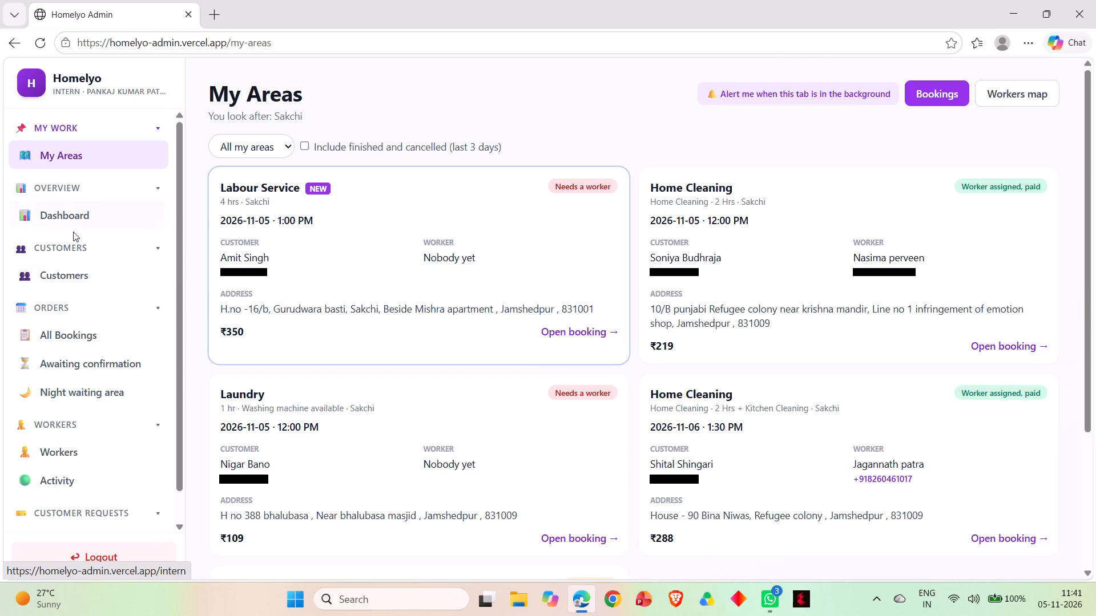
left_click(72, 333)
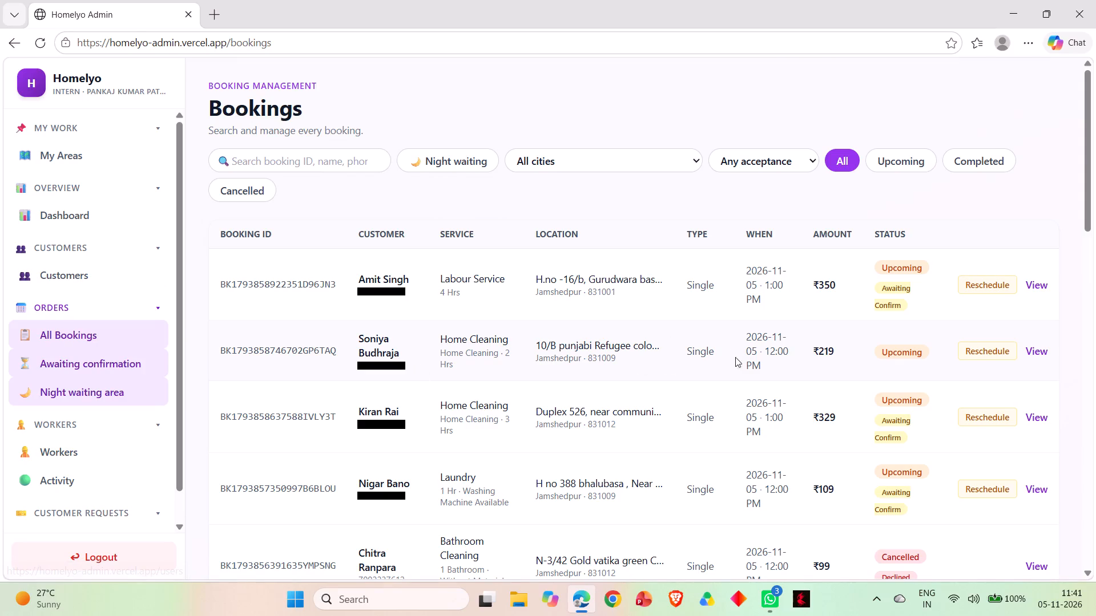
left_click(1039, 350)
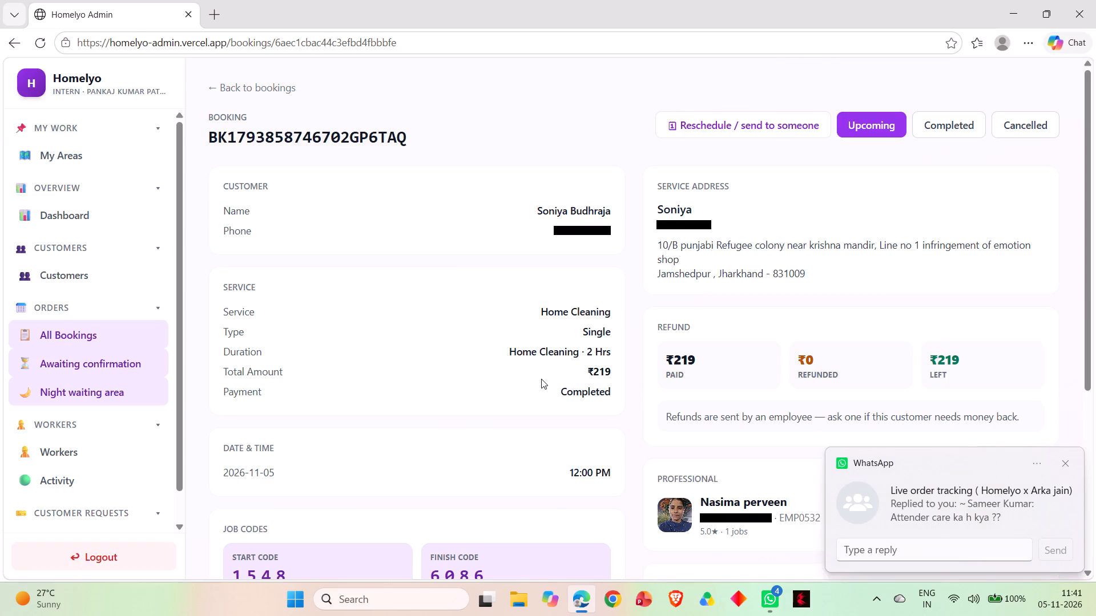
scroll(735, 330, "down", 3)
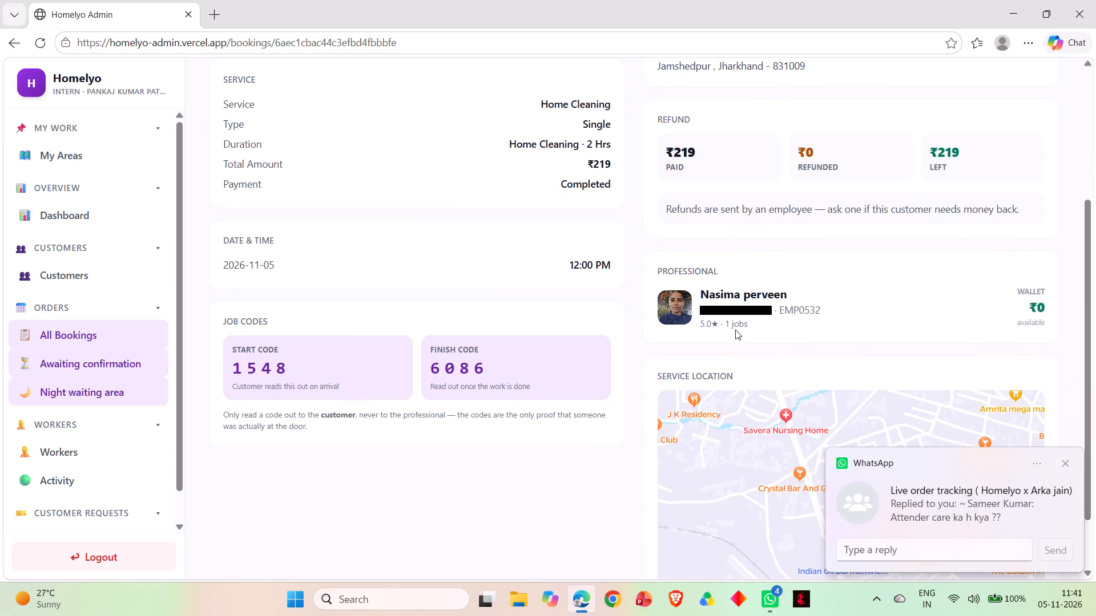
scroll(564, 334, "up", 3)
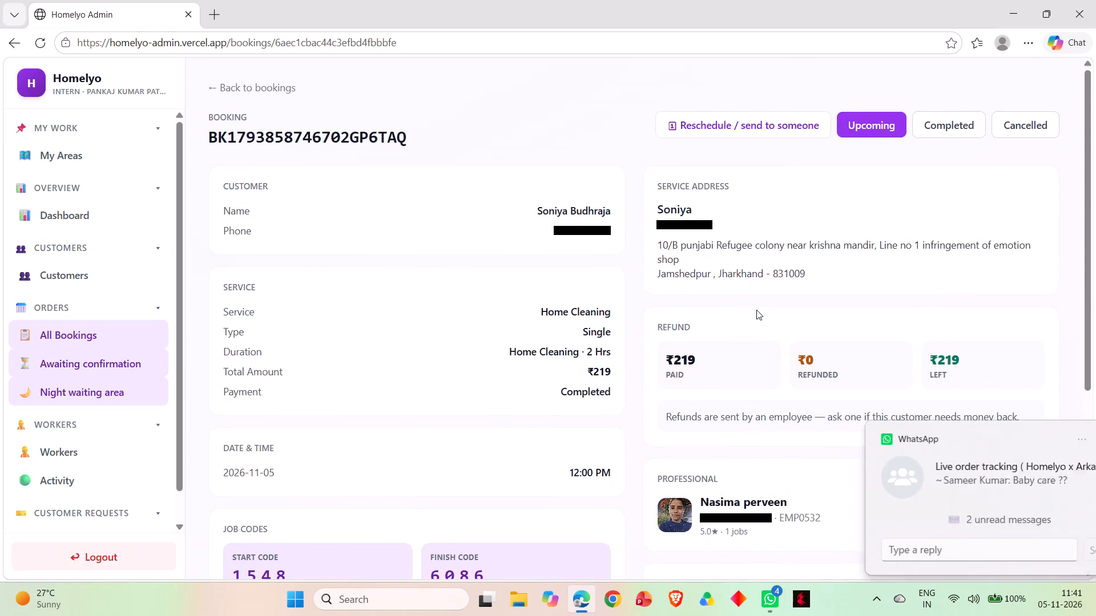
scroll(751, 326, "up", 1)
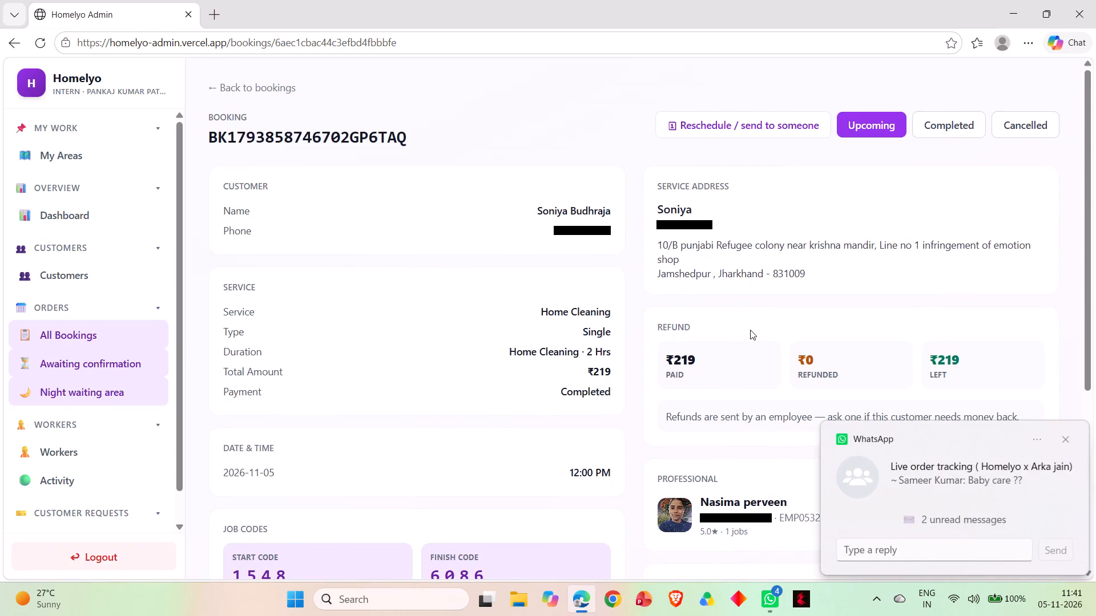
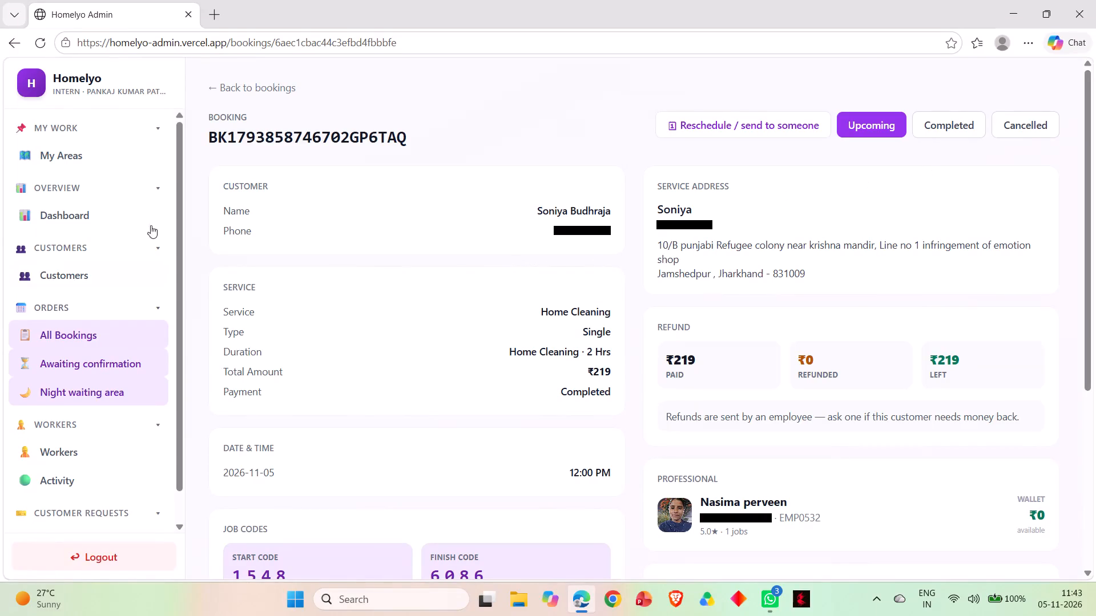
Review the cancelled ₹109 Laundry booking's details and briefly check its reschedule form, returning to the bookings list without rescheduling.
left_click(209, 86)
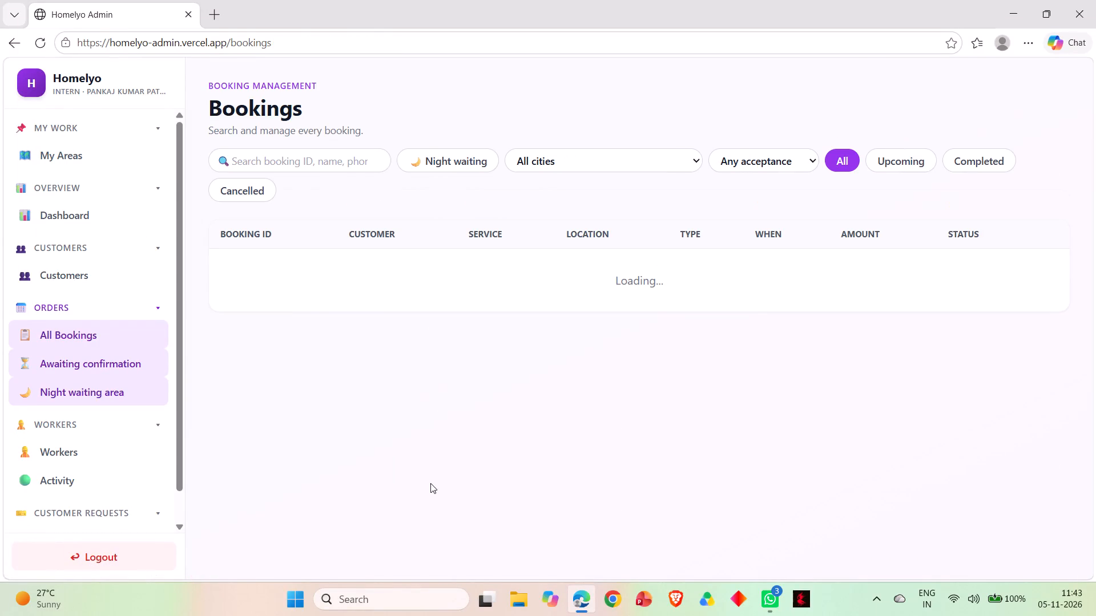
scroll(680, 412, "up", 5)
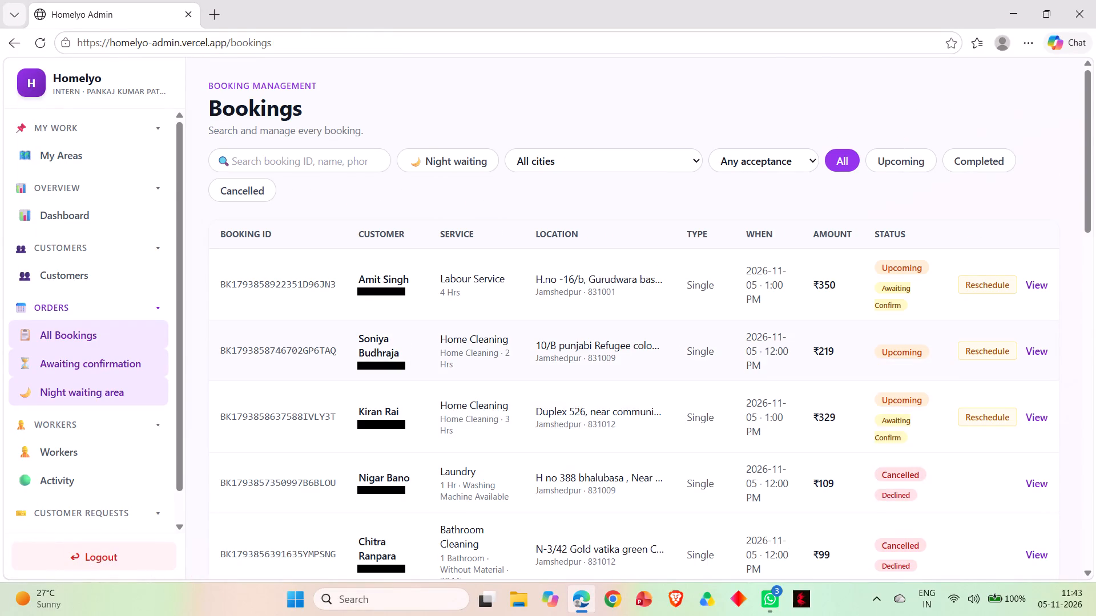
scroll(804, 456, "down", 2)
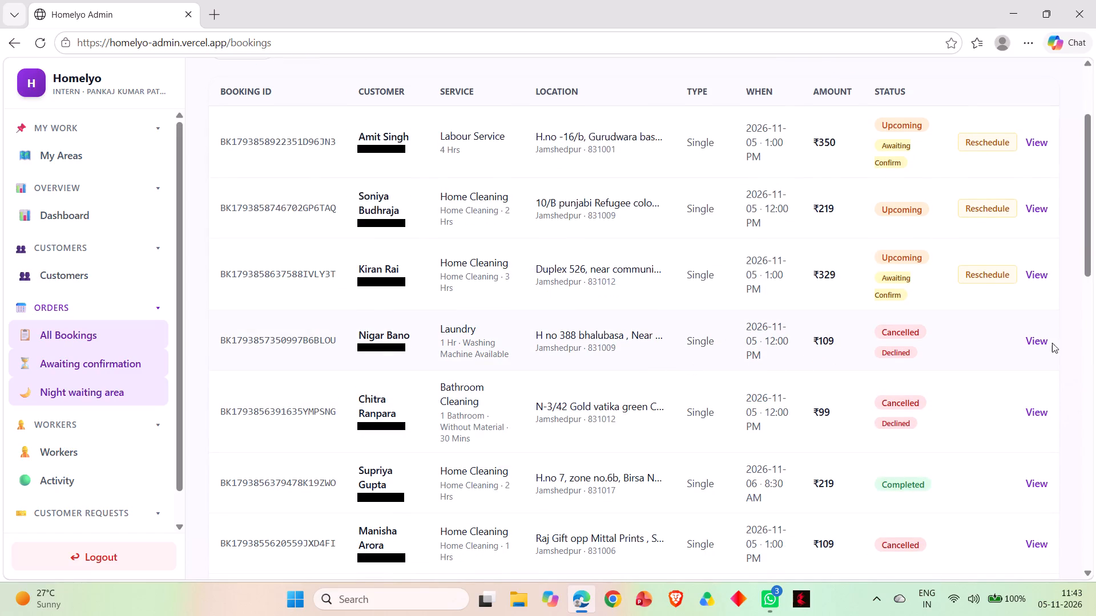
left_click(1032, 342)
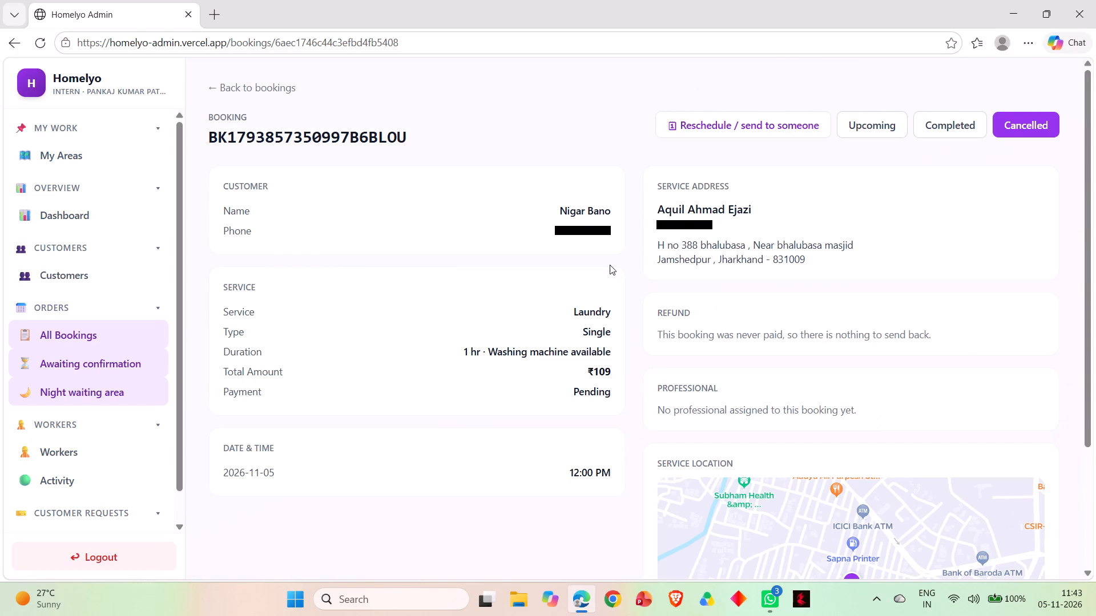
scroll(610, 265, "down", 3)
scroll(610, 265, "up", 6)
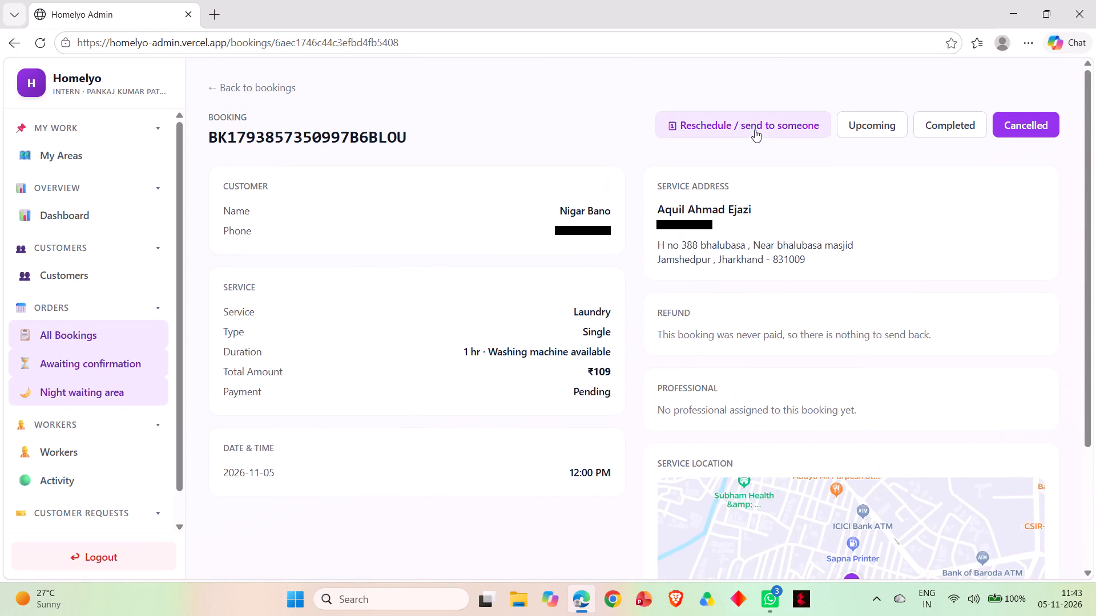
left_click(755, 129)
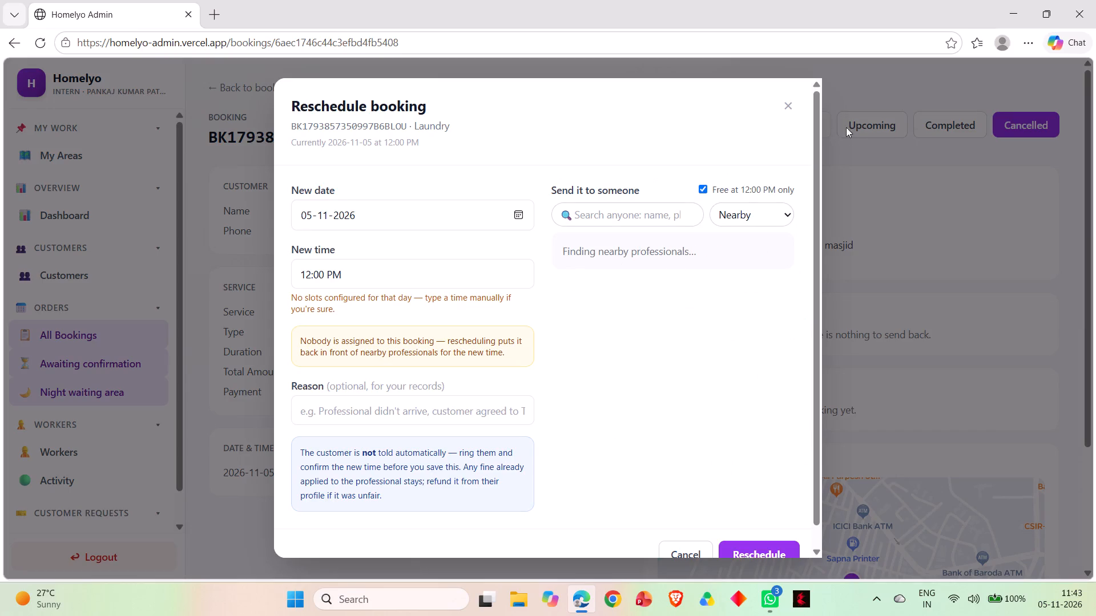
left_click(788, 104)
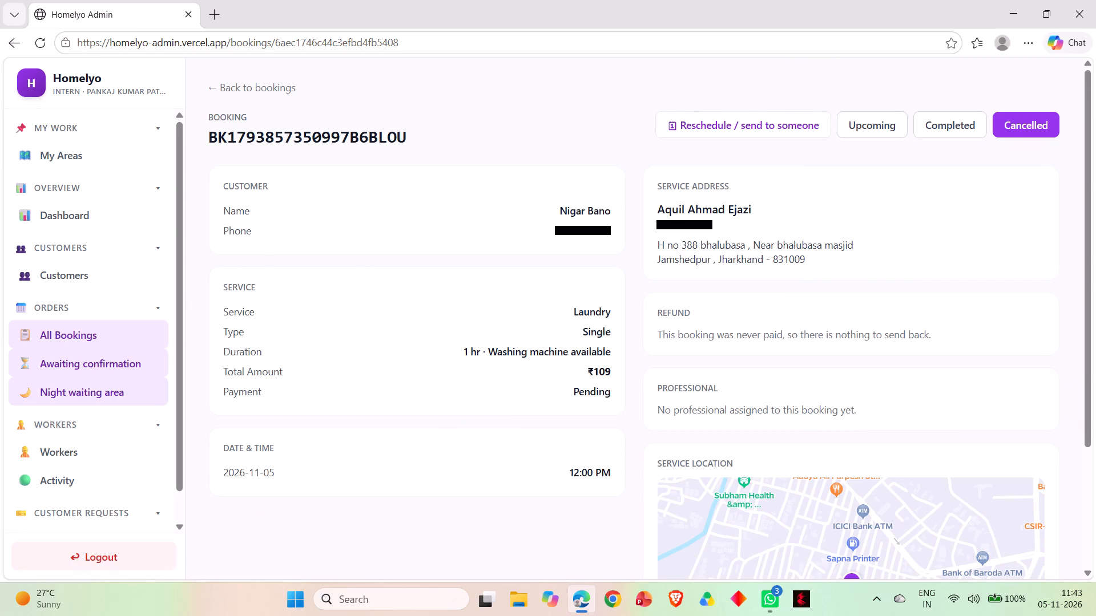
left_click(210, 92)
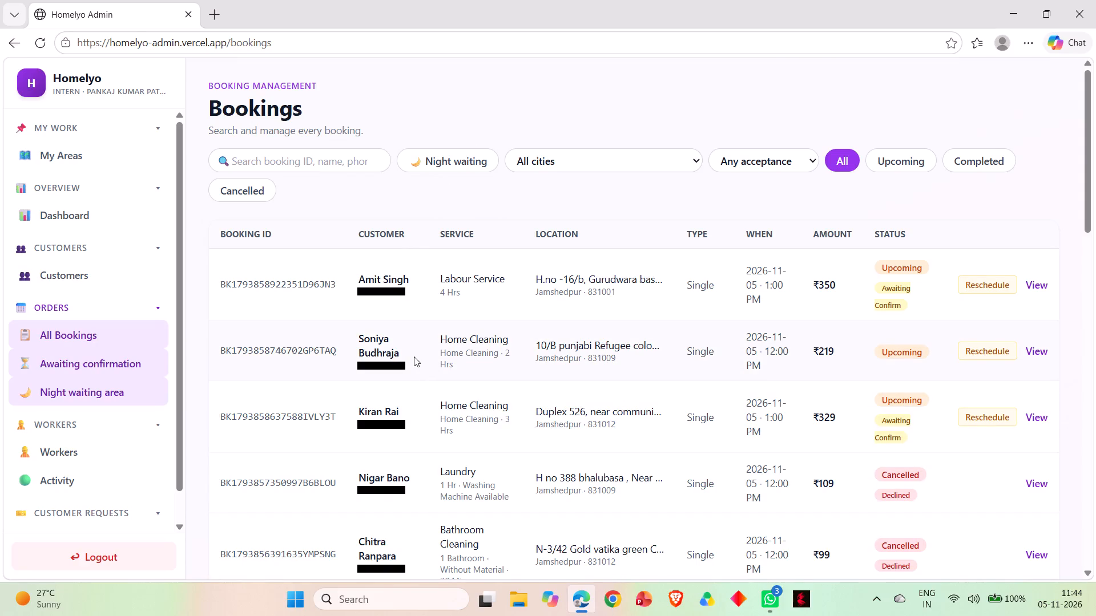
Check the assigned 2-hour Home Cleaning booking for 12:00 PM, mark it as Completed, and return to the bookings list.
scroll(414, 356, "up", 3)
left_click(1037, 351)
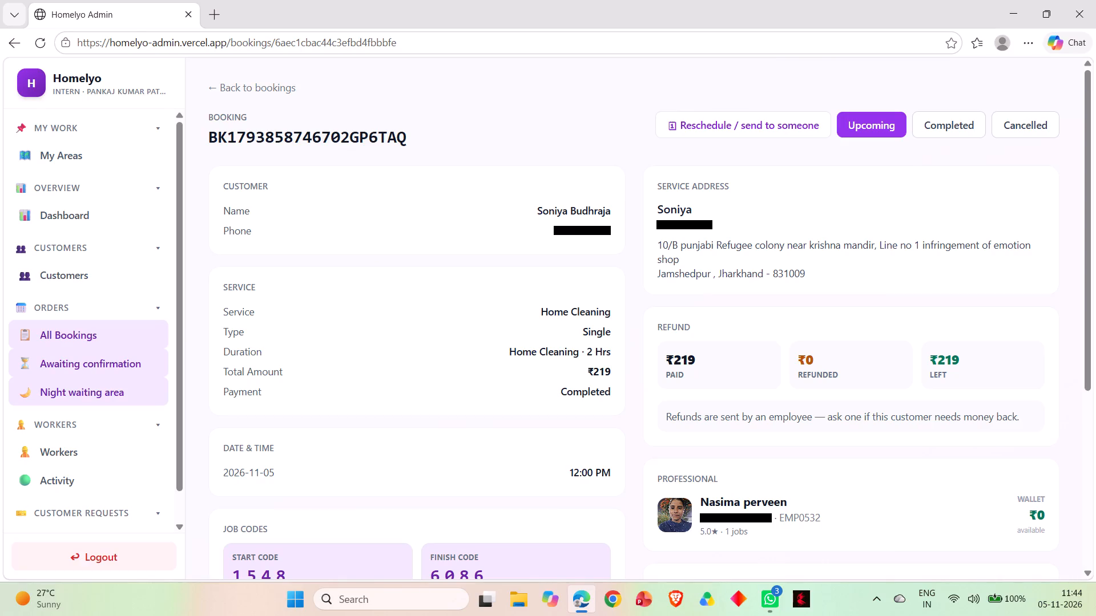
left_click(209, 87)
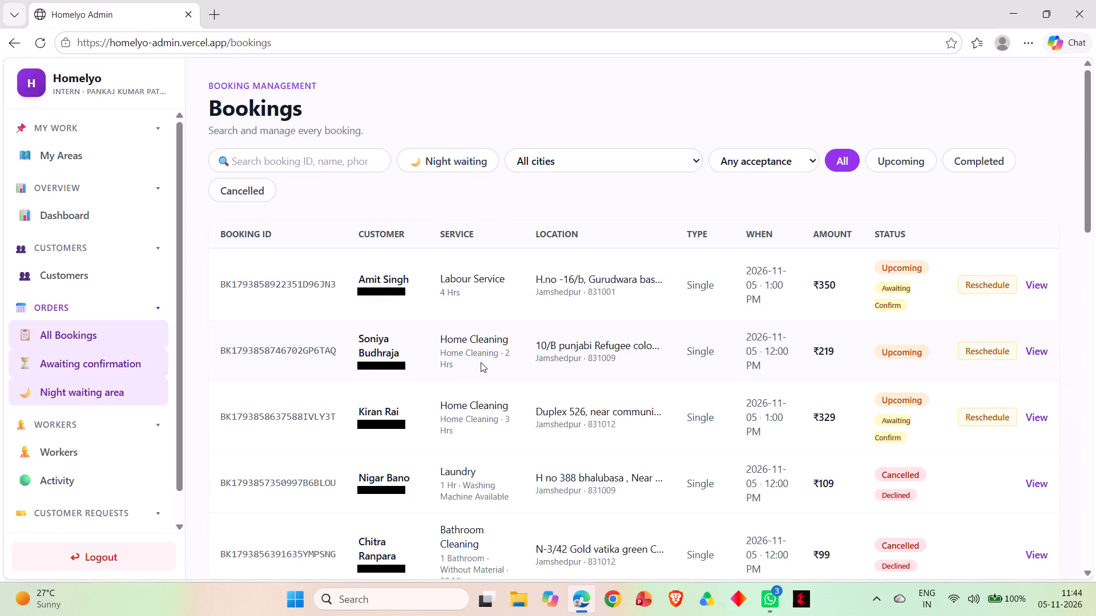
left_click(1039, 354)
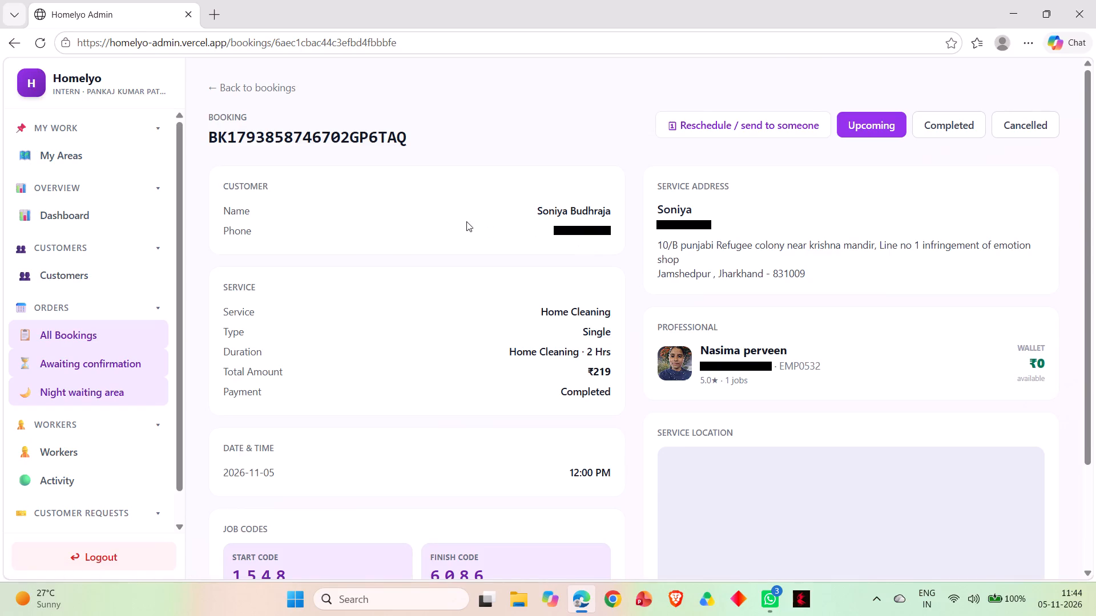
left_click(944, 128)
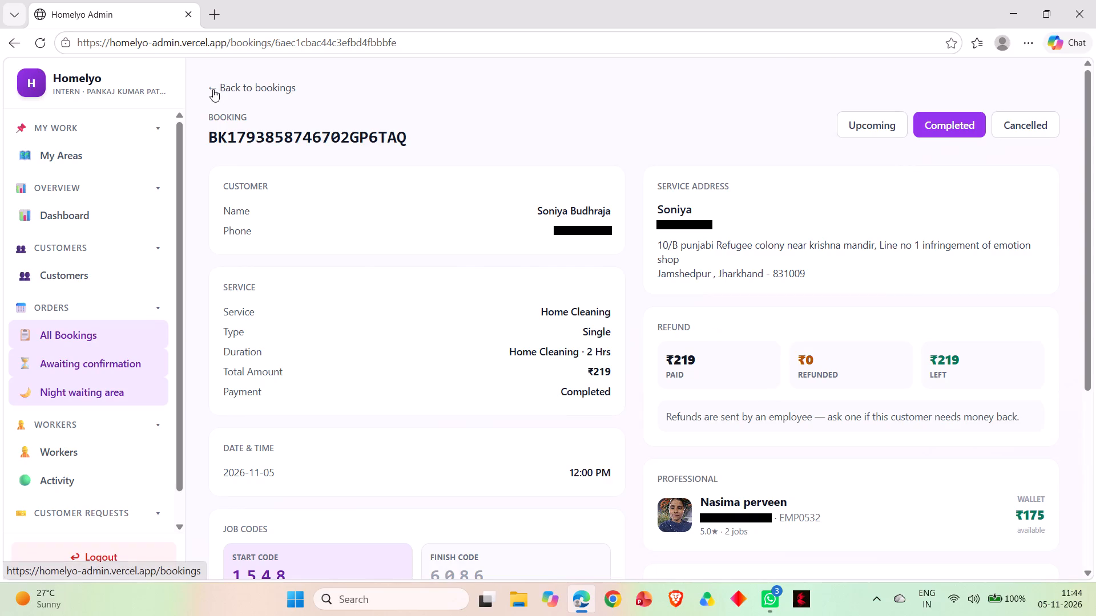
left_click(213, 89)
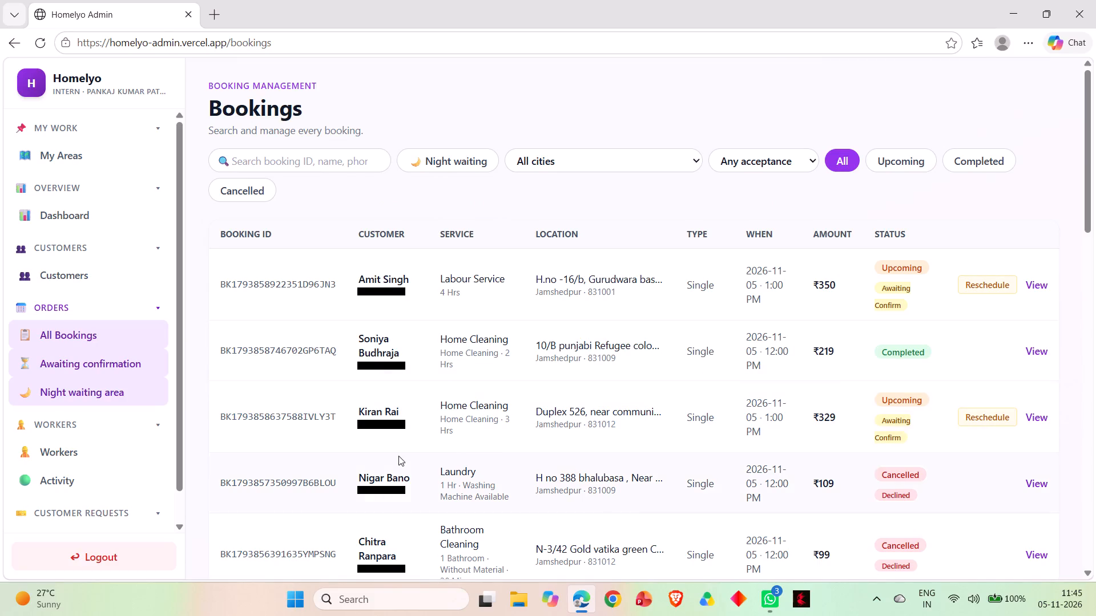
Reopen the cancelled Laundry booking and review its service details, payment, professional assignment and service location.
scroll(566, 423, "down", 2)
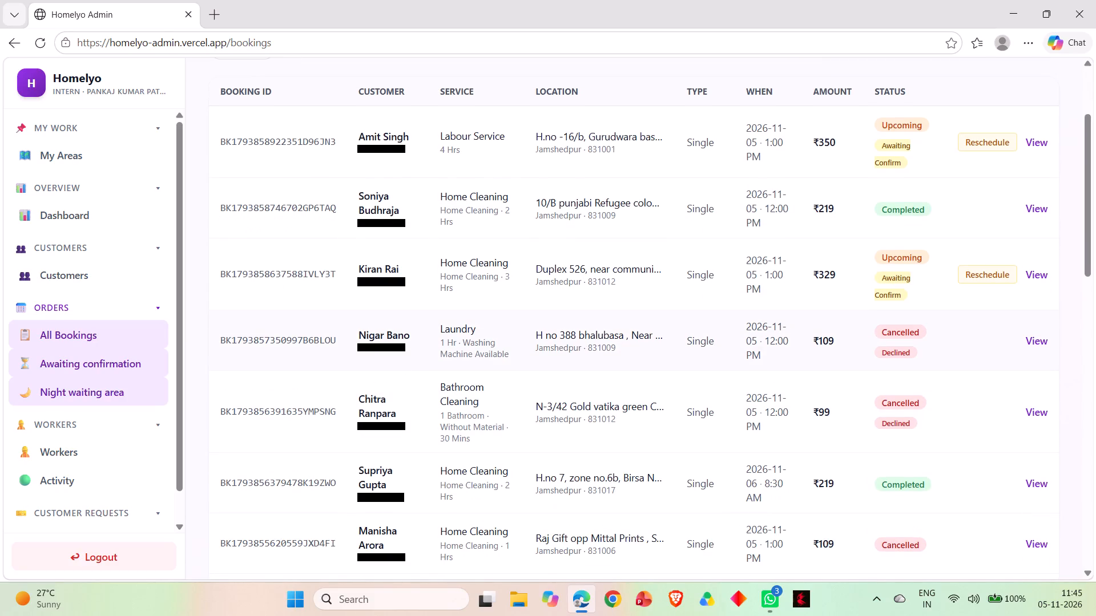
left_click(1038, 343)
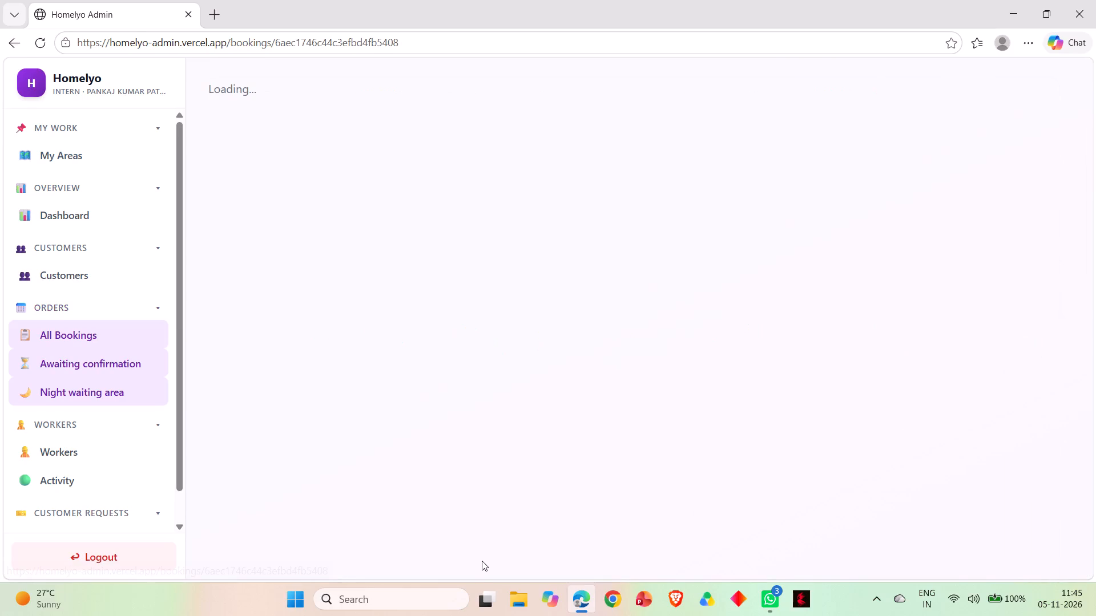
scroll(482, 402, "down", 4)
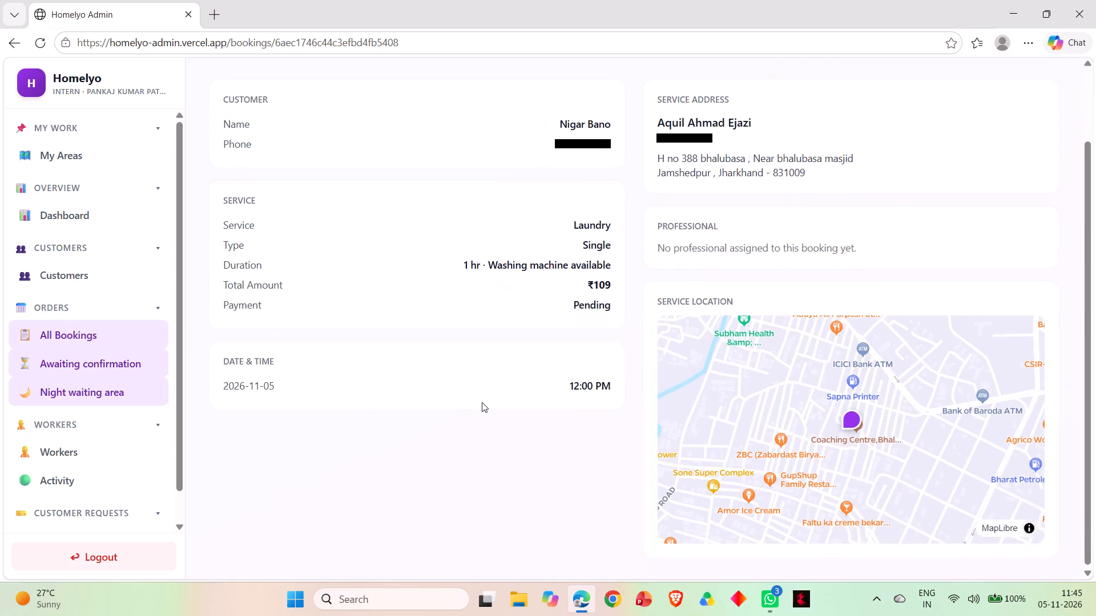
scroll(482, 402, "down", 7)
scroll(482, 402, "up", 5)
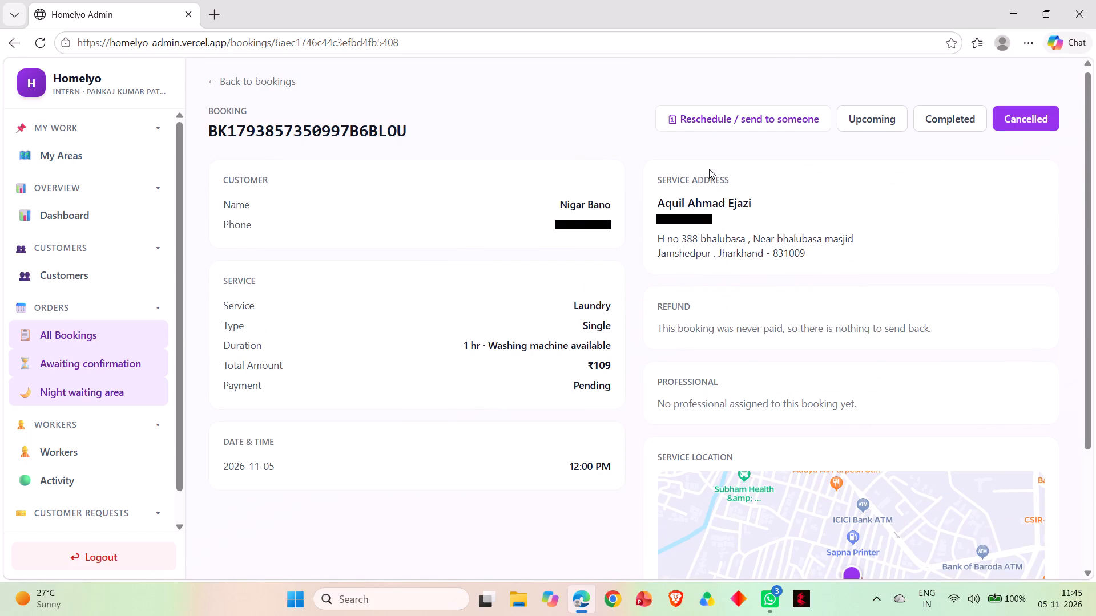
Check nearby professionals for the Laundry booking at 12:00 PM, 12:30 PM and 2:30 PM, returning to the bookings list without rescheduling.
left_click(722, 132)
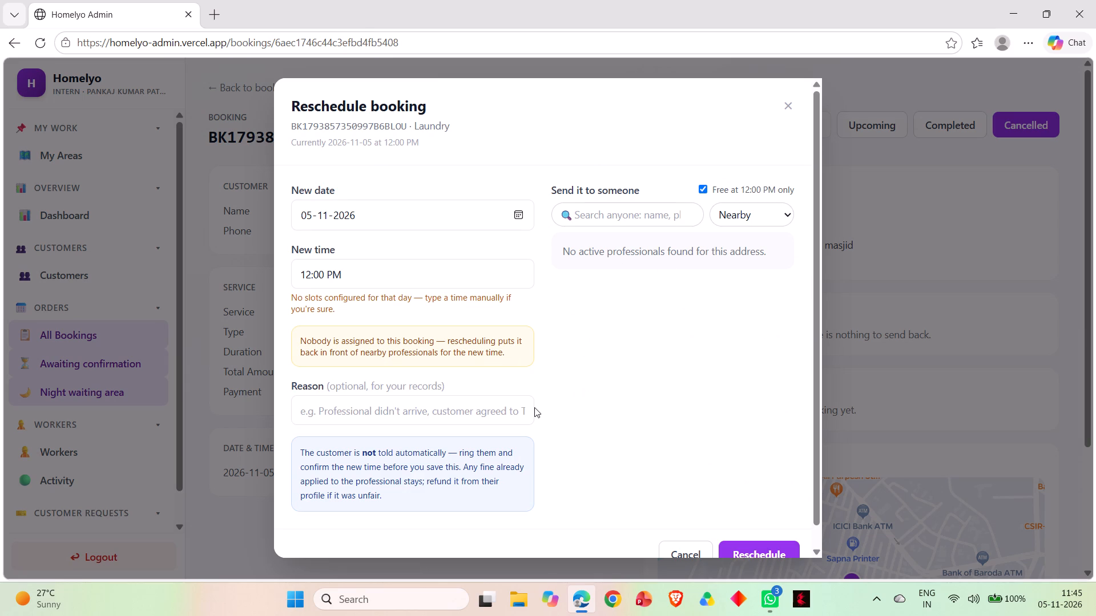
left_click(387, 274)
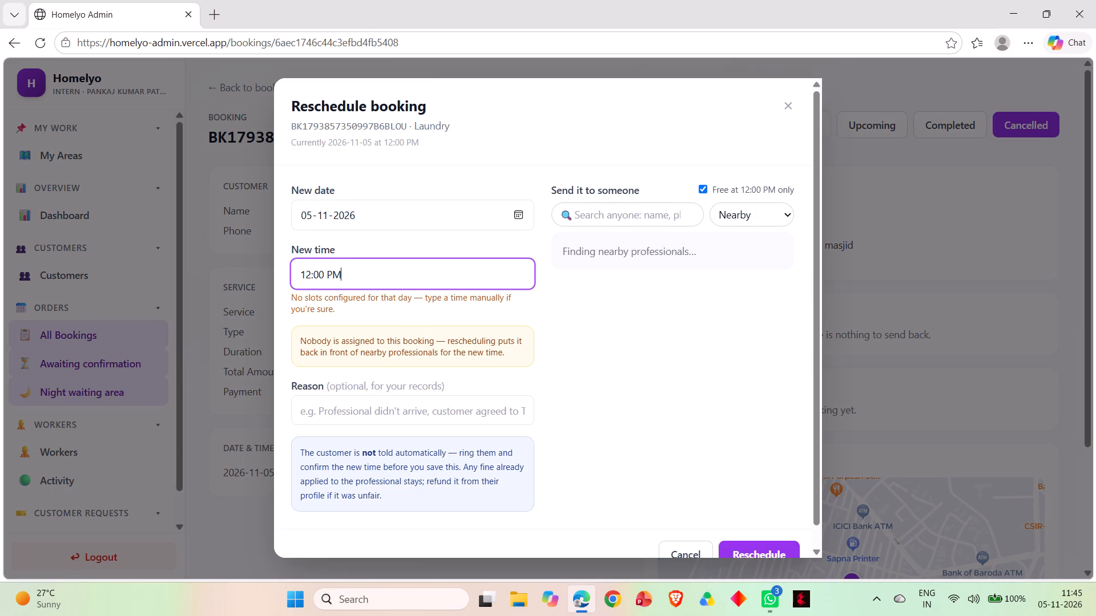
left_click(309, 275)
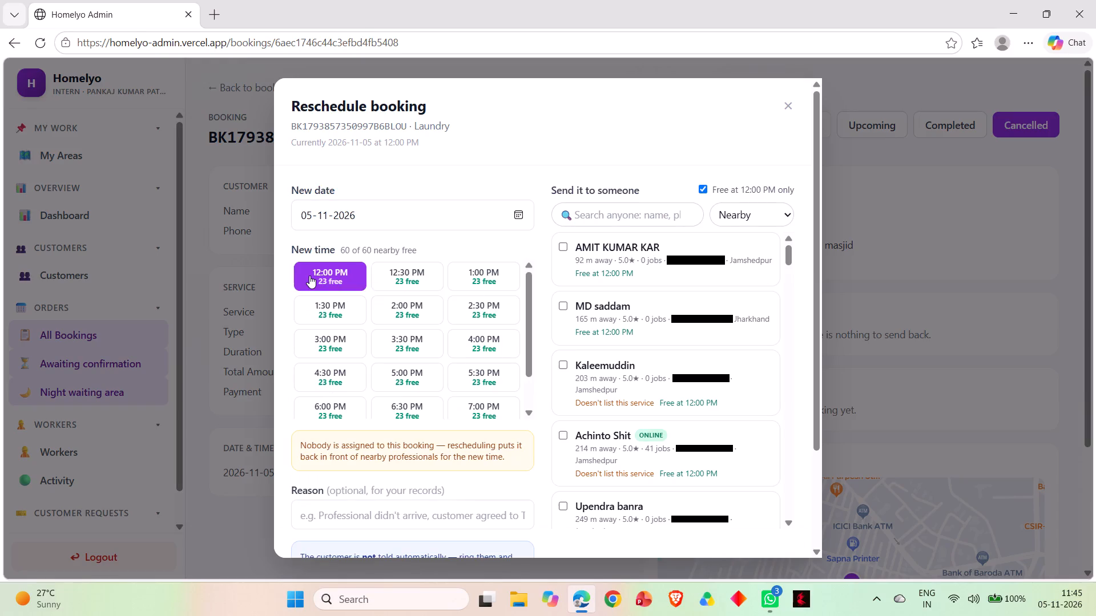
left_click(401, 277)
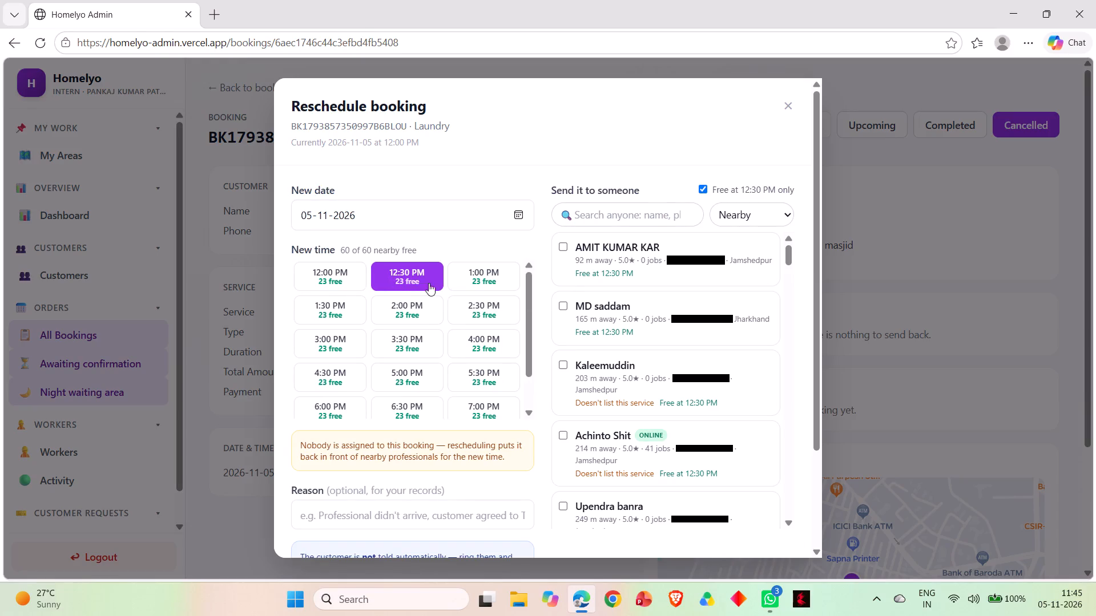
left_click(471, 309)
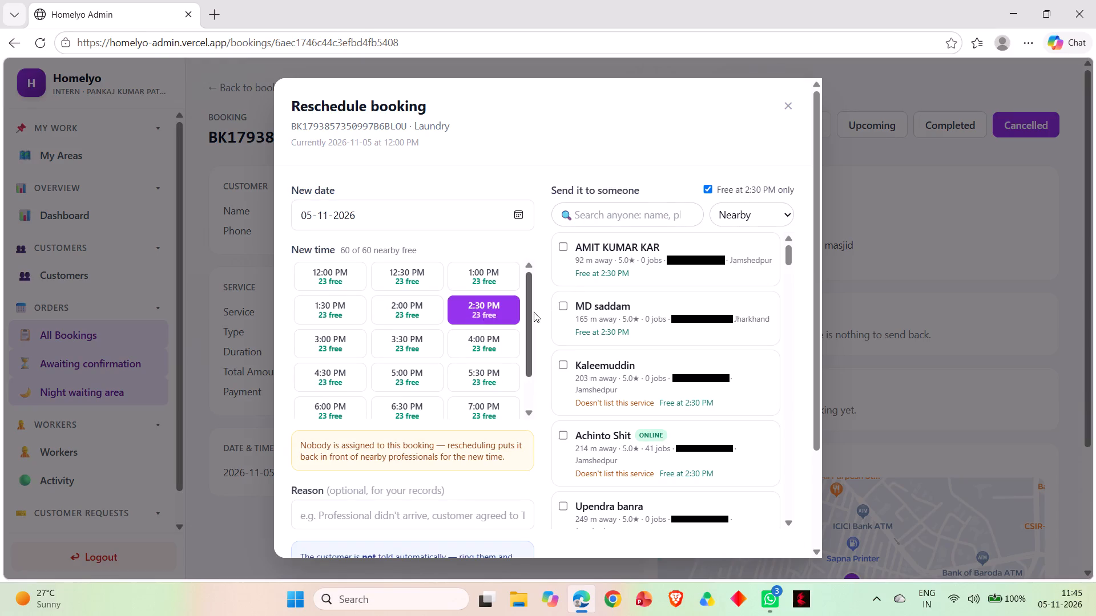
scroll(610, 384, "down", 1)
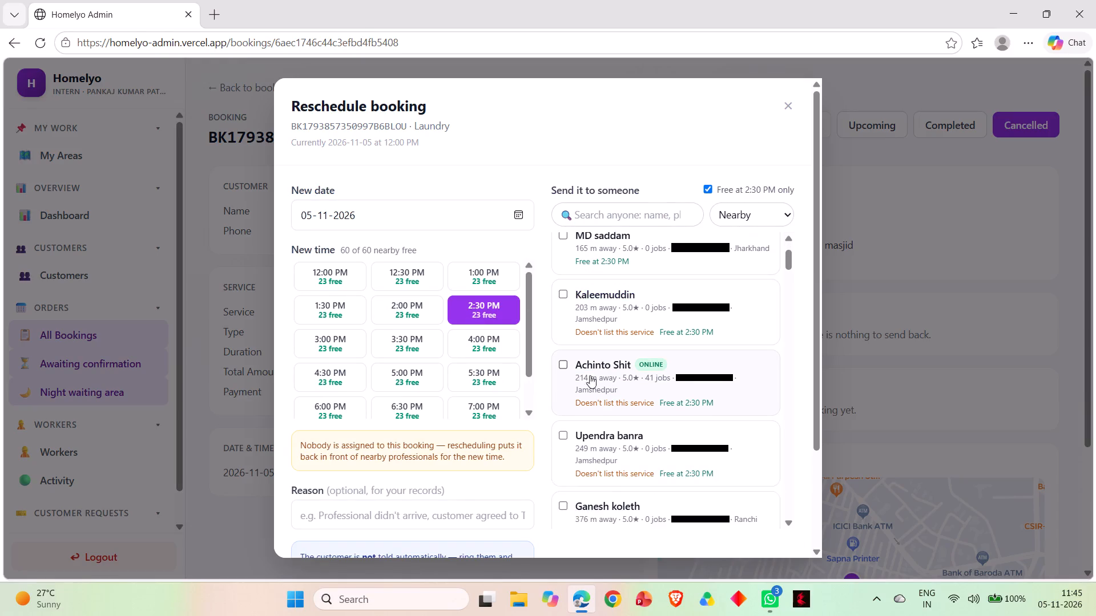
scroll(578, 370, "down", 1)
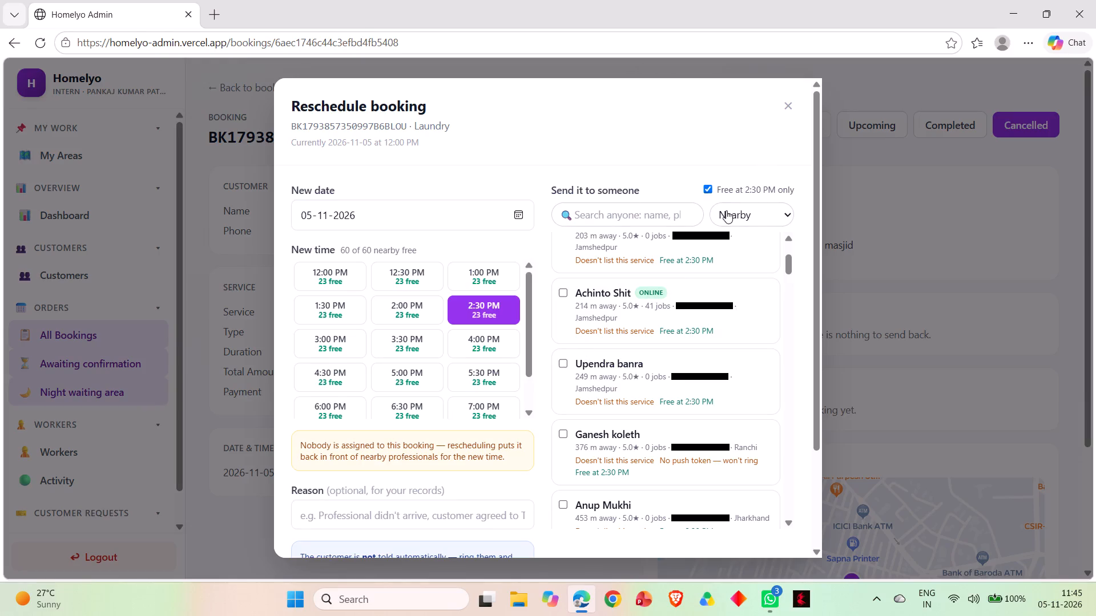
left_click(790, 104)
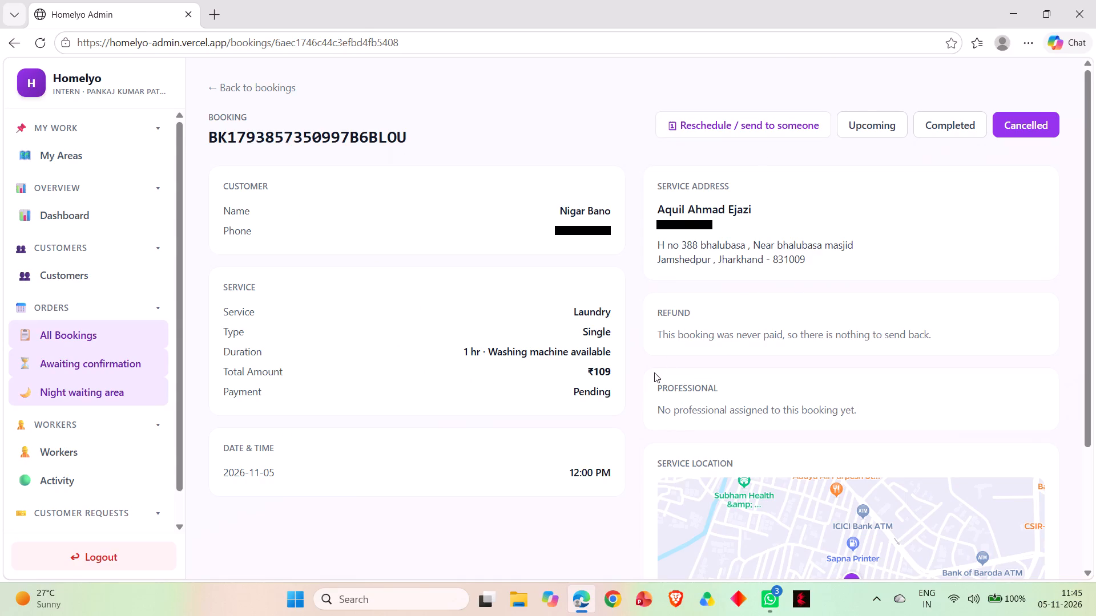
scroll(581, 342, "up", 5)
scroll(581, 341, "down", 4)
scroll(581, 341, "up", 5)
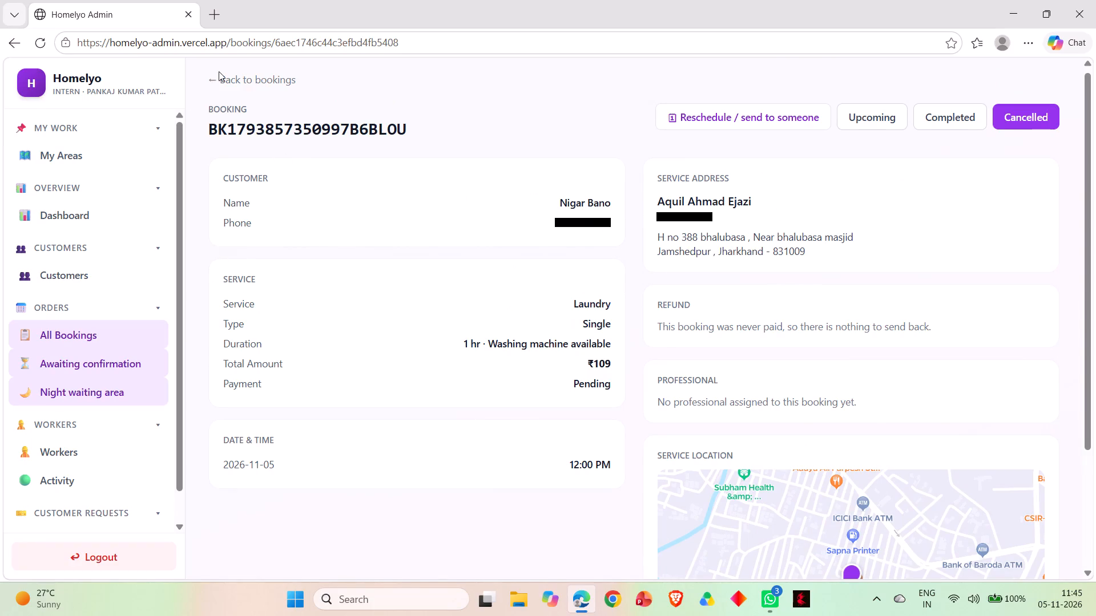
left_click(214, 87)
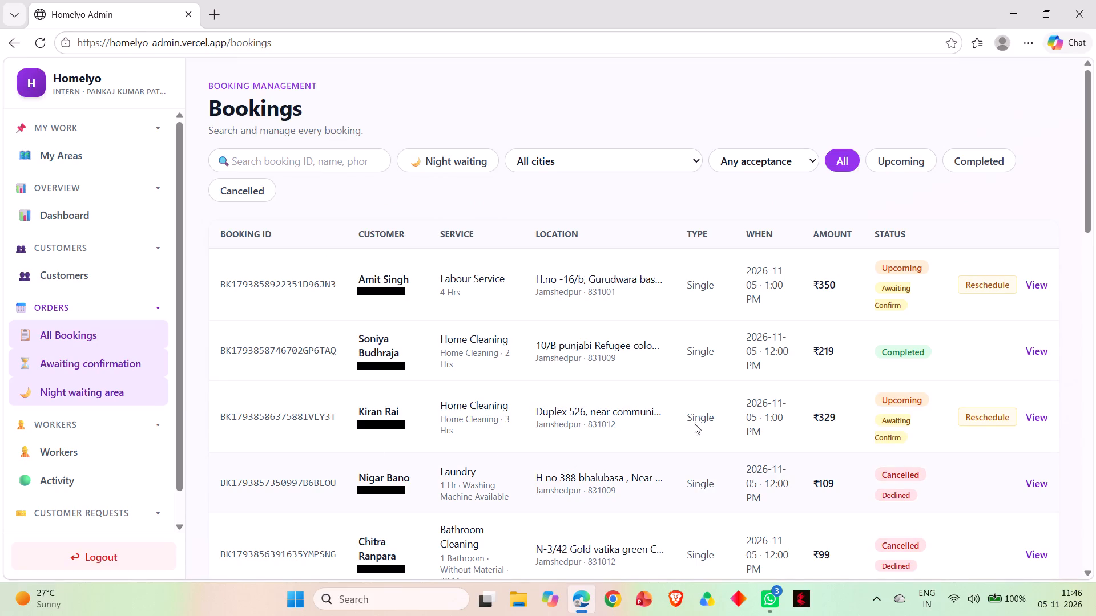
Open the 3-hour Home Cleaning booking awaiting confirmation and review its address, payment, professional assignment and scheduled time.
left_click(1045, 422)
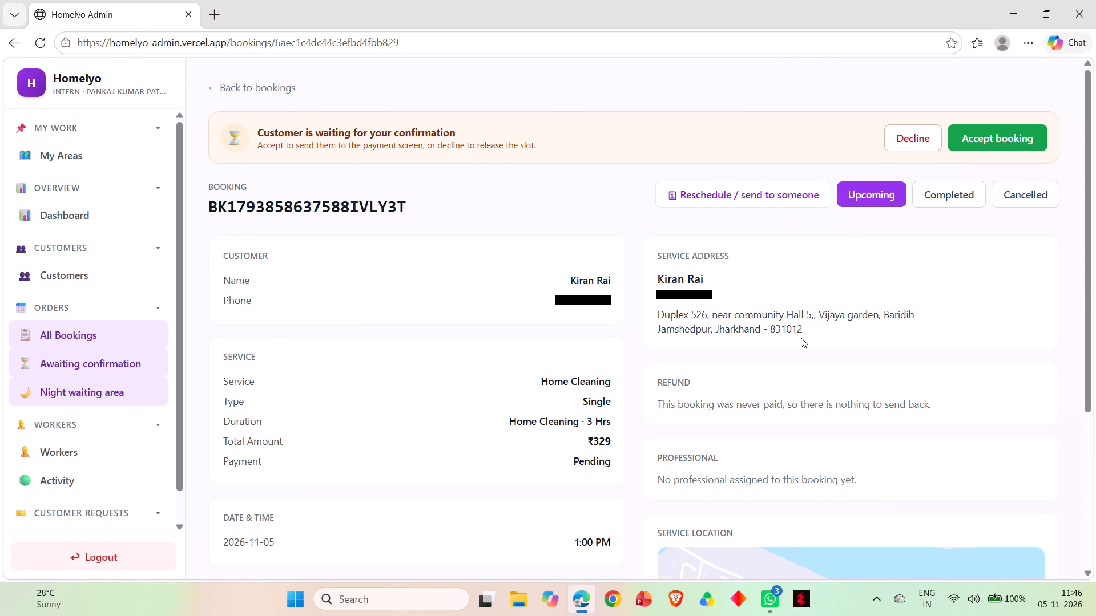
scroll(803, 332, "up", 2)
scroll(631, 477, "down", 1)
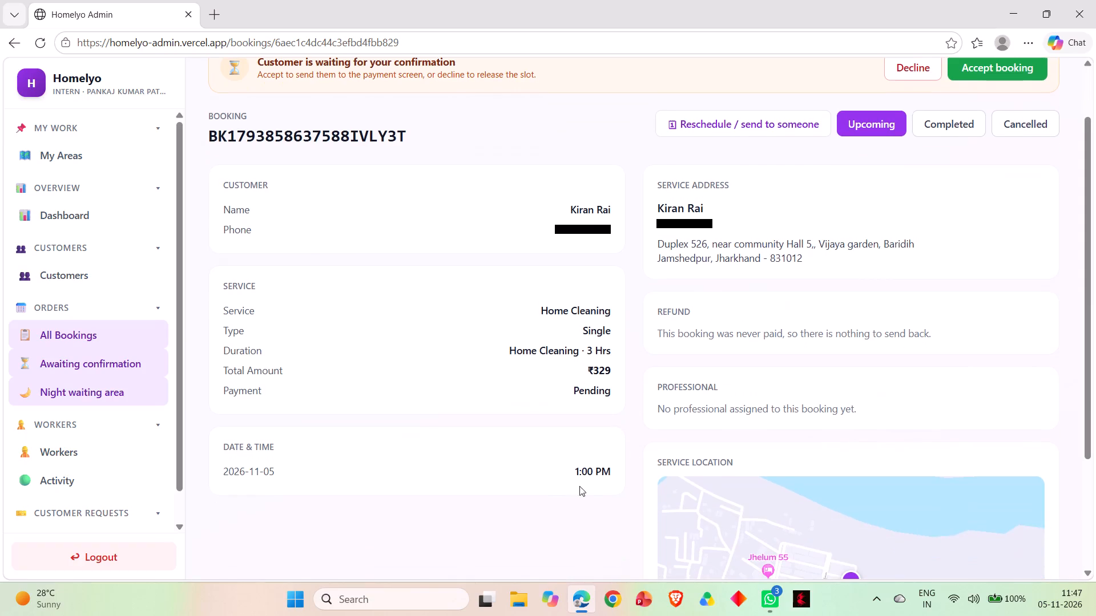
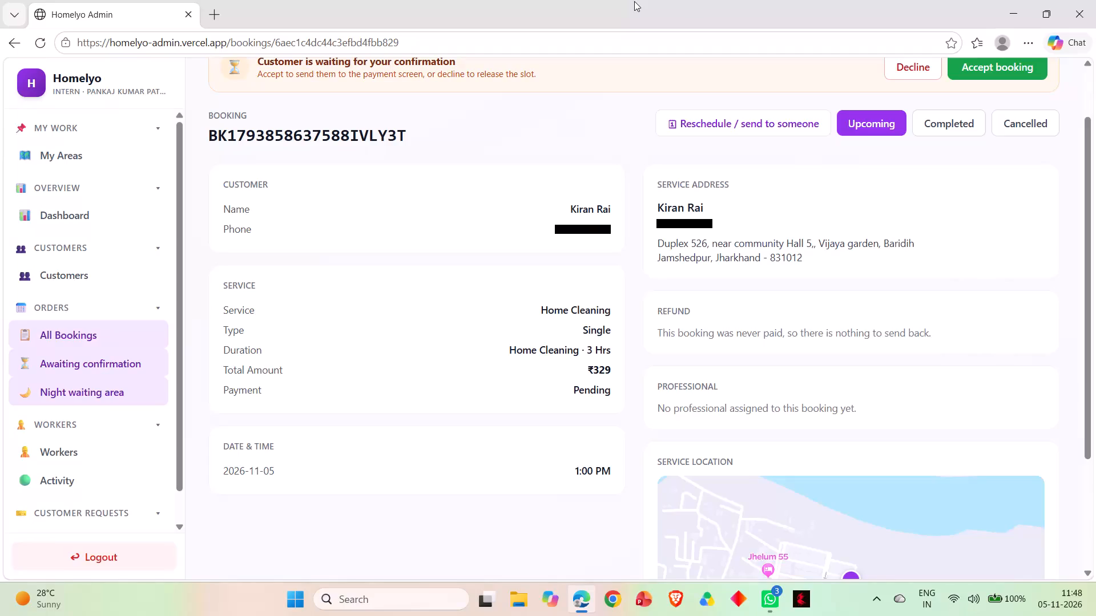
Check which nearby professionals are free for the Home Cleaning booking at 2:00 PM and 2:30 PM, without rescheduling it.
left_click(714, 130)
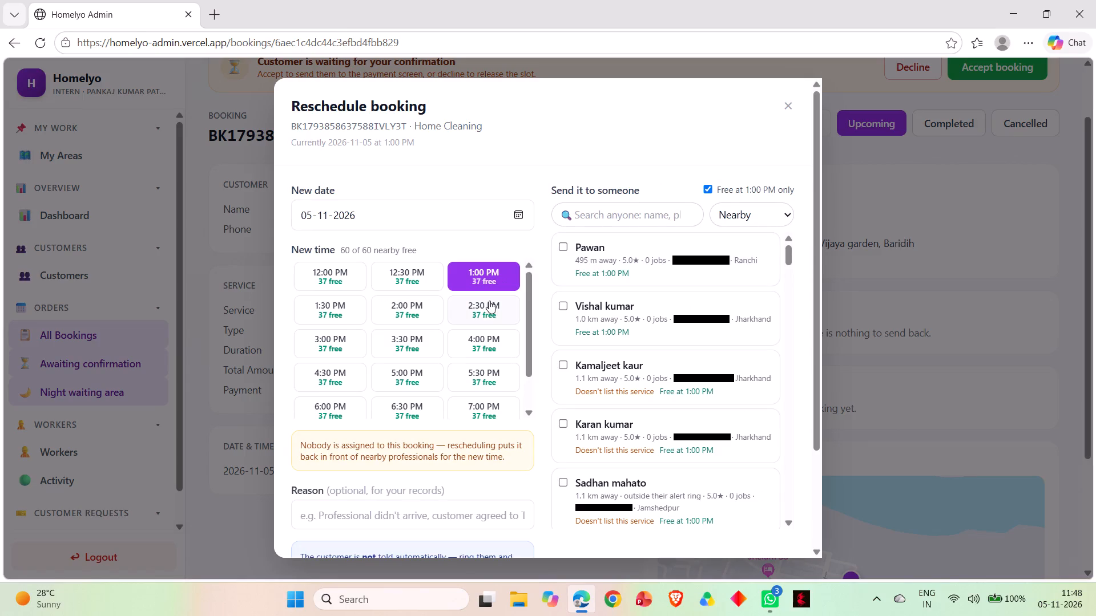
left_click(419, 315)
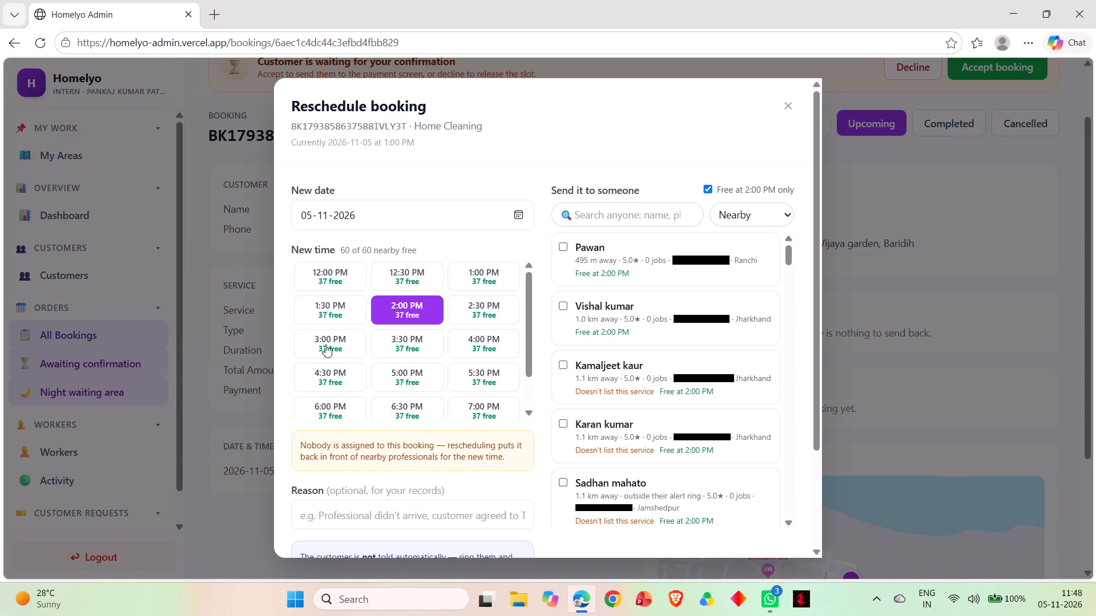
left_click(483, 311)
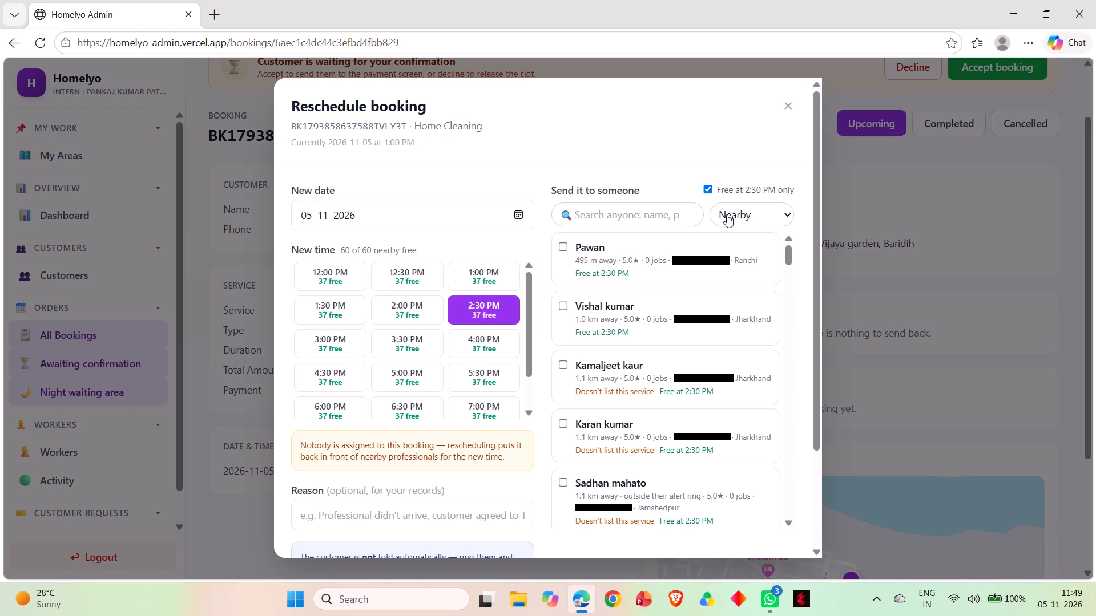
left_click(790, 108)
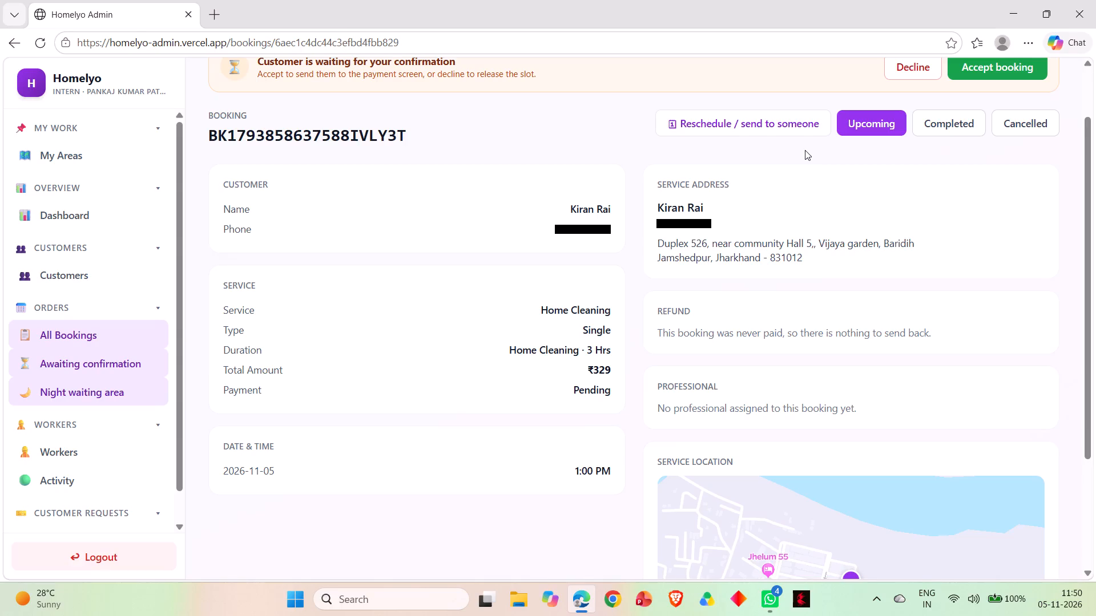
Accept the 3-hour Home Cleaning booking for 2026-11-05 at 1:00 PM, sending the customer to payment.
left_click(1003, 71)
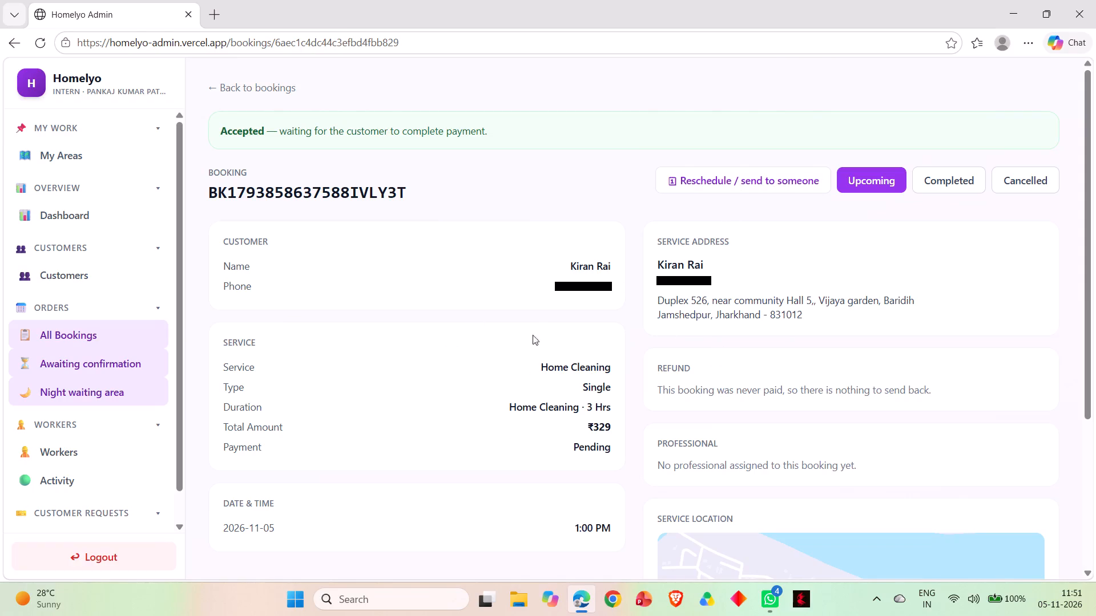
Search for the professional Achinto and send them the Home Cleaning booking at its 1:00 PM slot on 05-11-2026.
scroll(536, 253, "down", 2)
scroll(618, 213, "up", 4)
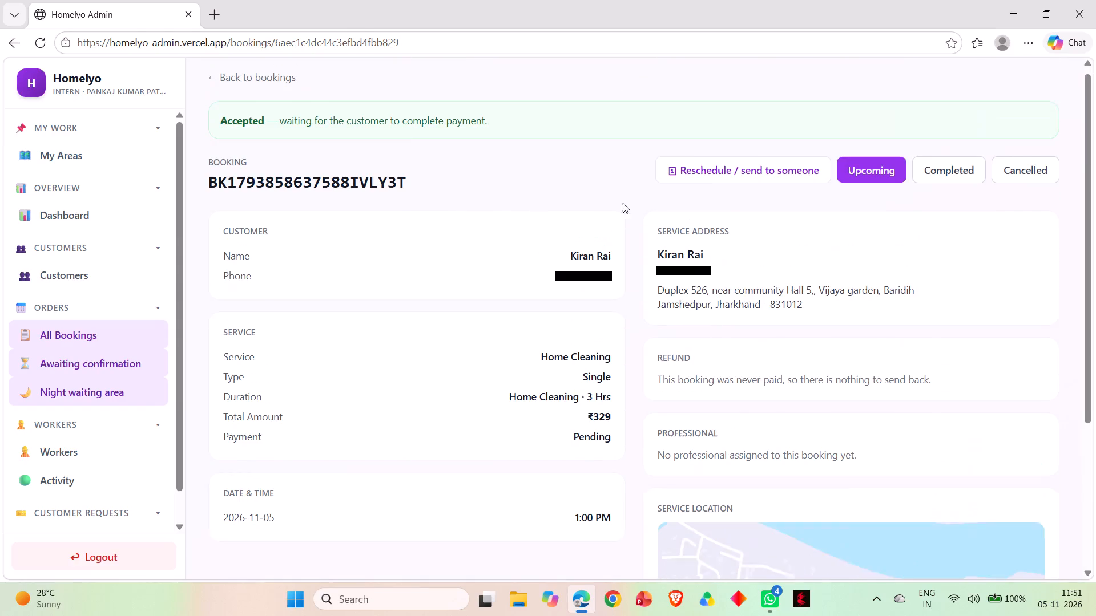
left_click(695, 178)
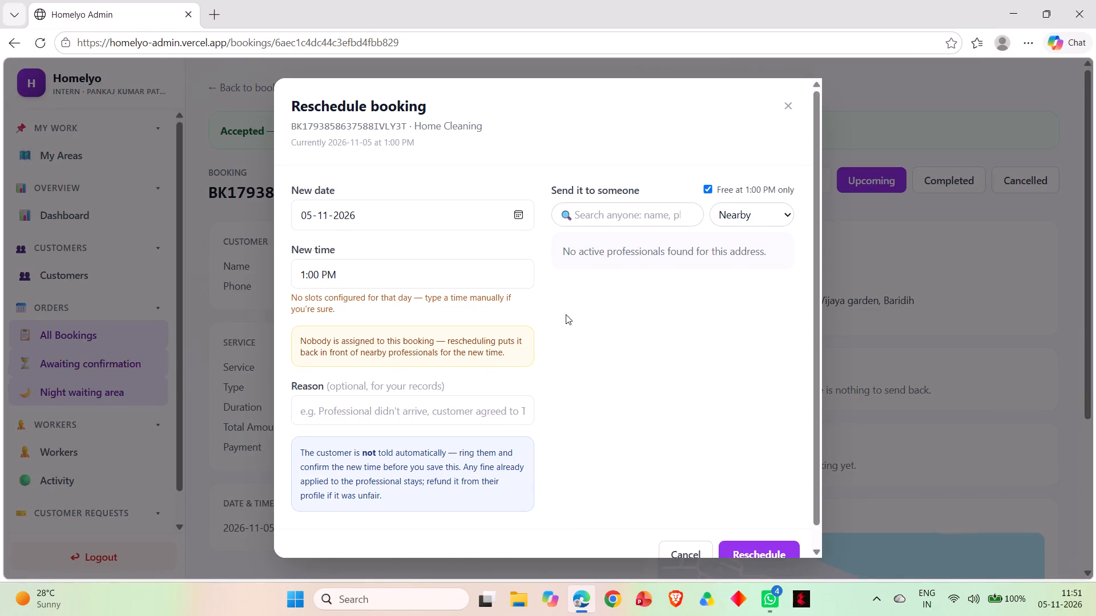
scroll(721, 329, "down", 3)
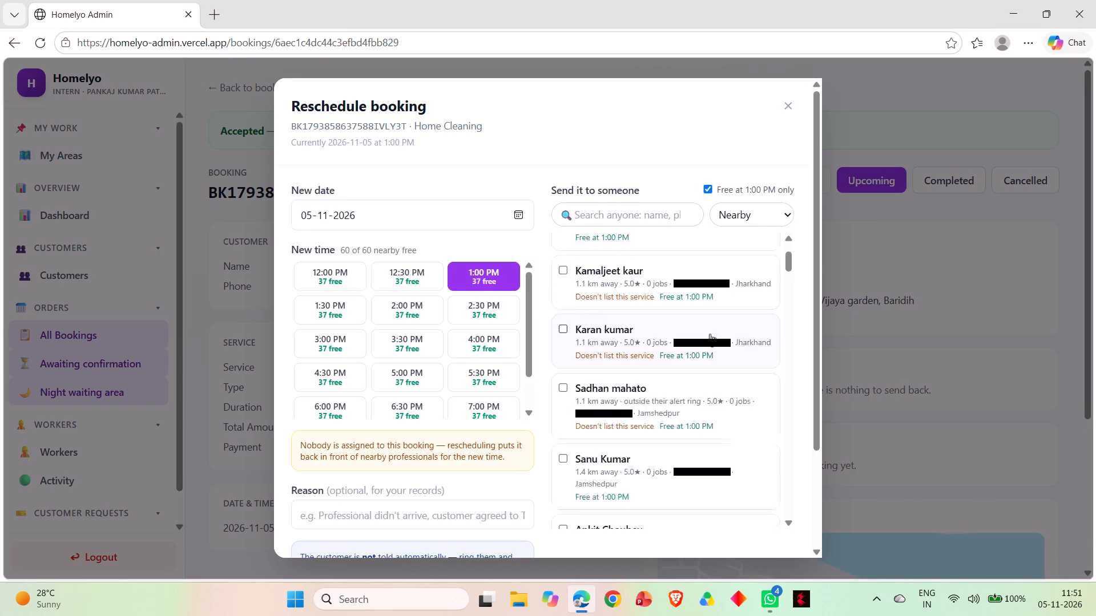
scroll(707, 336, "down", 2)
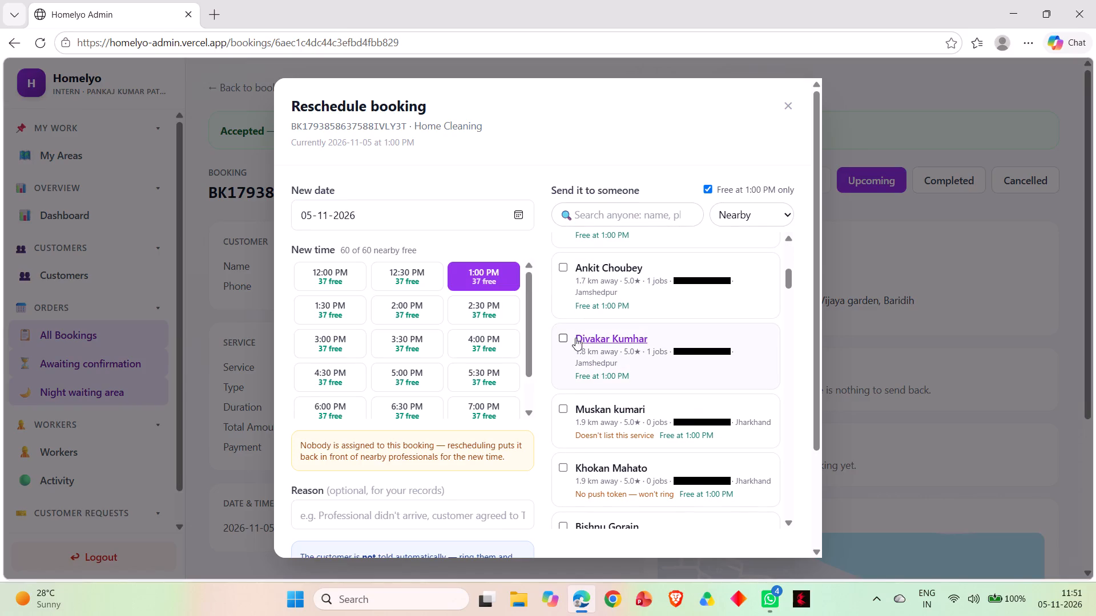
left_click(619, 224)
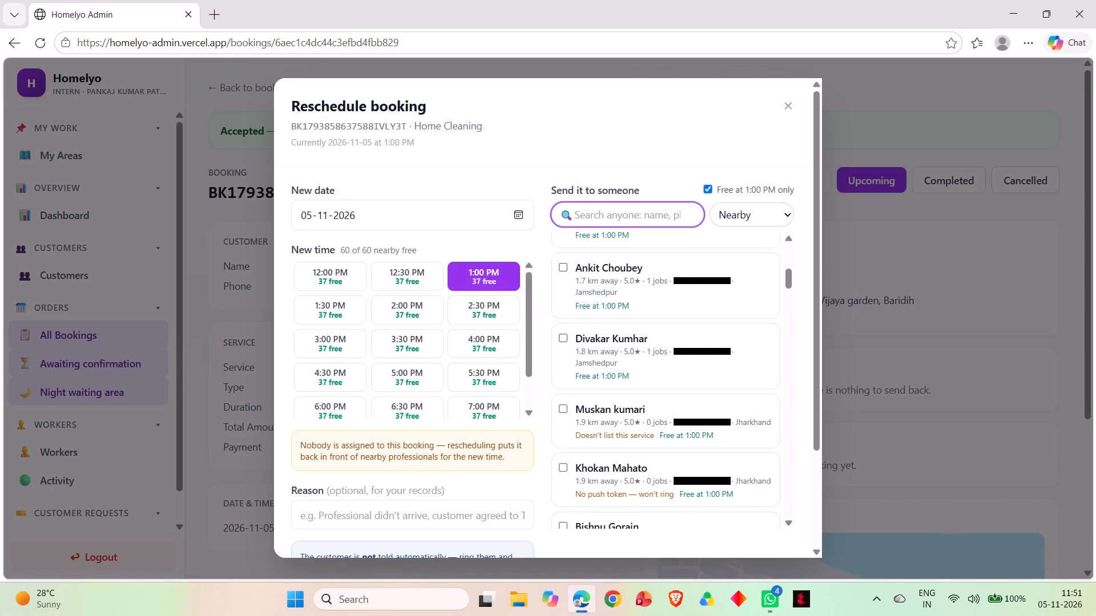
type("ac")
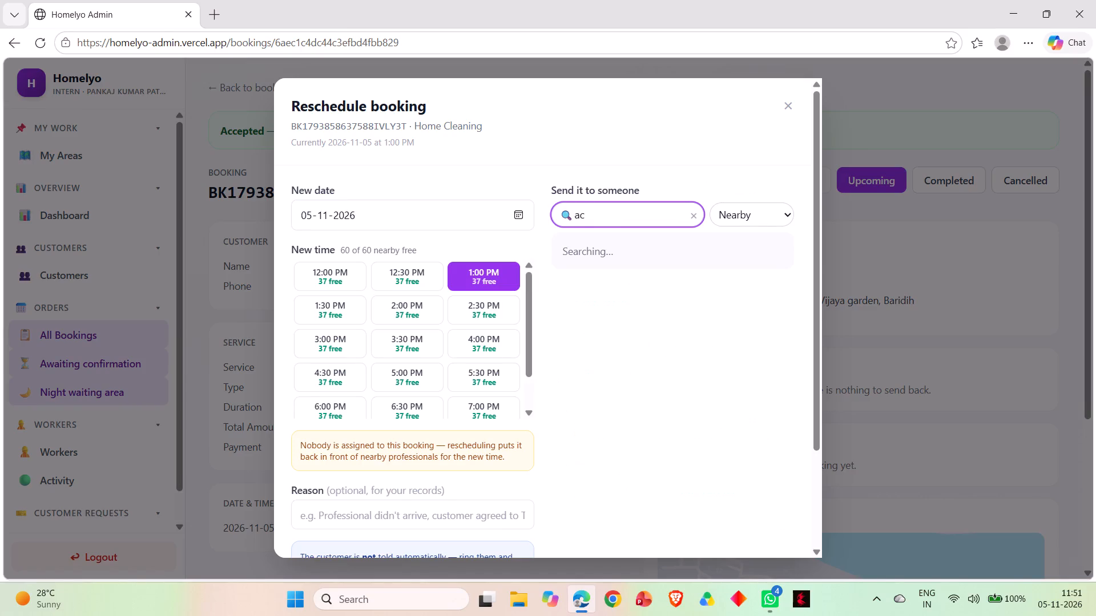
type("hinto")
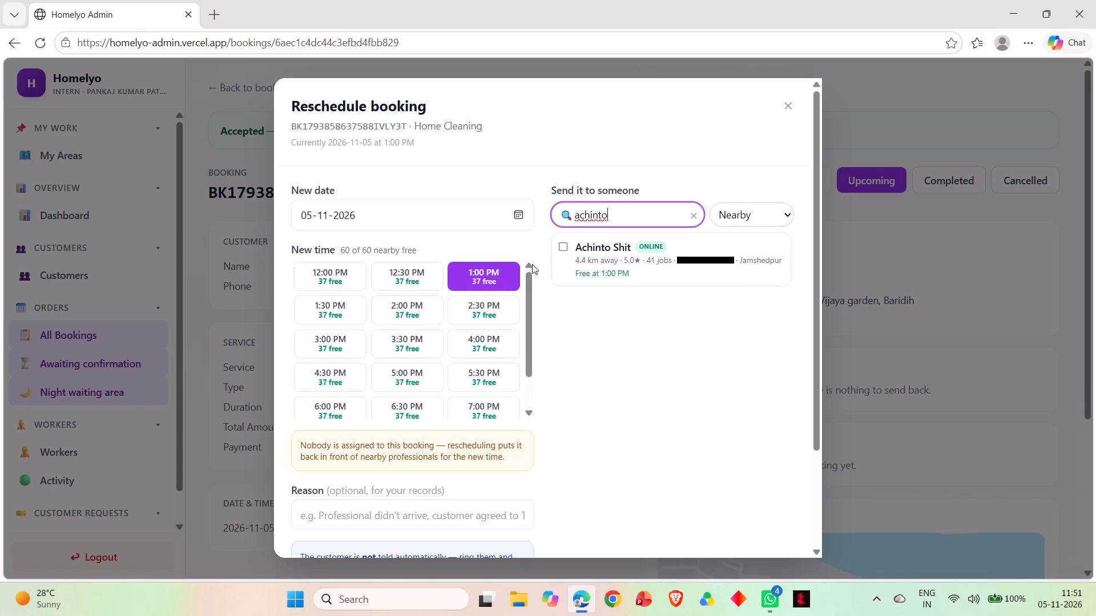
left_click(593, 270)
scroll(682, 405, "down", 6)
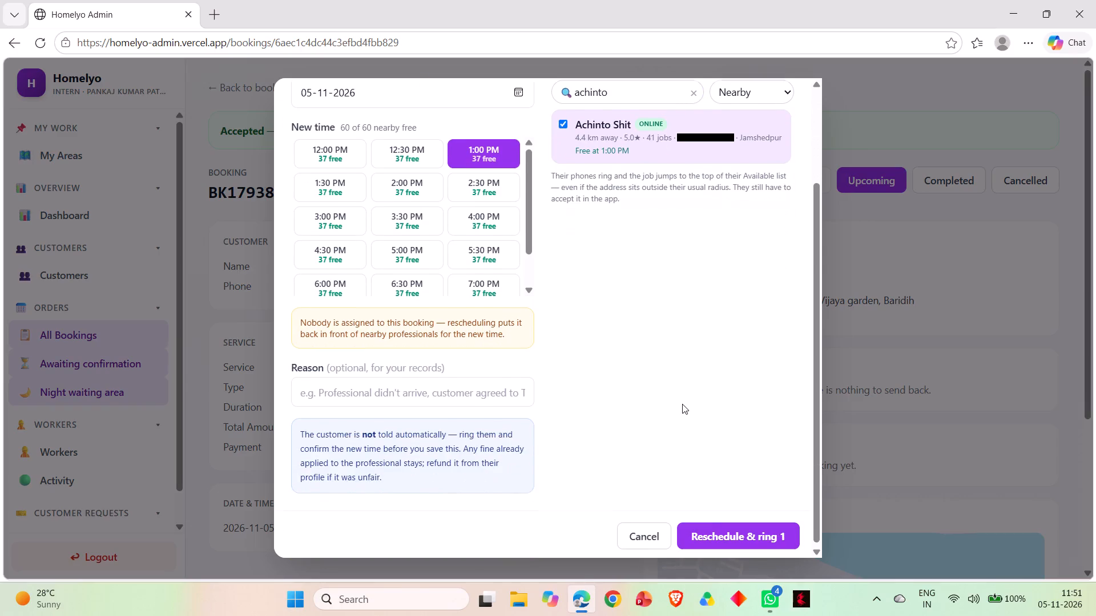
scroll(682, 404, "down", 6)
left_click(743, 535)
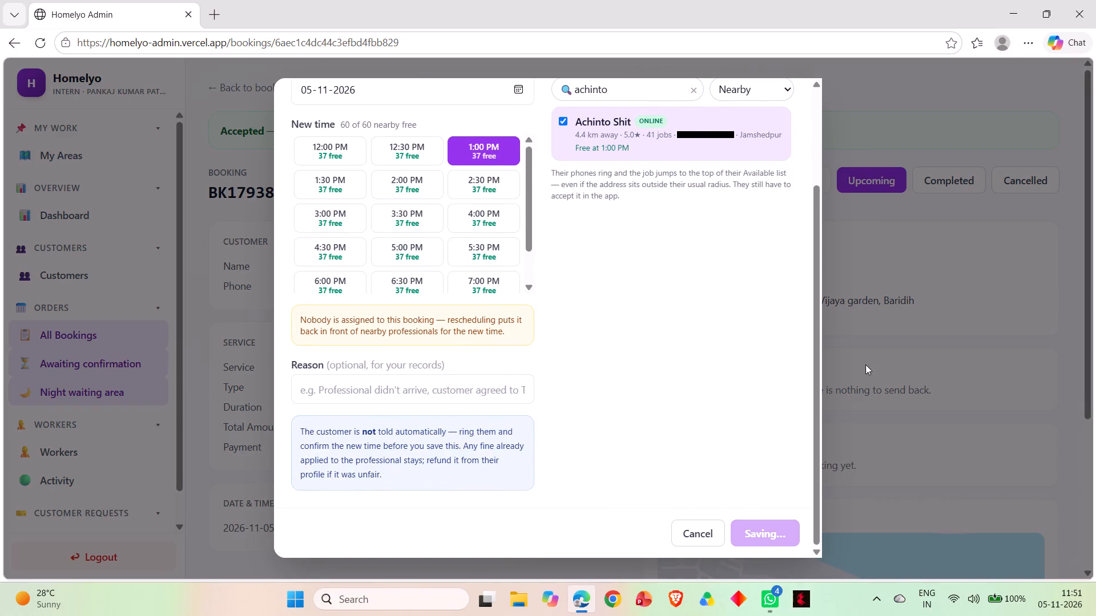
scroll(453, 0, "up", 5)
scroll(638, 227, "up", 5)
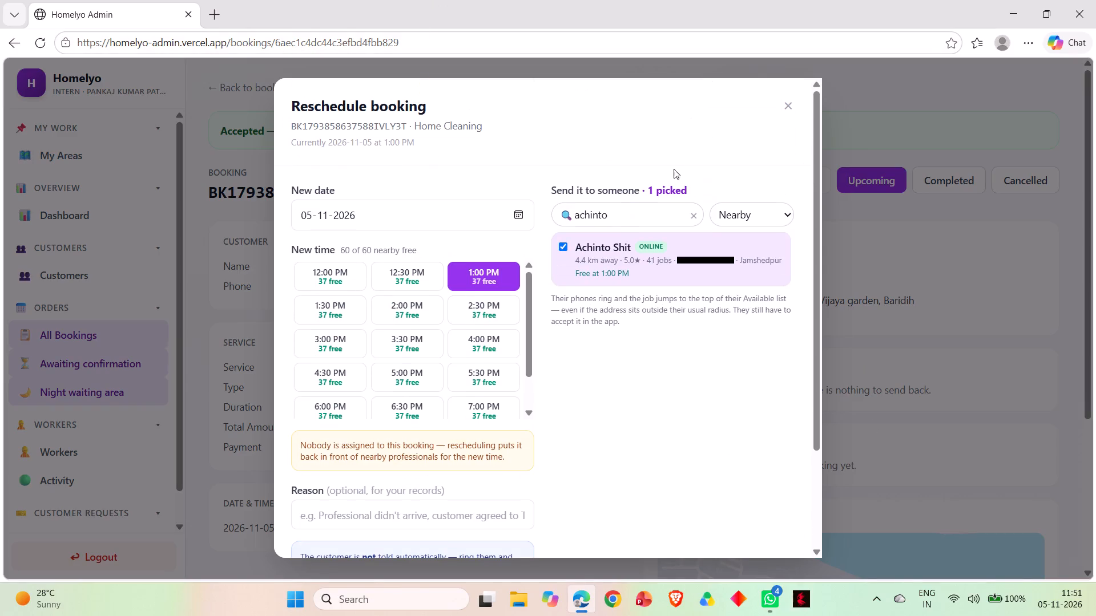
left_click(792, 110)
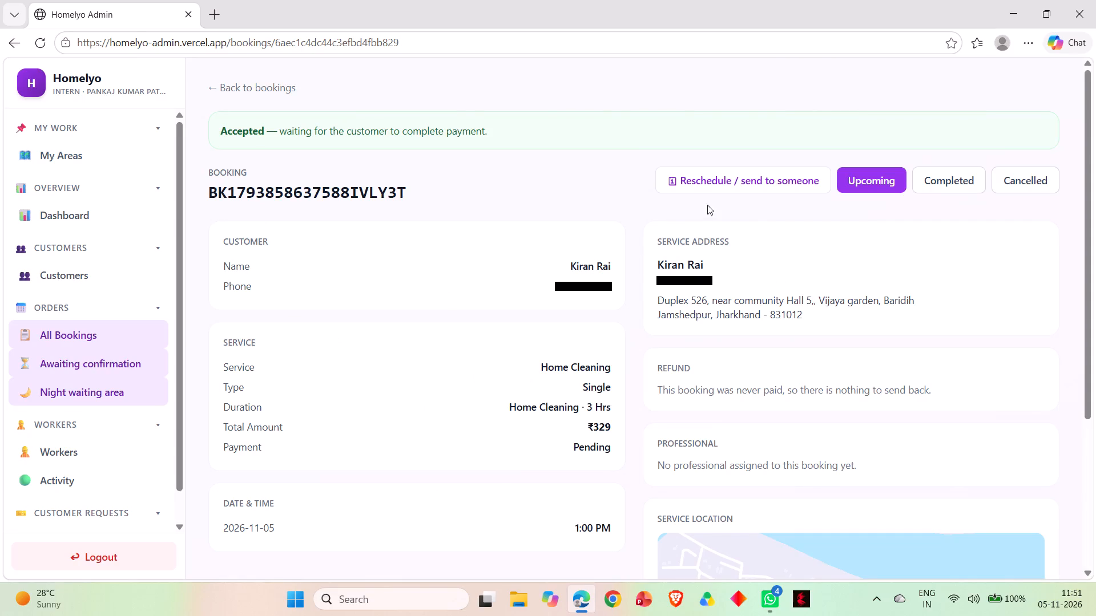
Start rescheduling the Home Cleaning booking, setting the new date to 06-11-2026 and the new time to 12:00 PM.
left_click(707, 184)
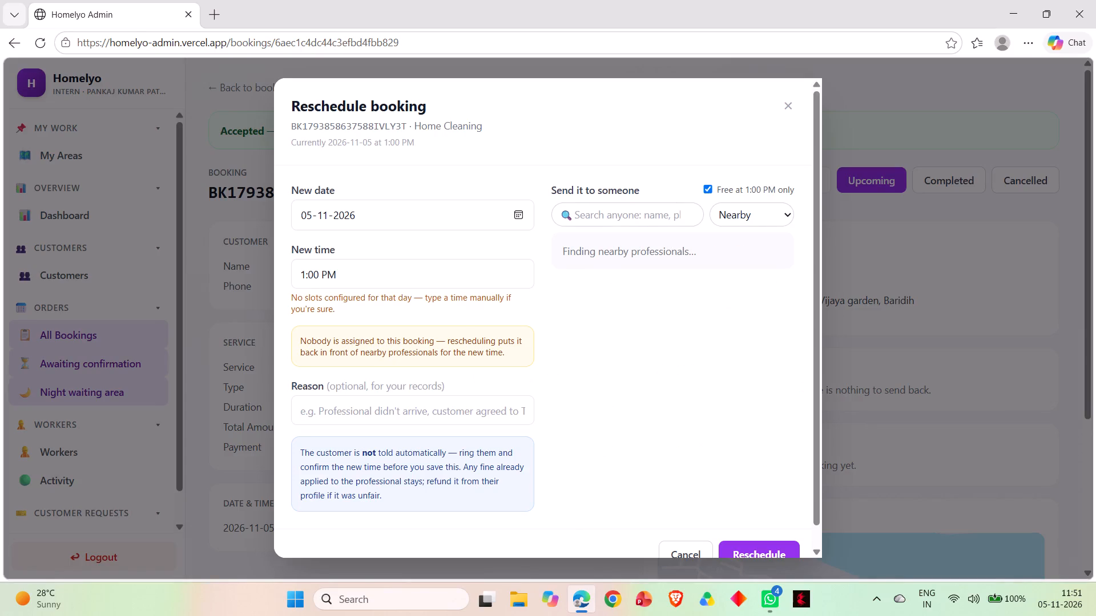
left_click(316, 218)
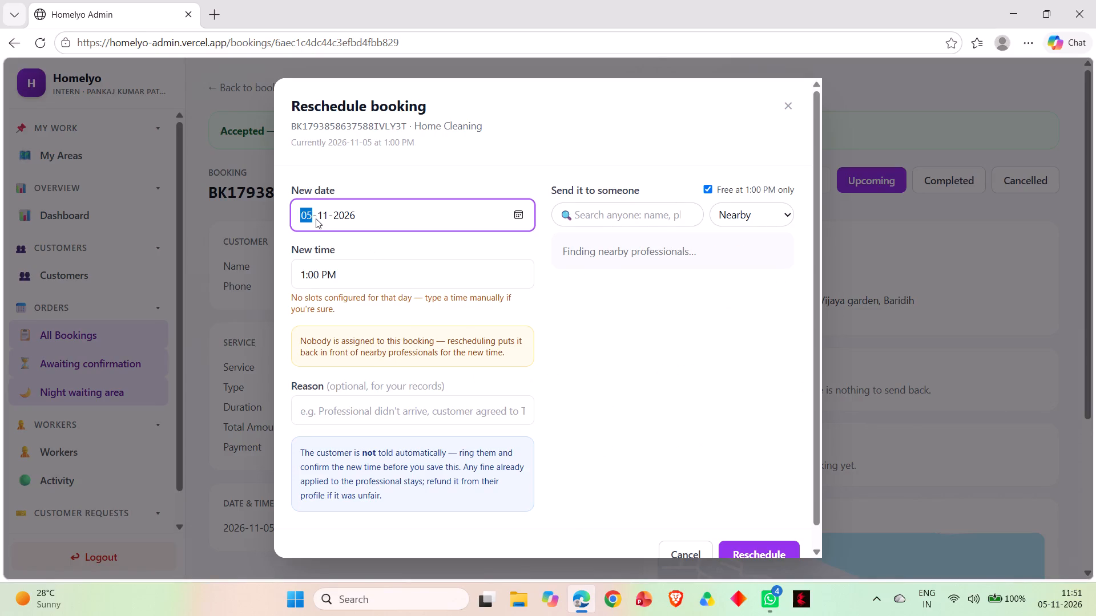
key("BackSpace")
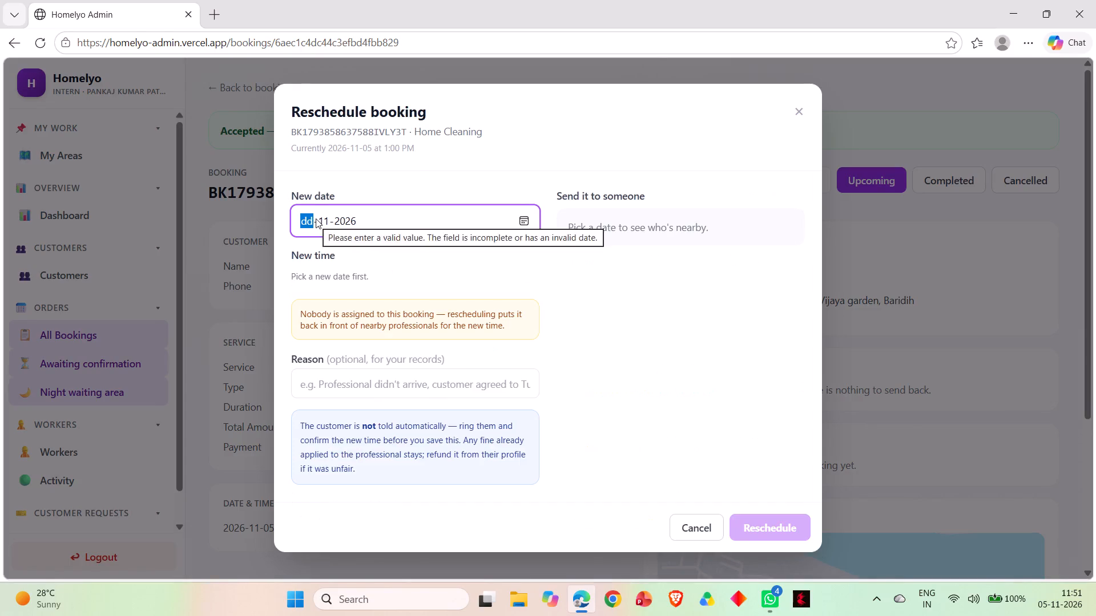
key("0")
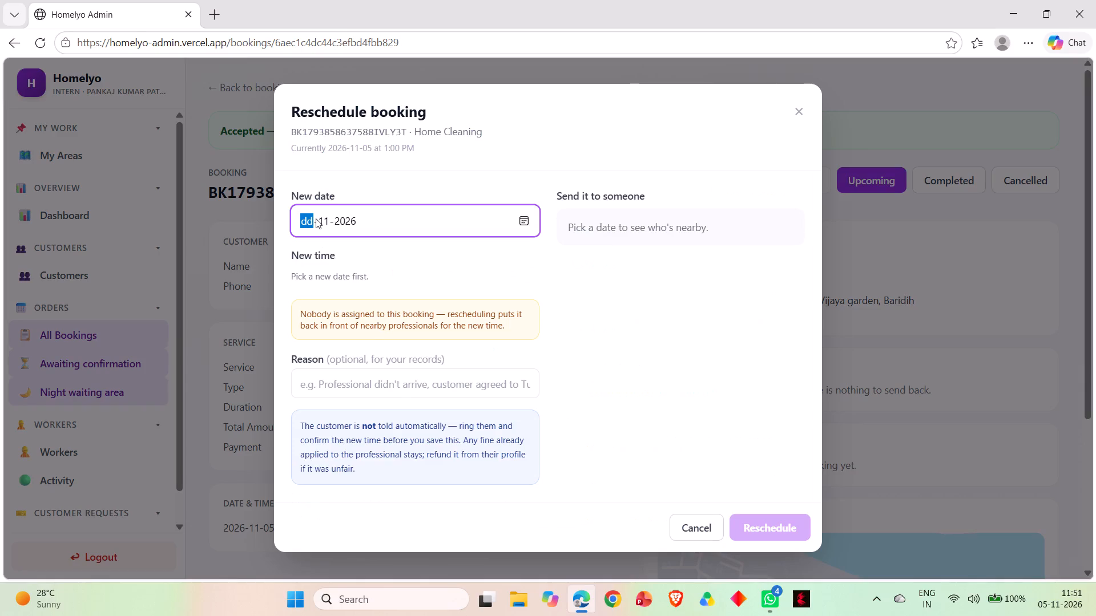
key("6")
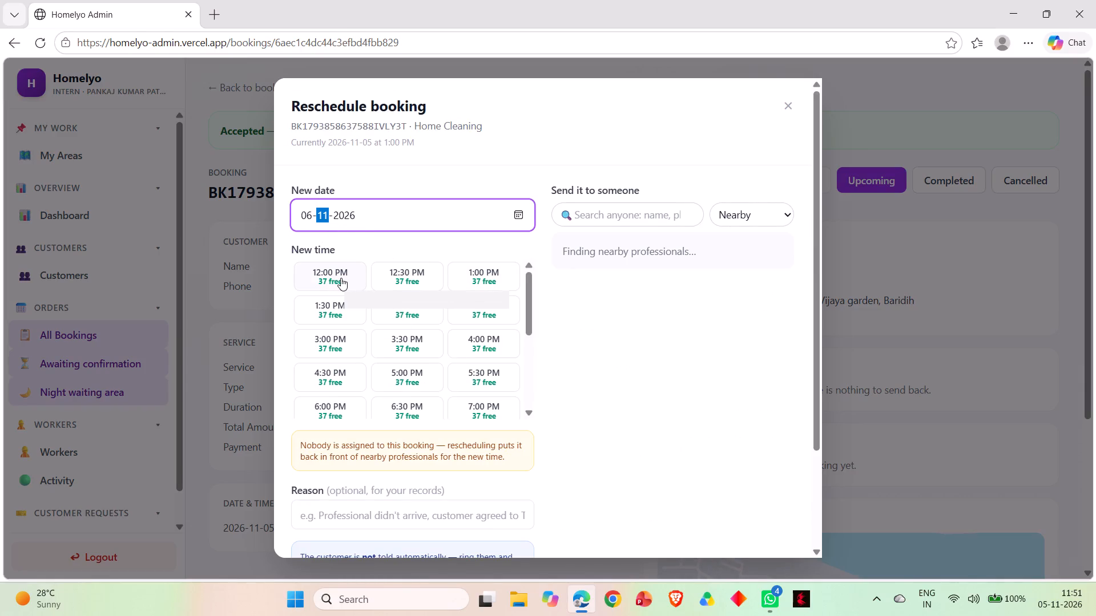
left_click(341, 278)
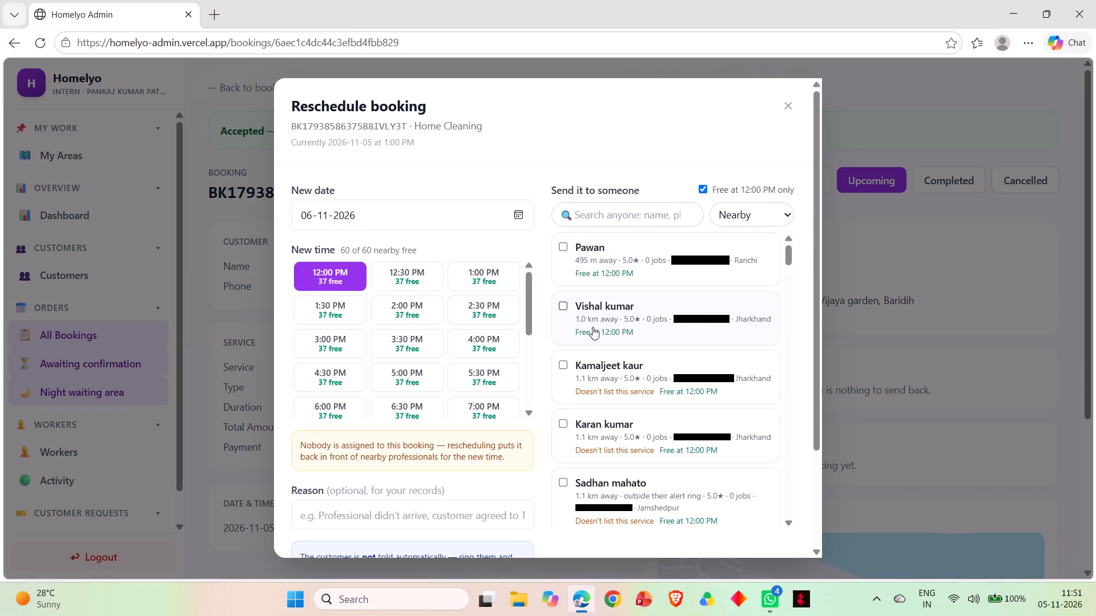
Find the professional Achinto by name, select them, and reschedule the booking so that their phone rings.
scroll(585, 340, "down", 4)
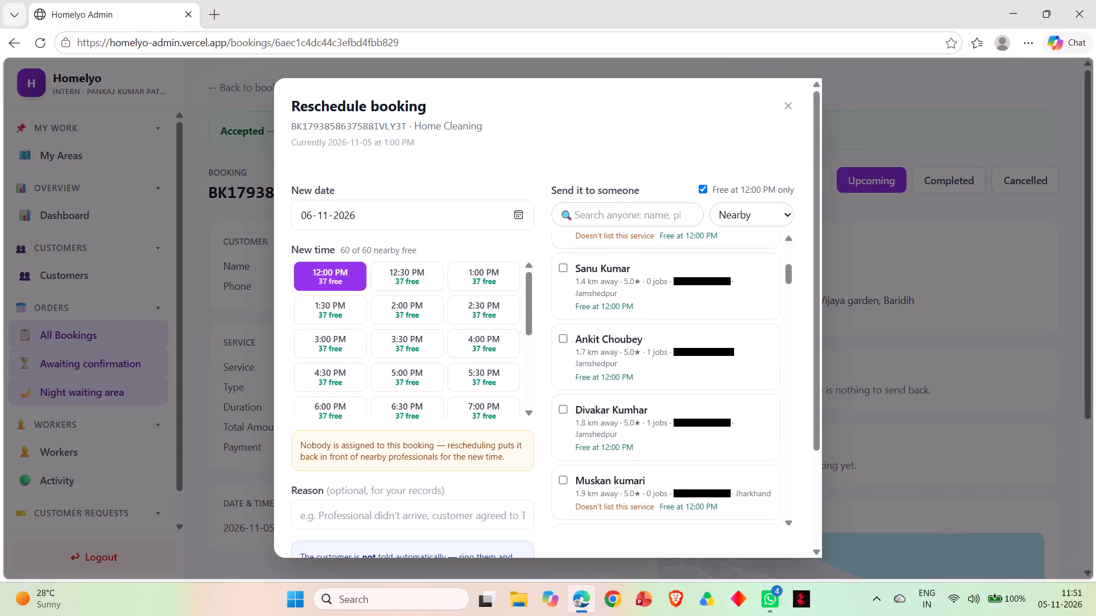
left_click(627, 221)
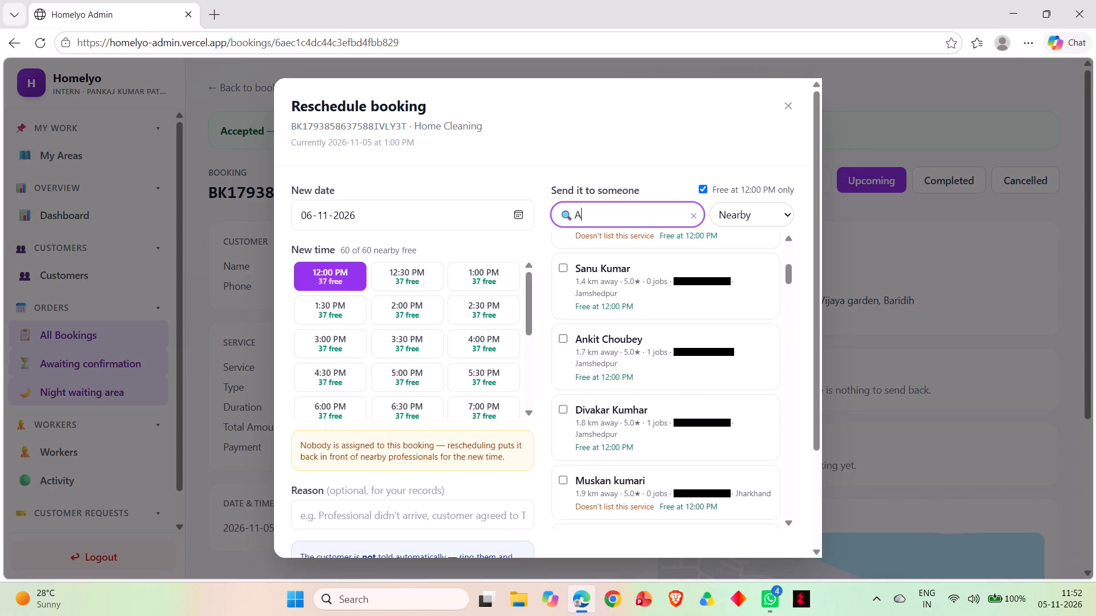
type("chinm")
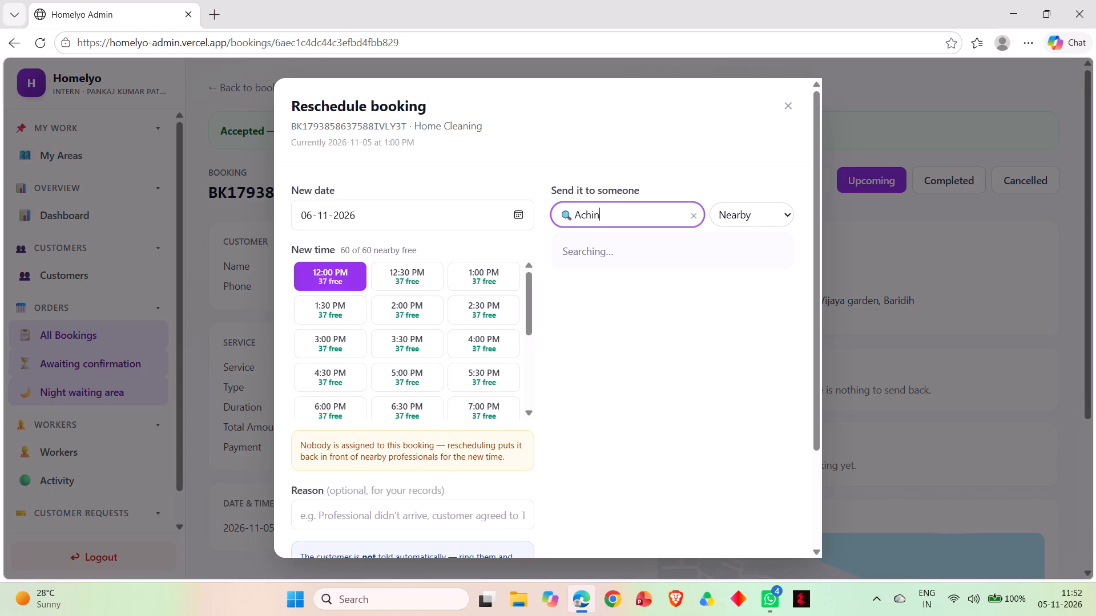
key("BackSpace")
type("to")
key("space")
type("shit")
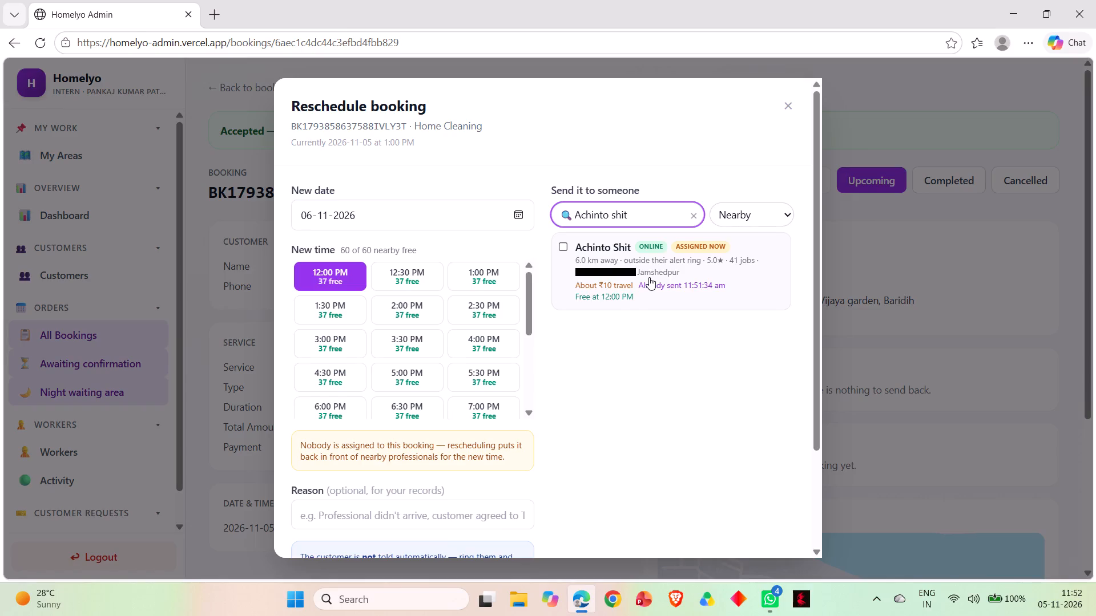
left_click(561, 244)
scroll(666, 334, "down", 2)
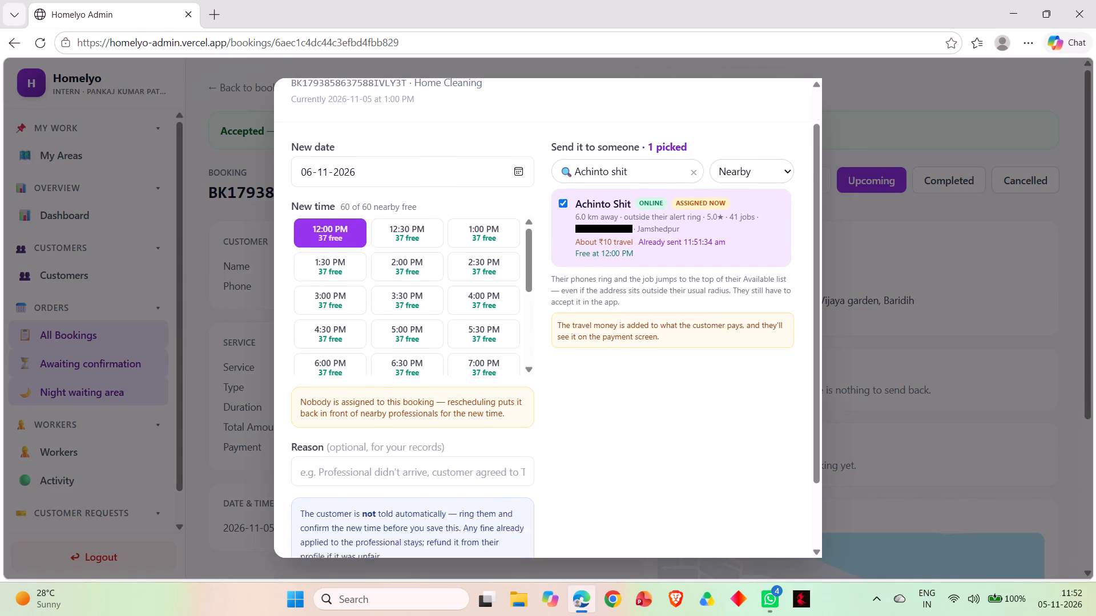
scroll(666, 334, "up", 1)
scroll(666, 334, "down", 3)
left_click(774, 543)
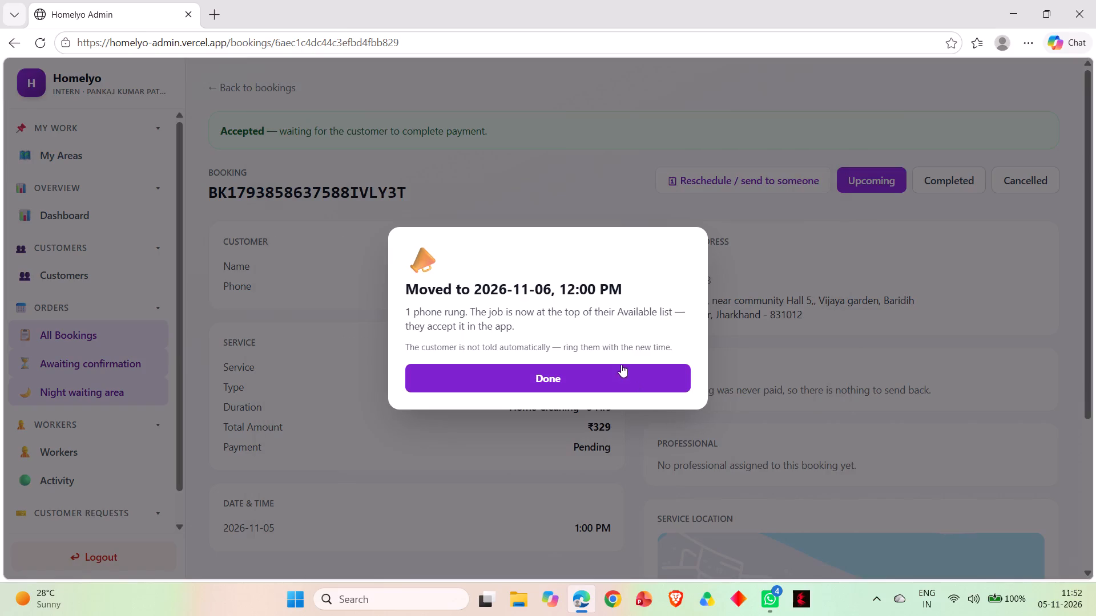
left_click(621, 377)
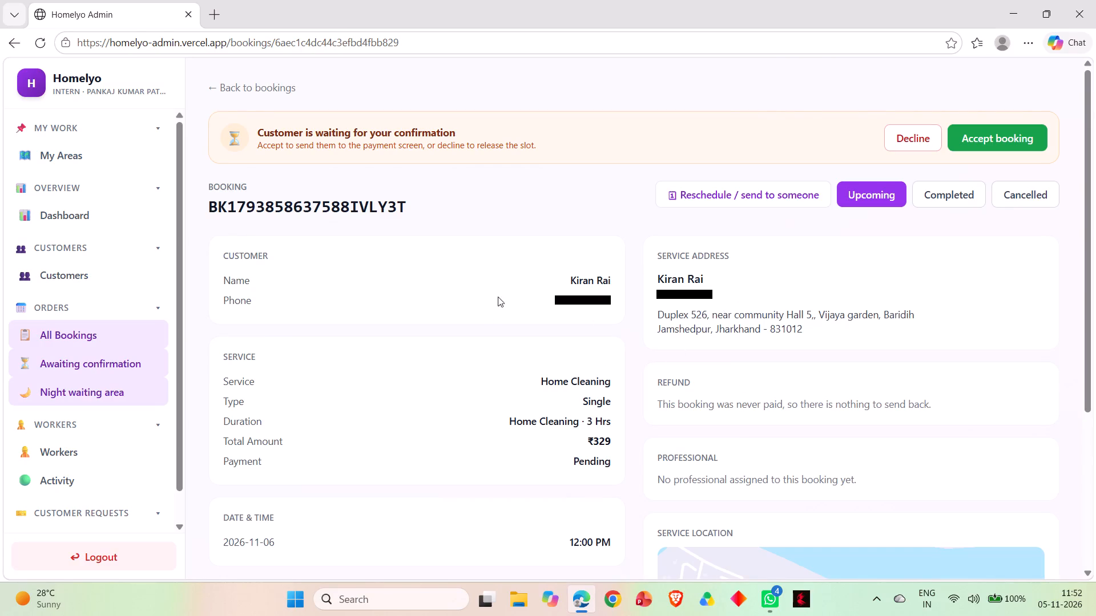
Review the rescheduled Home Cleaning booking's confirmation status, service details, payment, professional assignment, and date and time.
scroll(470, 327, "up", 3)
scroll(522, 388, "up", 2)
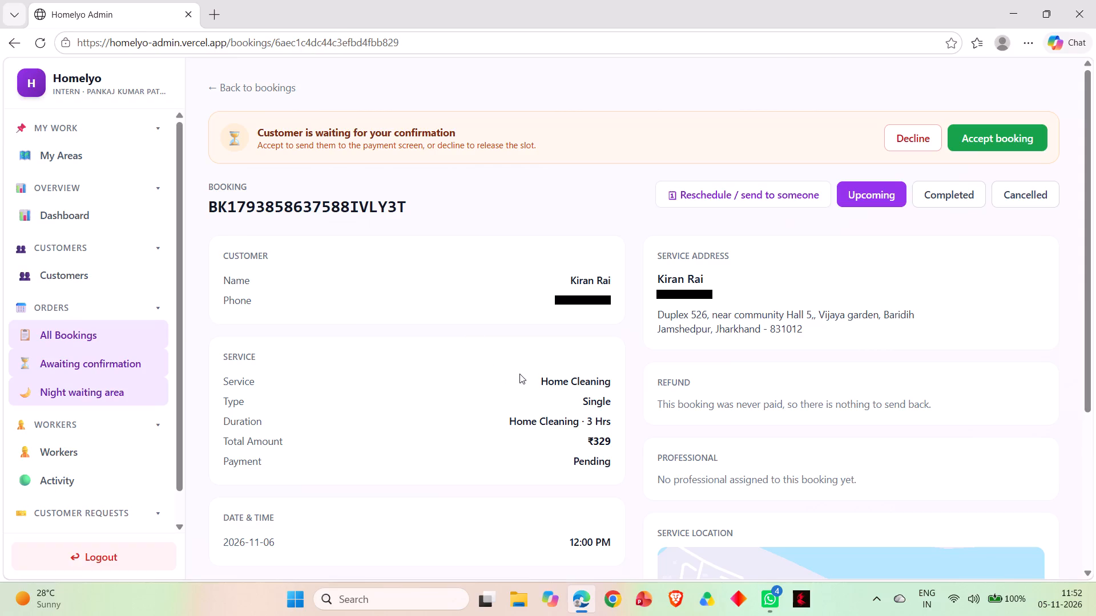
scroll(519, 374, "up", 8)
scroll(650, 303, "up", 16)
scroll(583, 328, "down", 5)
scroll(579, 338, "up", 4)
scroll(721, 262, "up", 1)
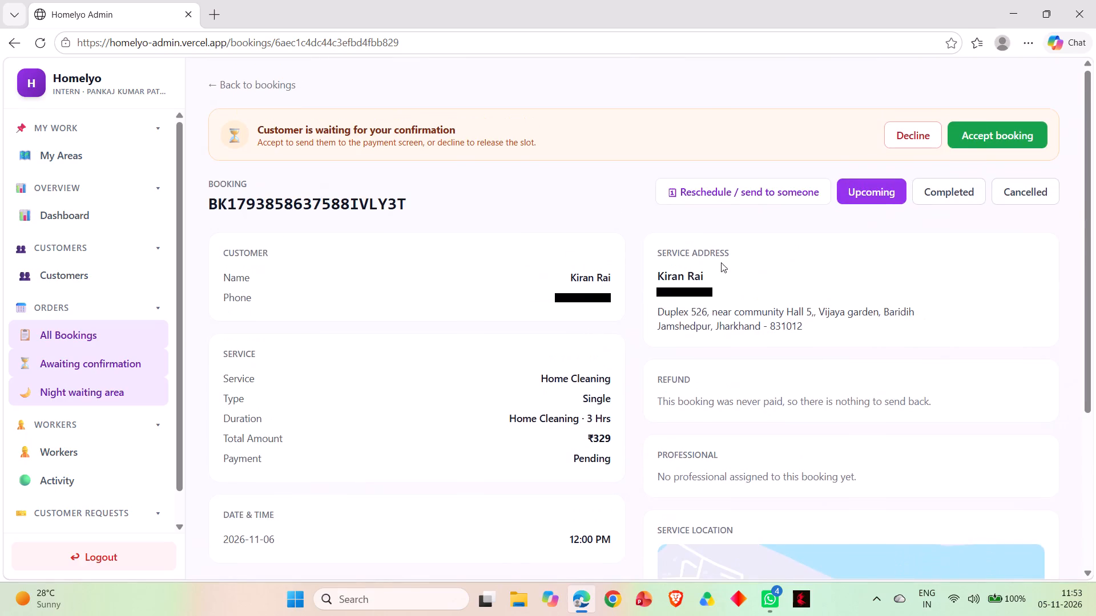
scroll(721, 264, "down", 3)
scroll(713, 279, "up", 4)
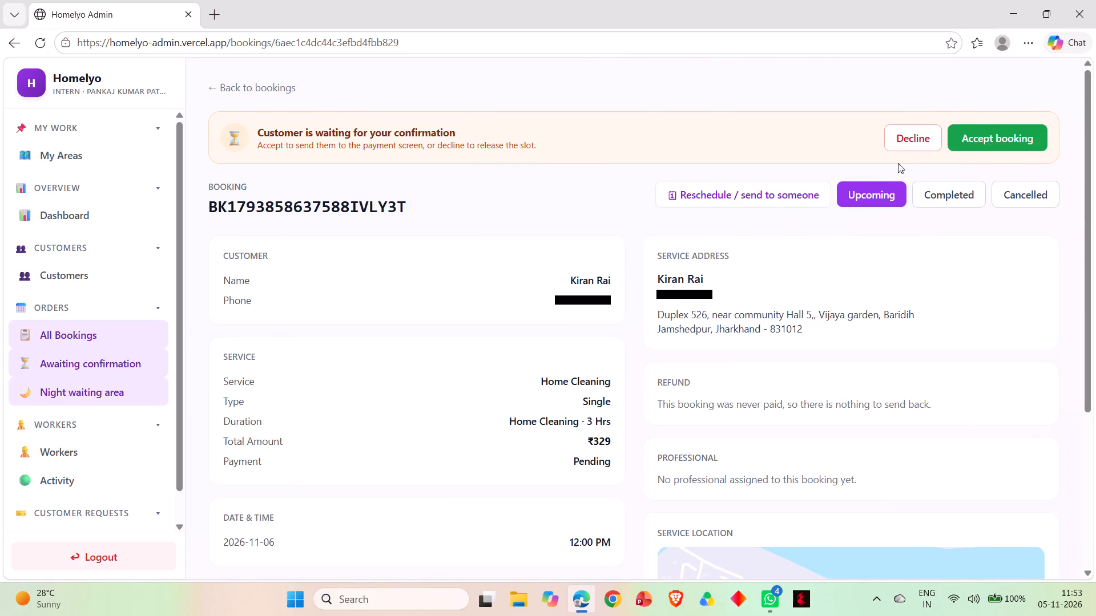
Accept the rescheduled 3-hour Home Cleaning booking to send the customer to the payment screen.
left_click(984, 147)
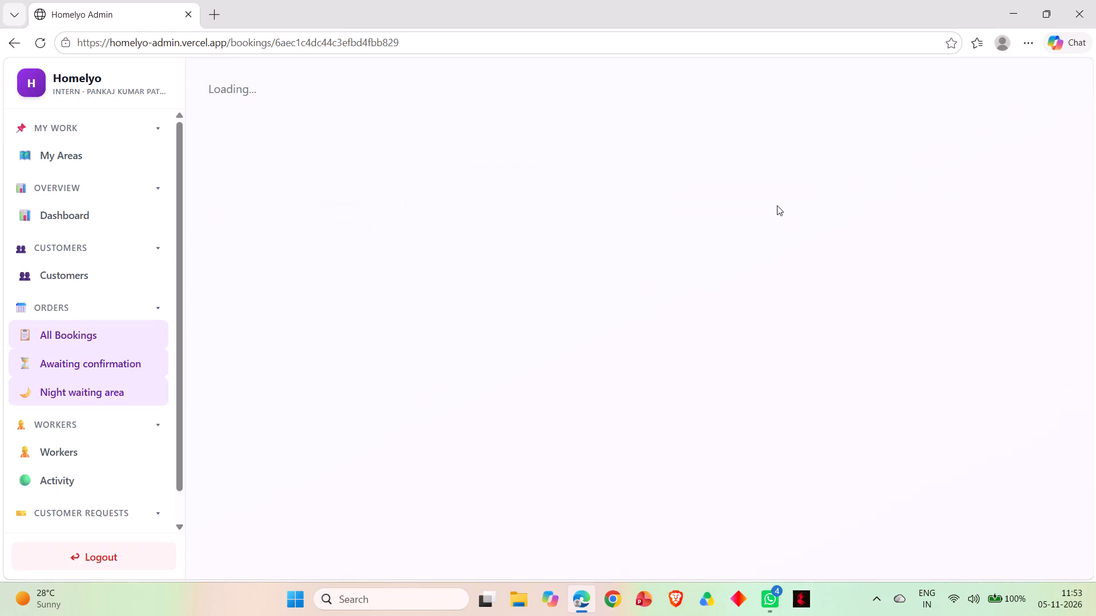
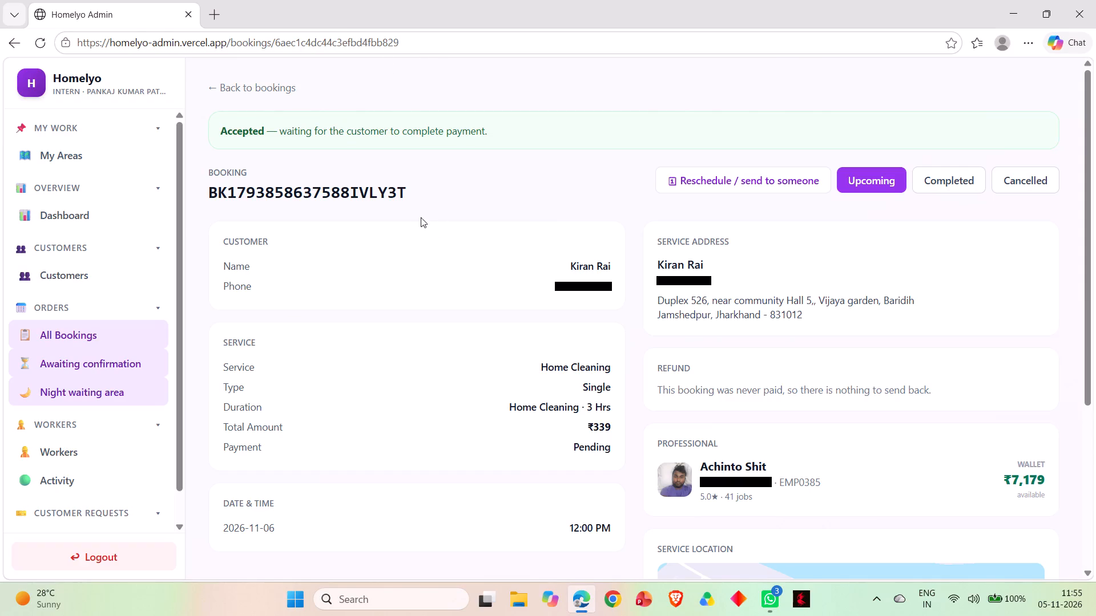
Return to the bookings list, open the declined Bathroom Cleaning booking for 2026-11-05 at 12:00 PM, and review its service, payment, professional and location details.
left_click(214, 90)
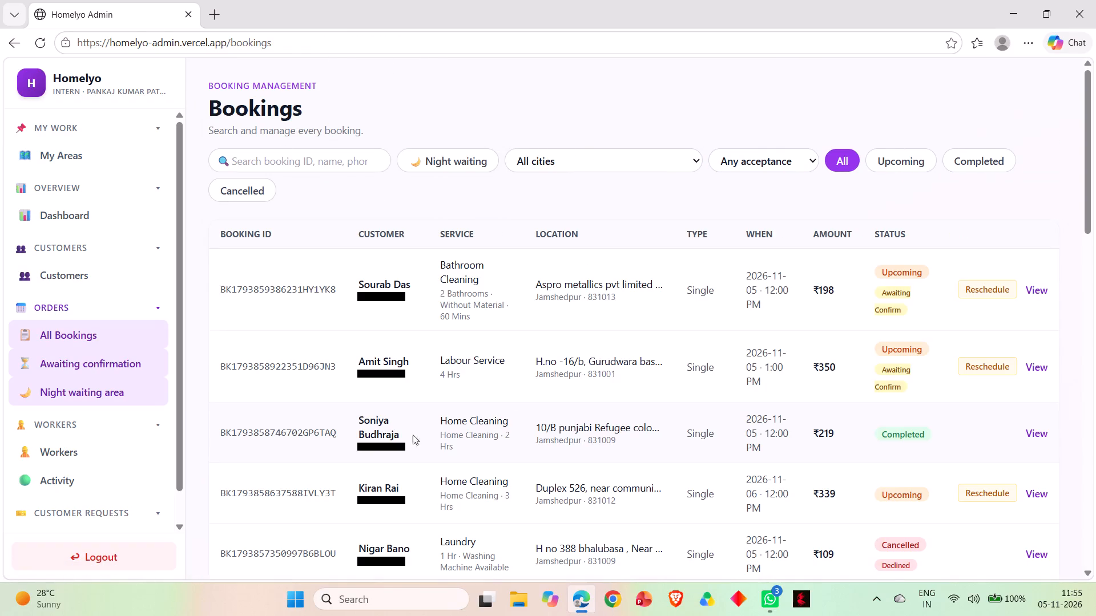
scroll(394, 364, "down", 2)
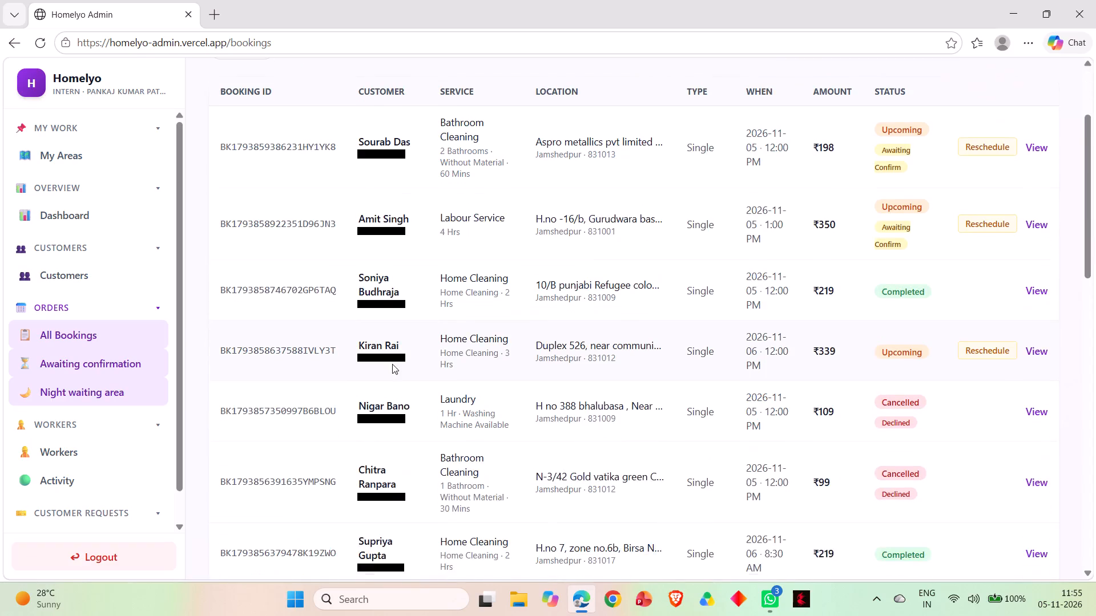
scroll(376, 350, "down", 4)
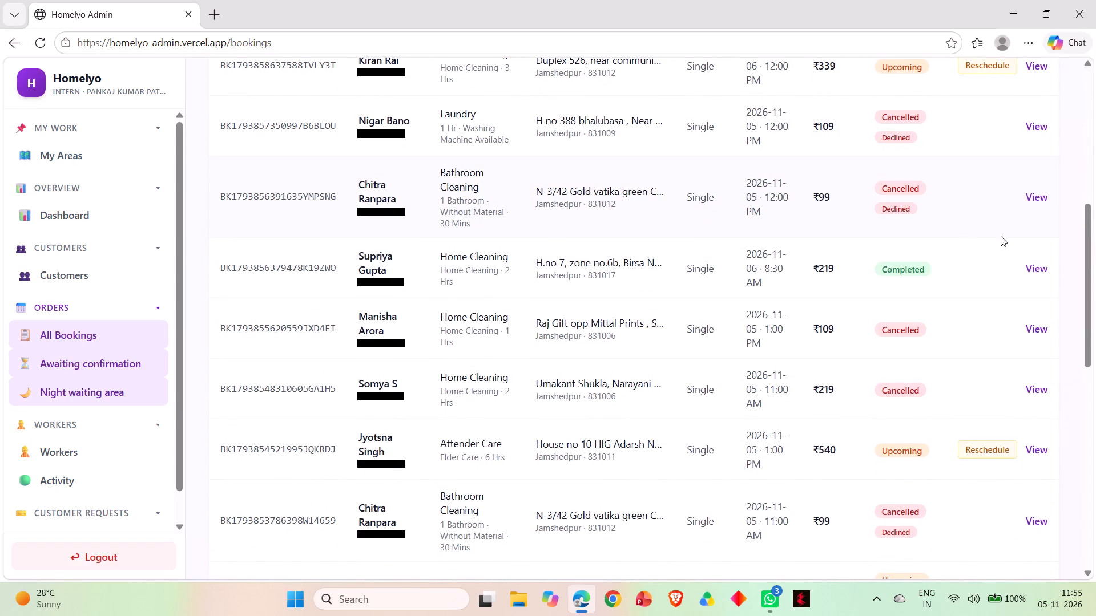
left_click(1027, 198)
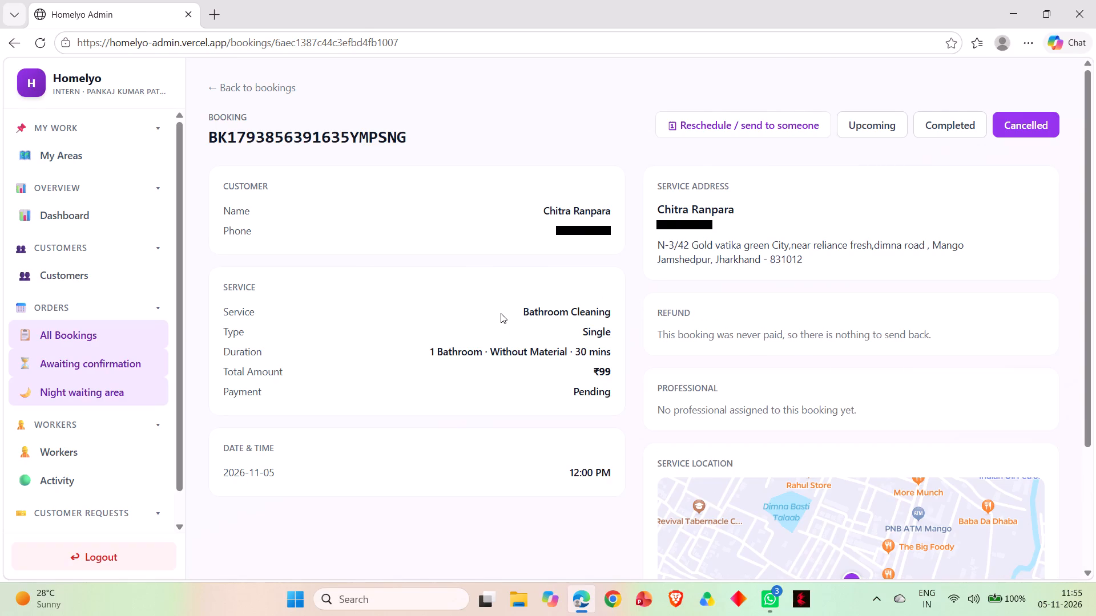
scroll(505, 308, "down", 1)
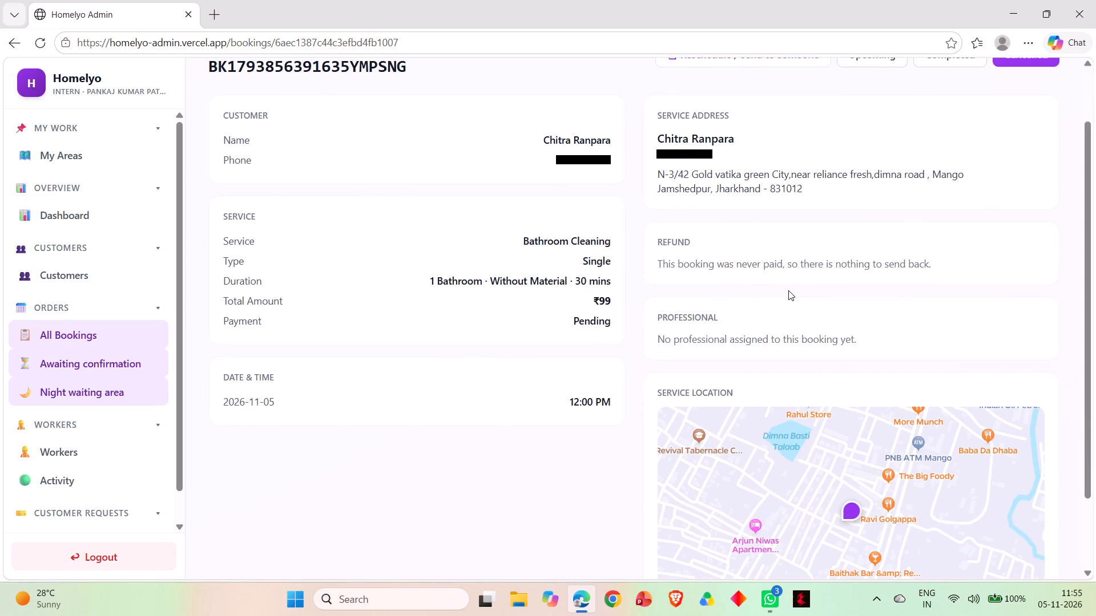
scroll(788, 290, "up", 1)
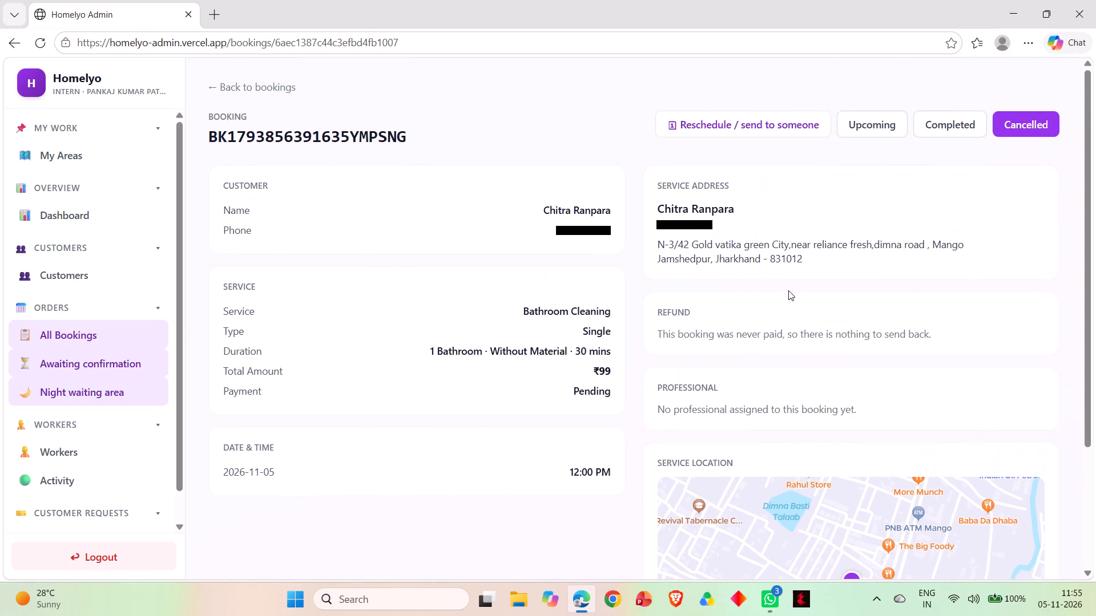
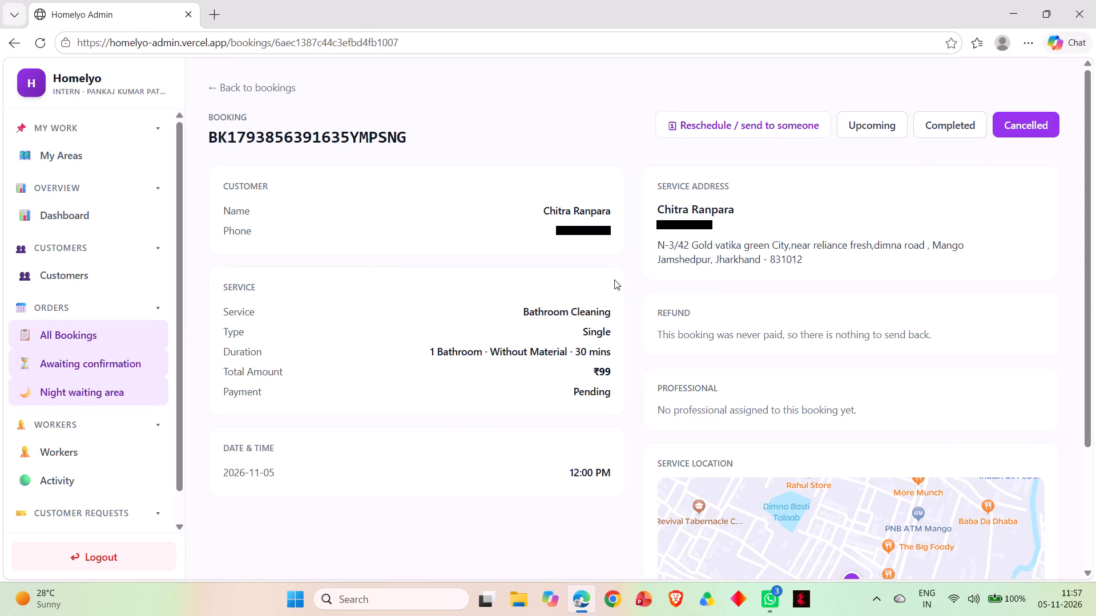
Return to the bookings list and open the Home Cleaning booking awaiting confirmation for 2026-11-06 at 9:00 AM.
left_click(213, 86)
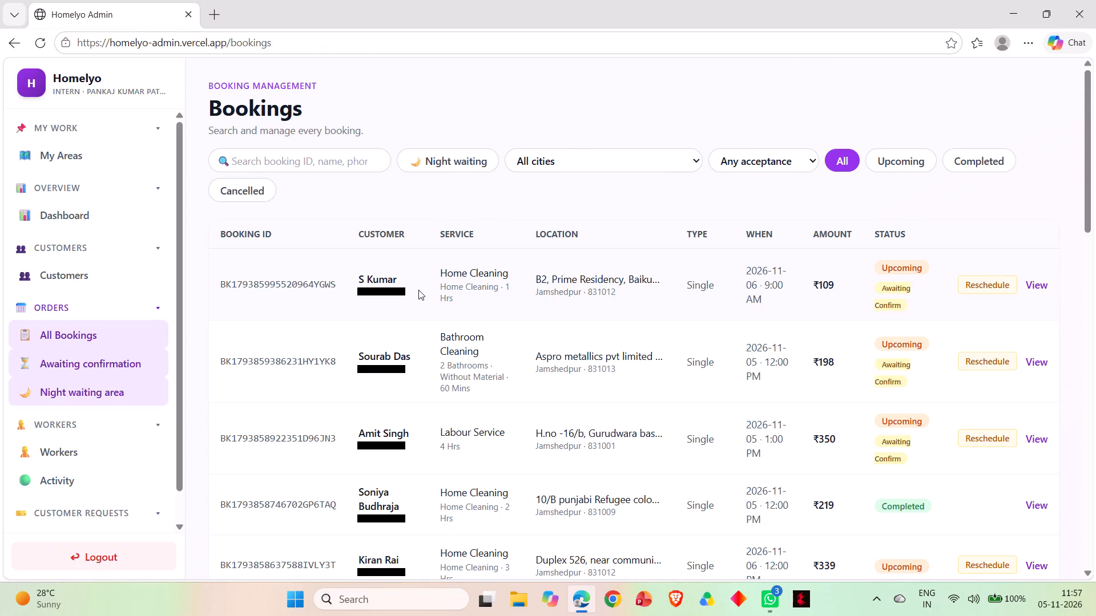
scroll(502, 285, "up", 4)
left_click(1032, 286)
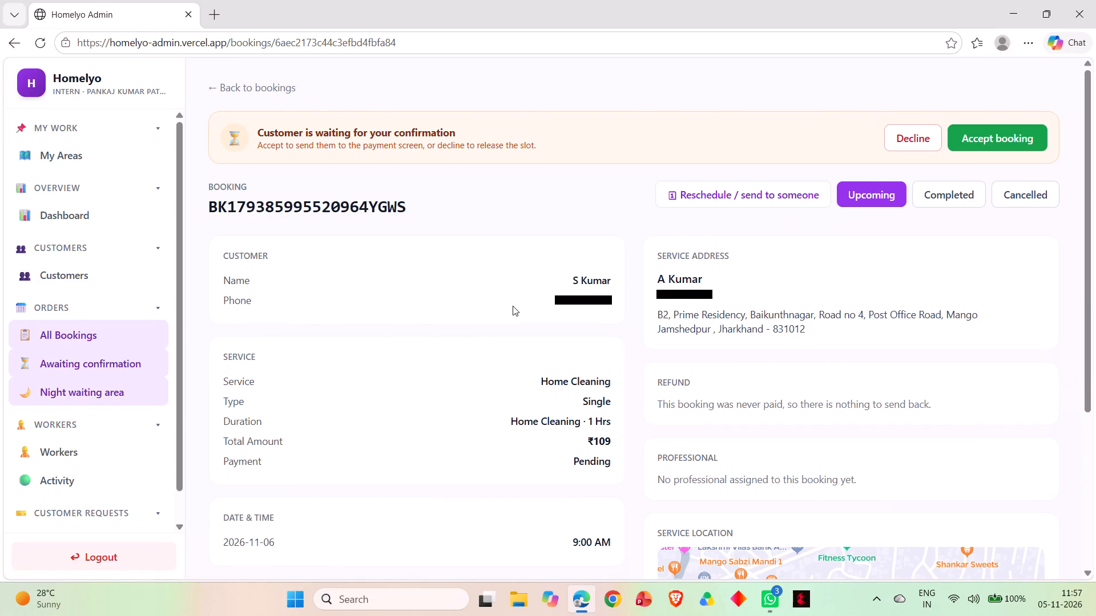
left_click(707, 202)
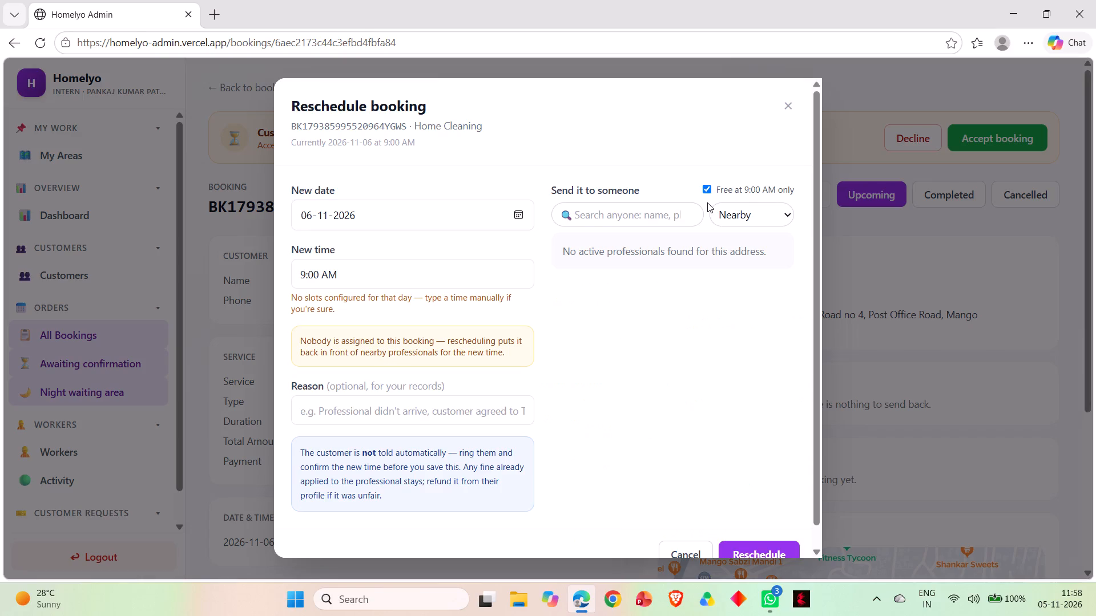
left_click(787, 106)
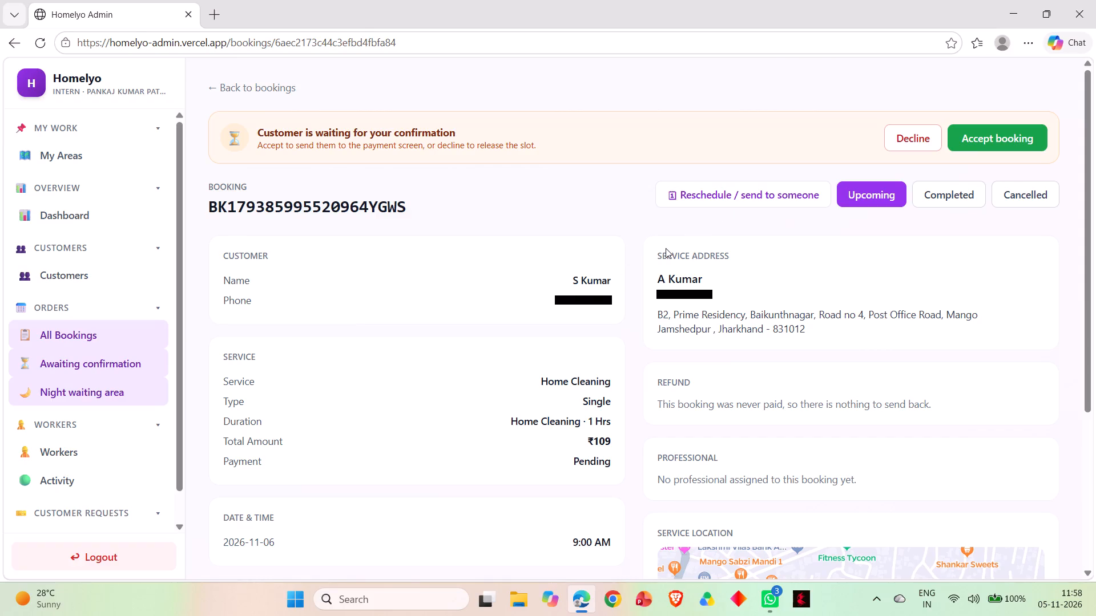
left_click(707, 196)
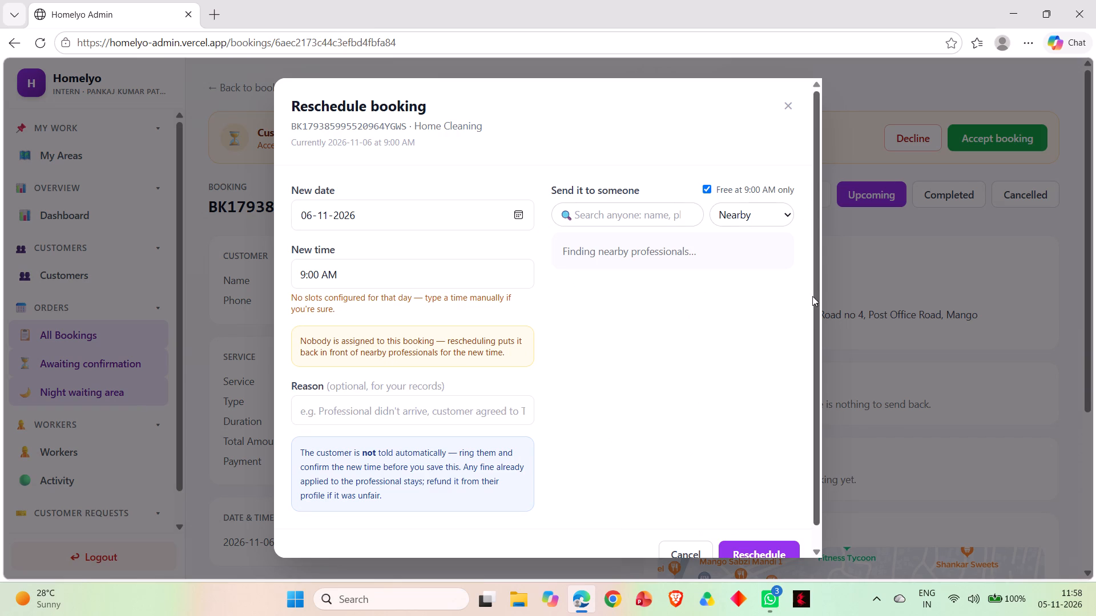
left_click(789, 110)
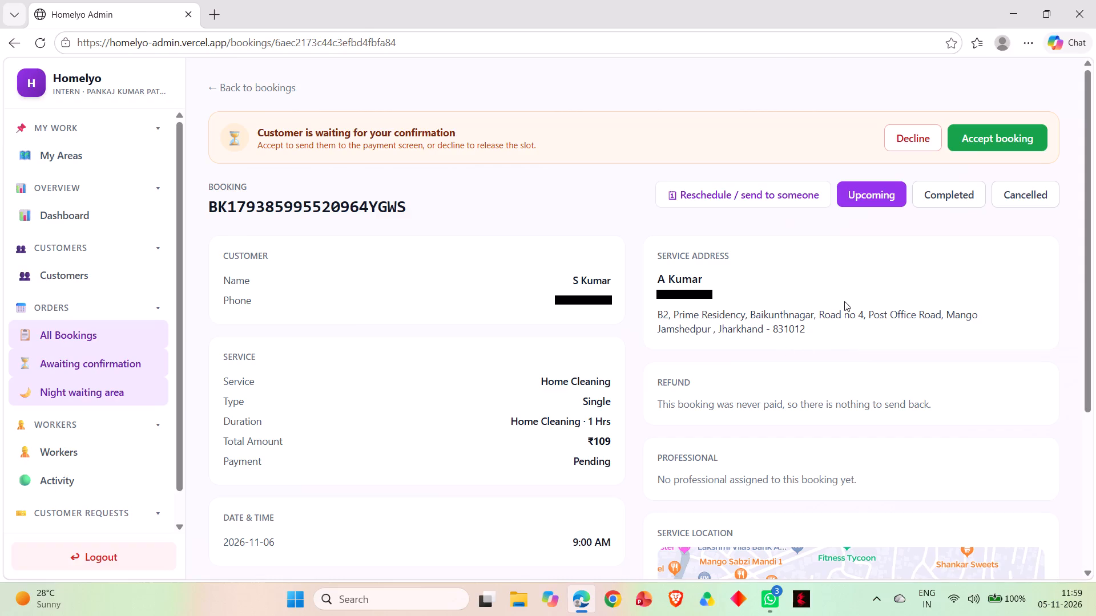
Open rescheduling for the booking and examine the nearby professionals free at 9:00 AM, including their distance, job history and service notes.
left_click(764, 198)
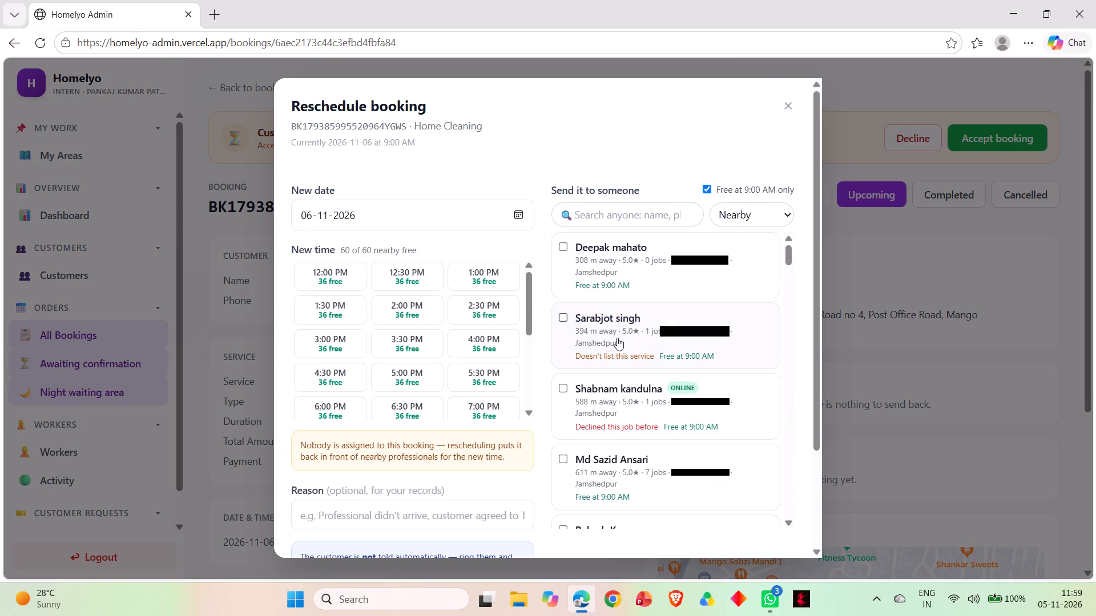
scroll(618, 370, "down", 3)
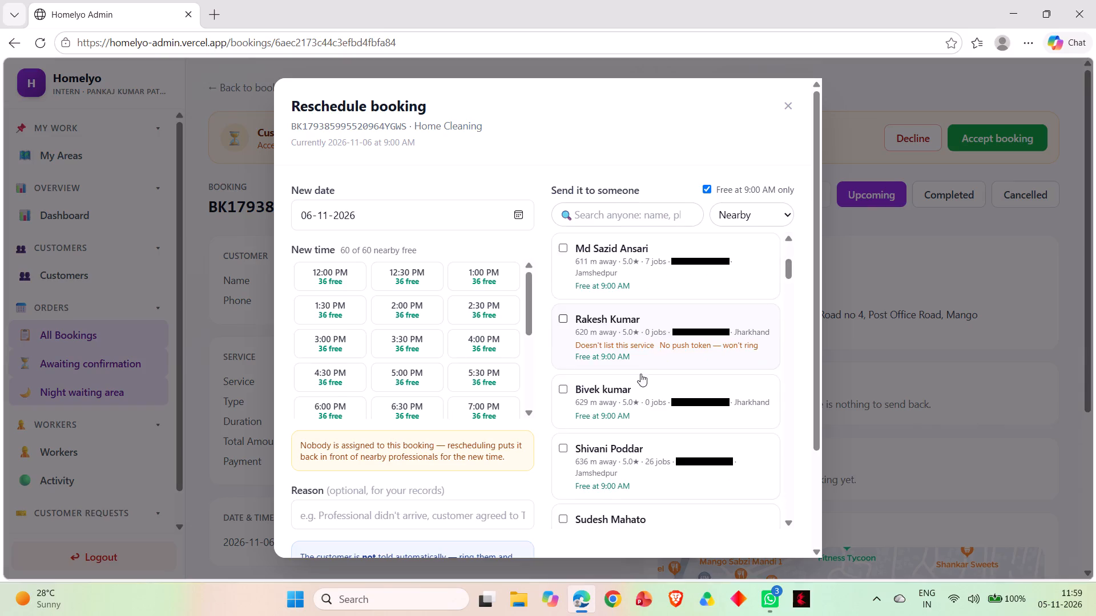
scroll(640, 374, "down", 2)
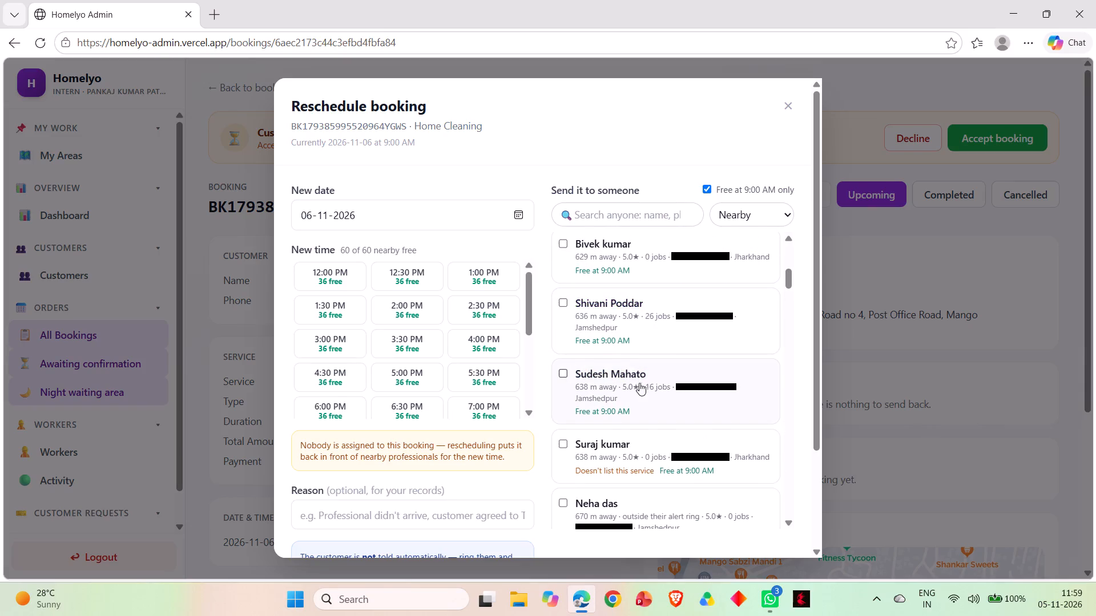
scroll(640, 390, "down", 6)
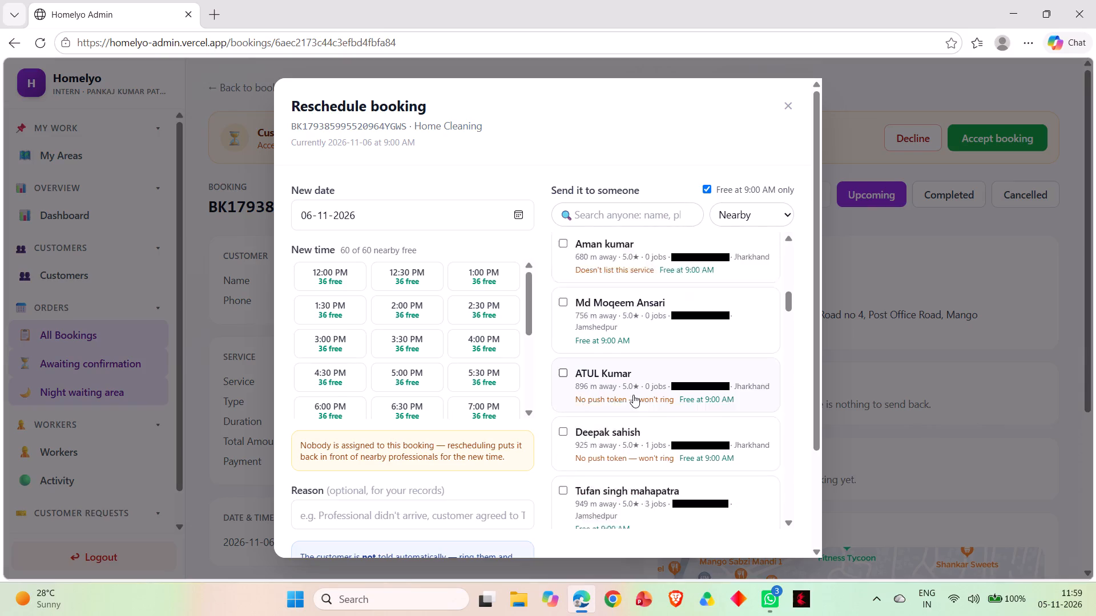
scroll(654, 370, "down", 8)
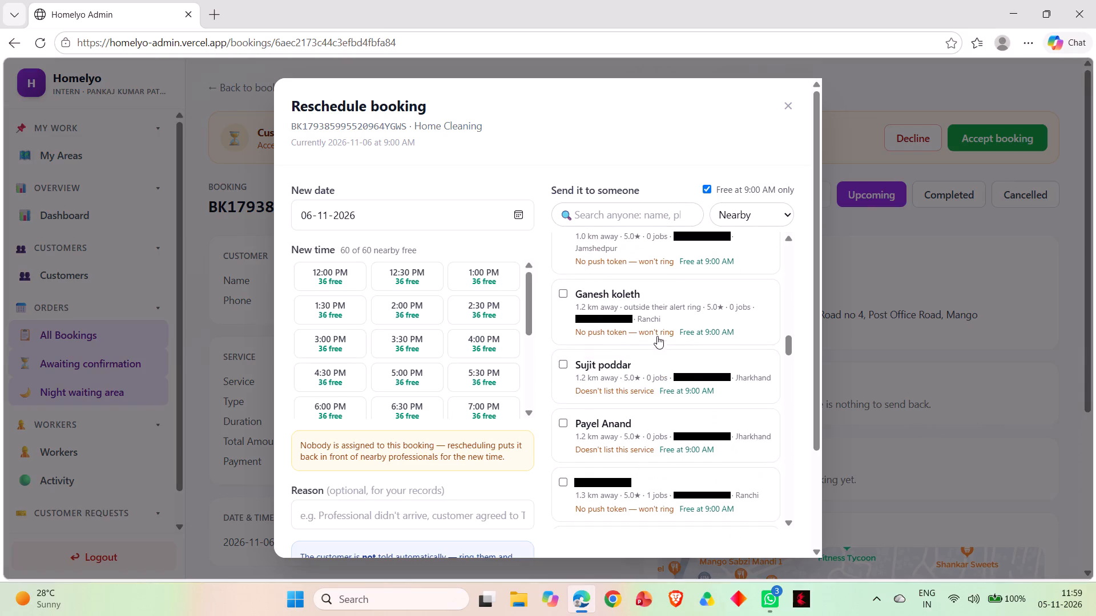
scroll(653, 342, "down", 5)
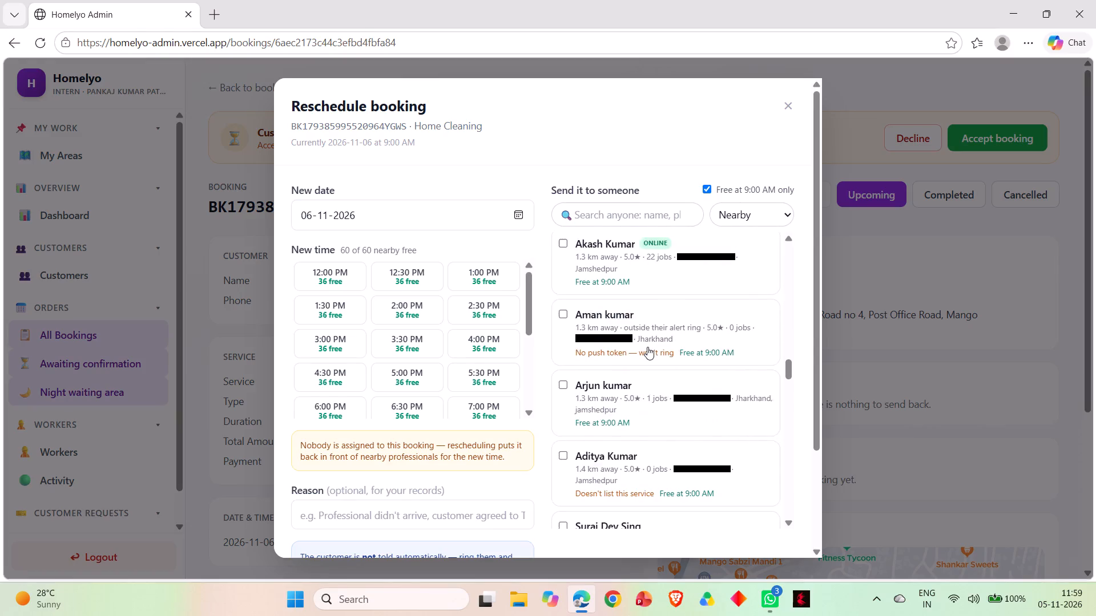
scroll(647, 347, "down", 6)
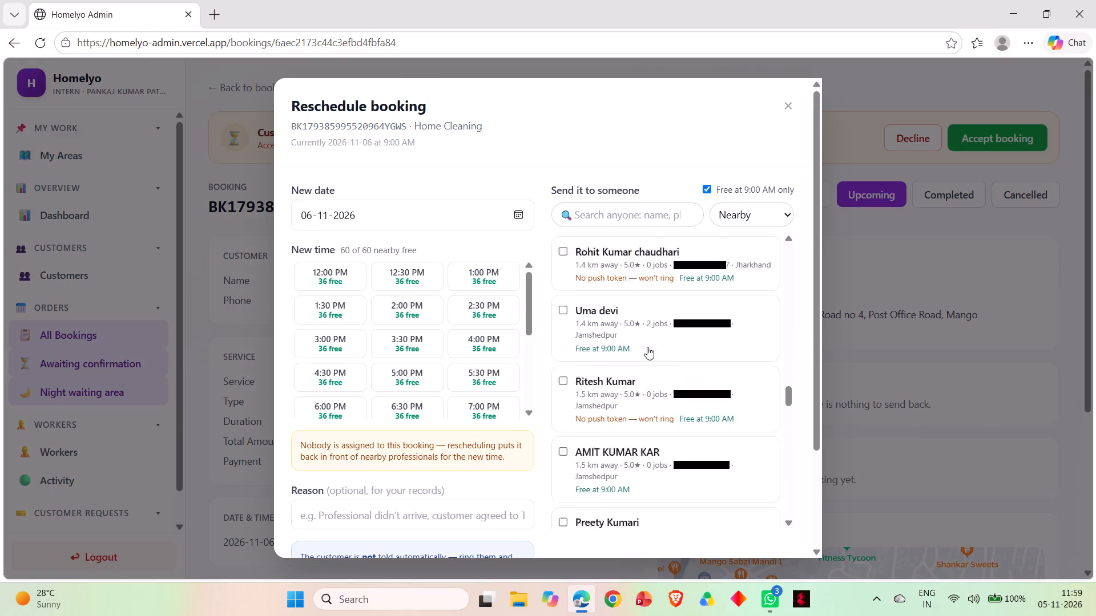
scroll(647, 345, "down", 3)
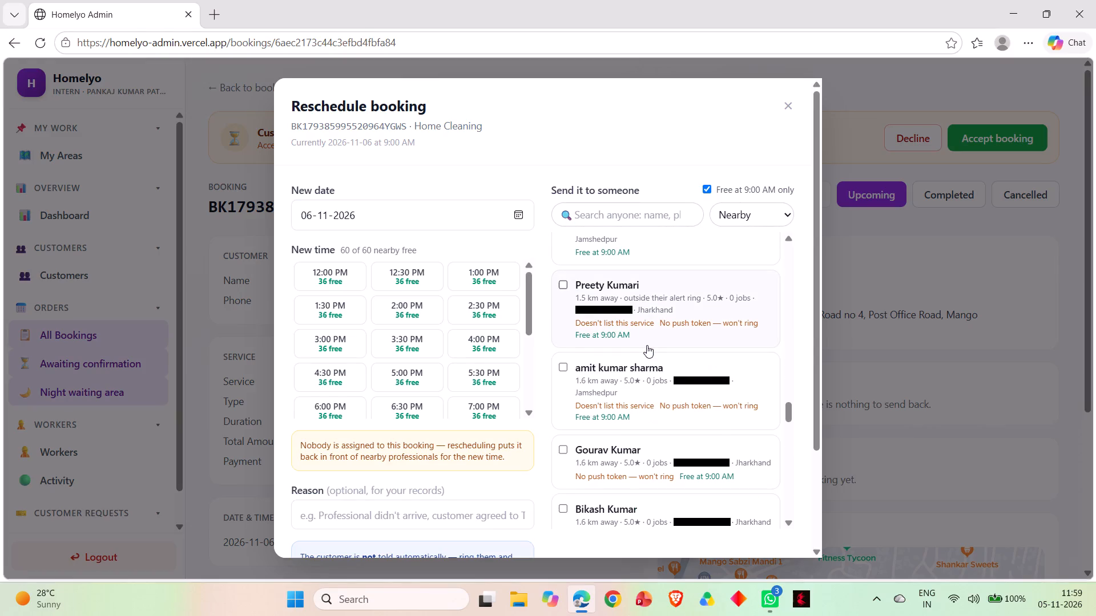
scroll(647, 345, "down", 5)
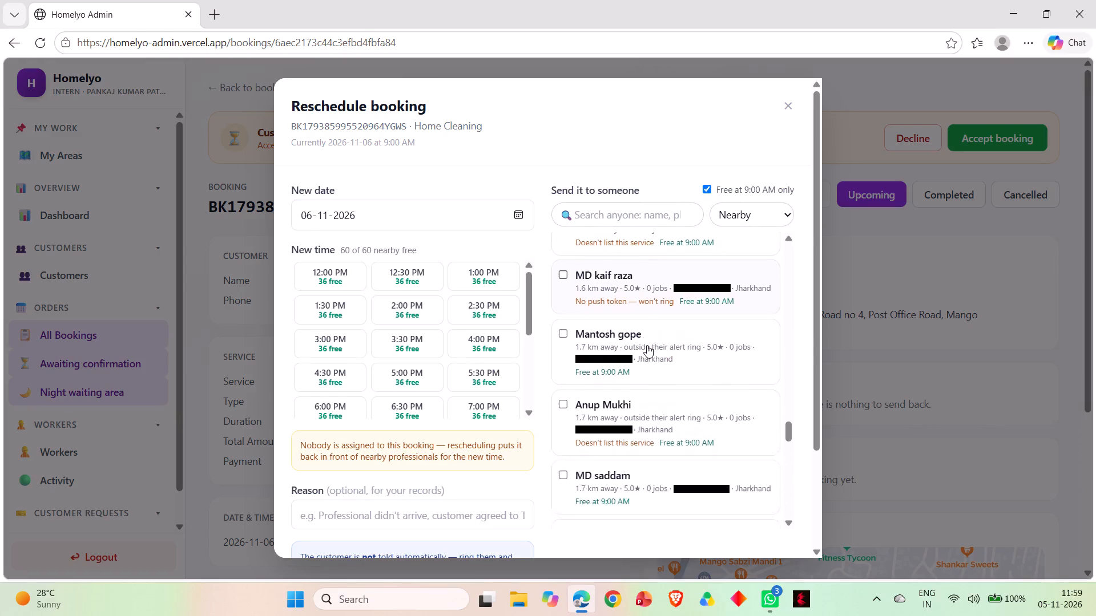
scroll(647, 345, "down", 9)
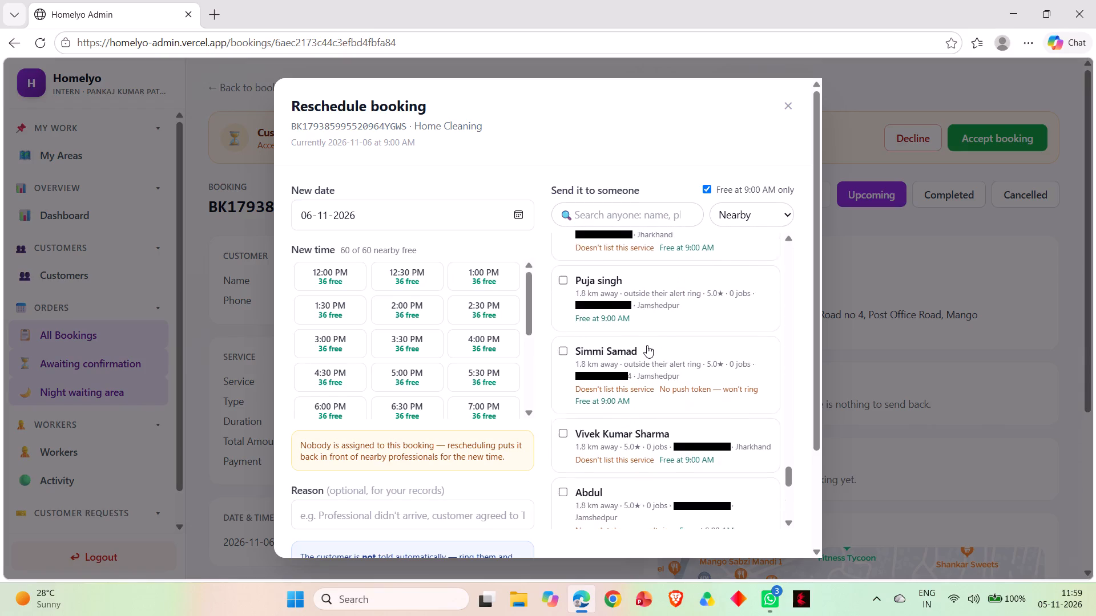
scroll(647, 345, "down", 6)
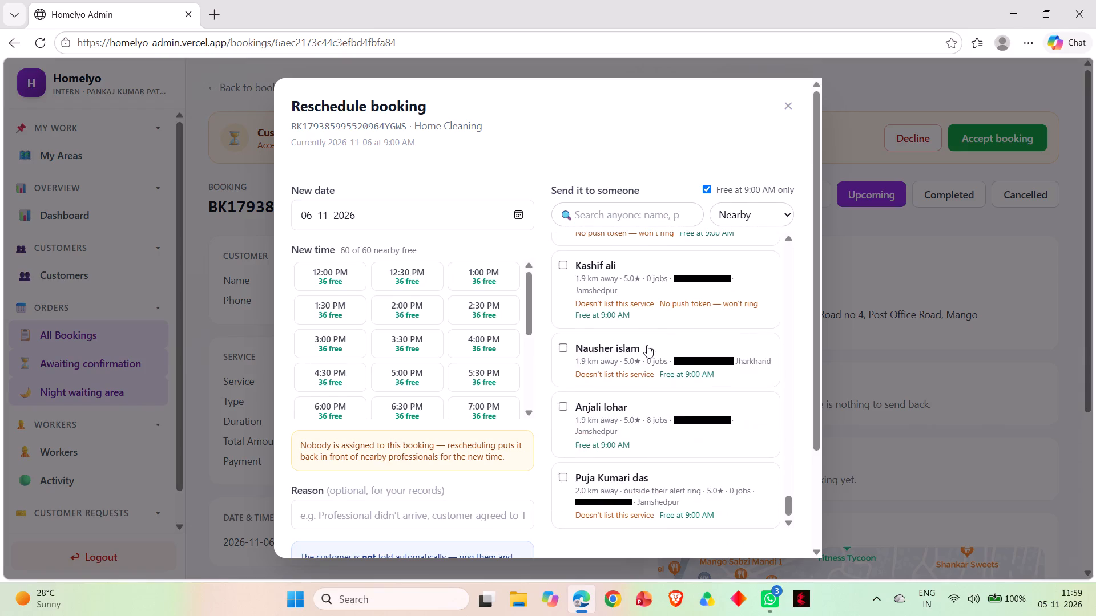
scroll(647, 345, "down", 2)
scroll(646, 343, "up", 4)
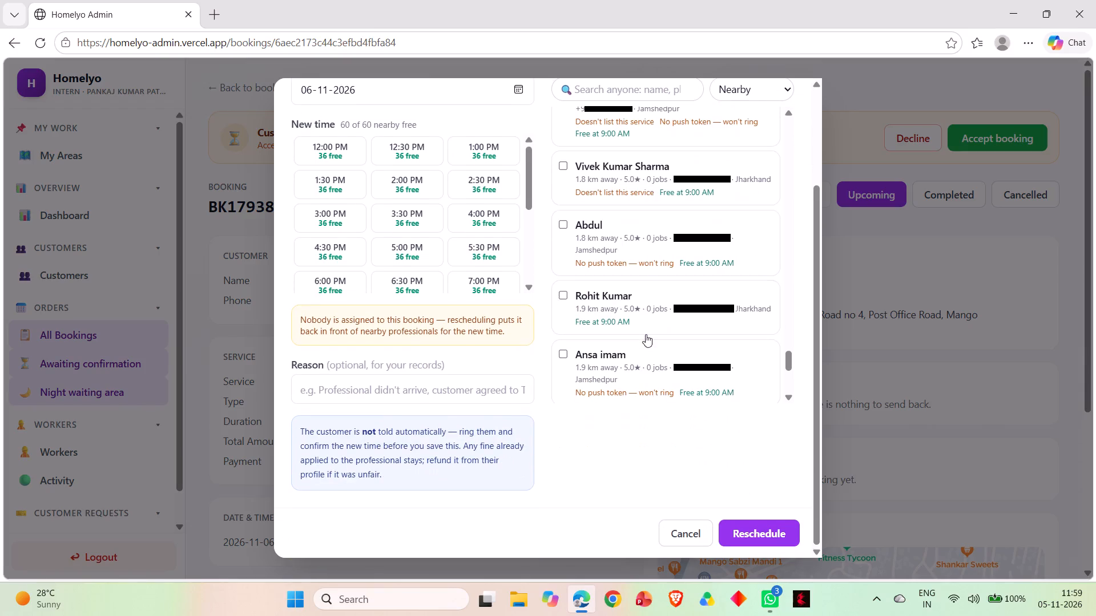
Search the professionals for Shabano using the full name.
left_click(631, 98)
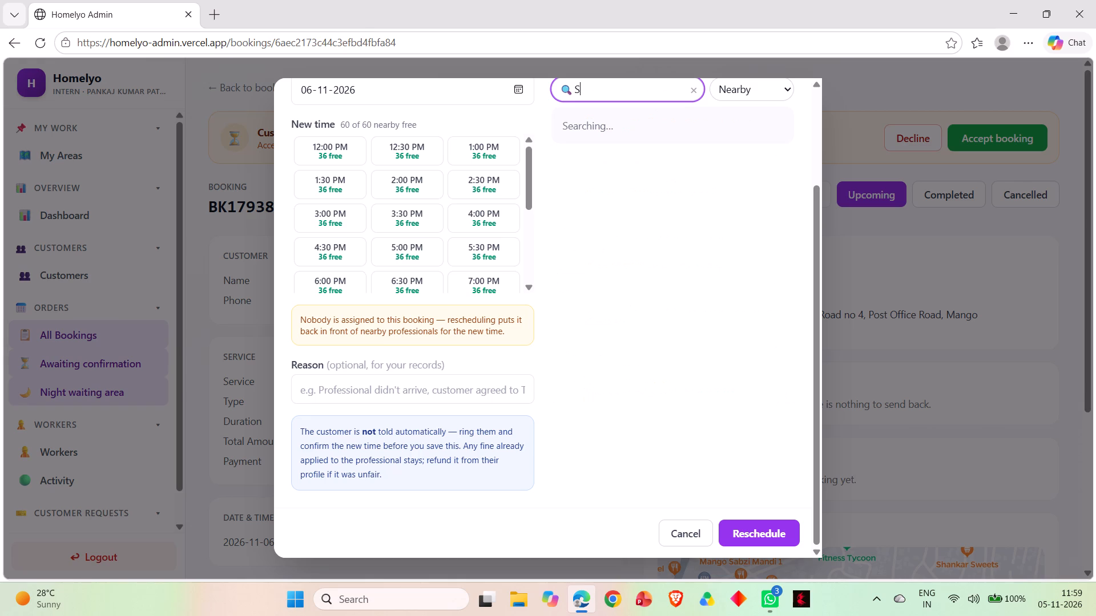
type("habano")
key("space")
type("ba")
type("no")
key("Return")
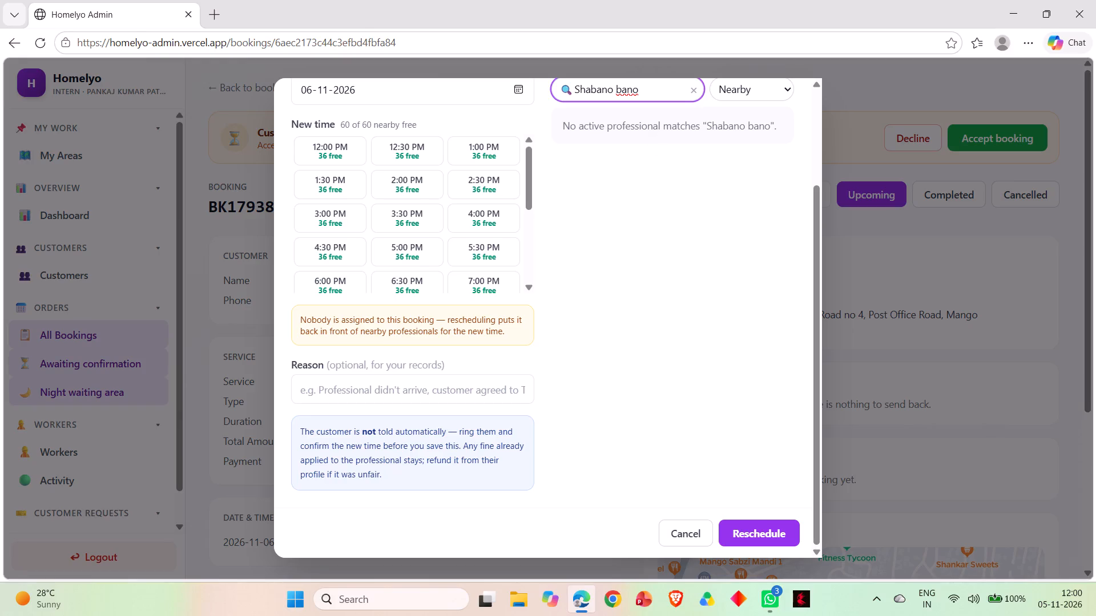
Clear the professional search, search again for only the first name Shabano, and cancel rescheduling to return to the booking details.
left_click(686, 89)
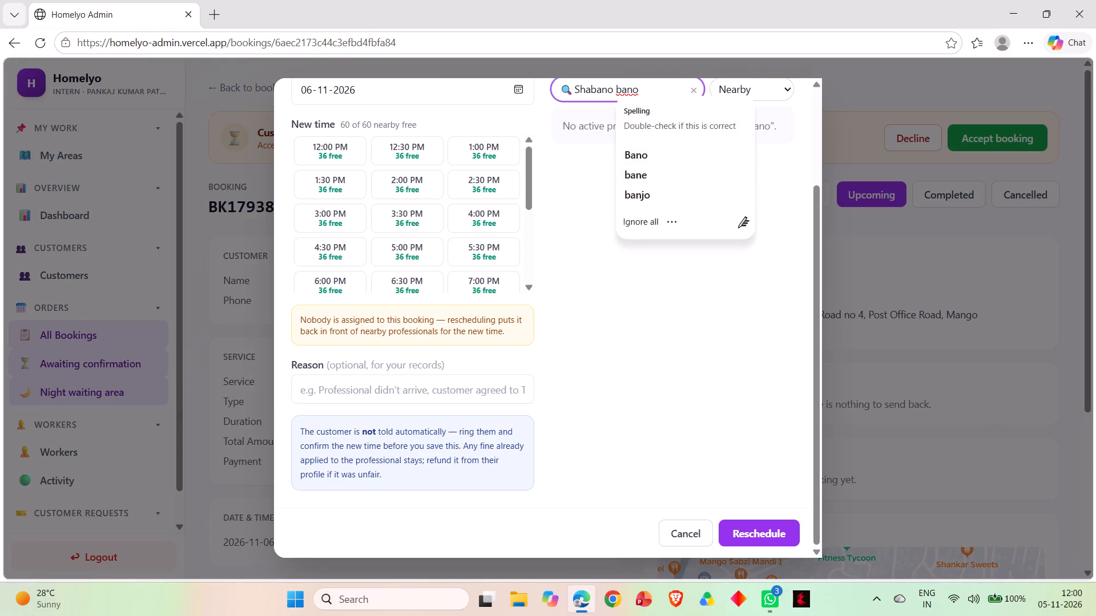
left_click(654, 90)
left_click(693, 87)
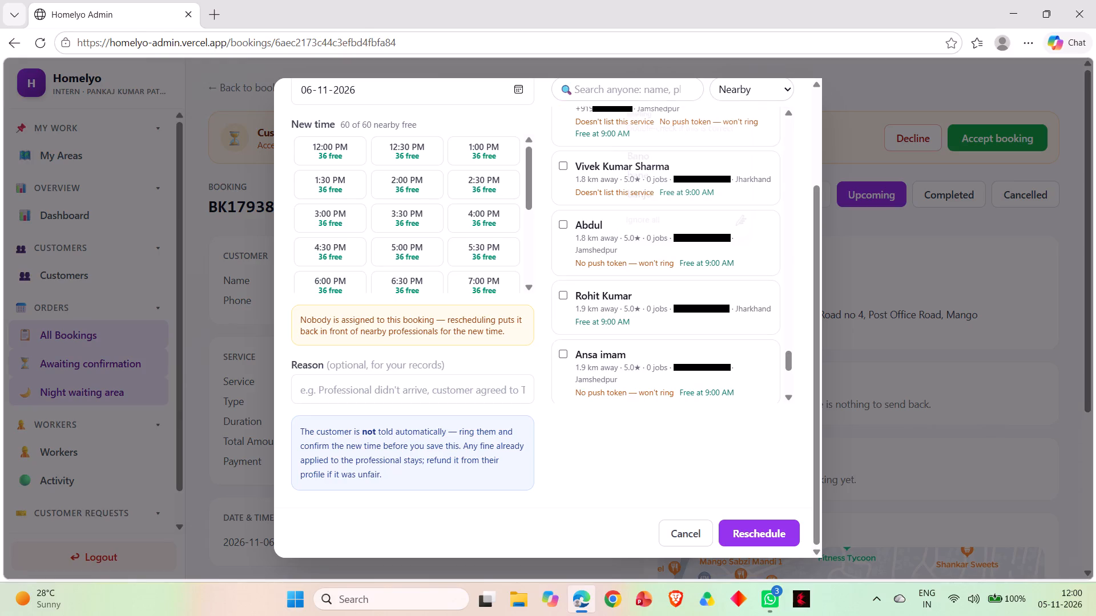
left_click(644, 92)
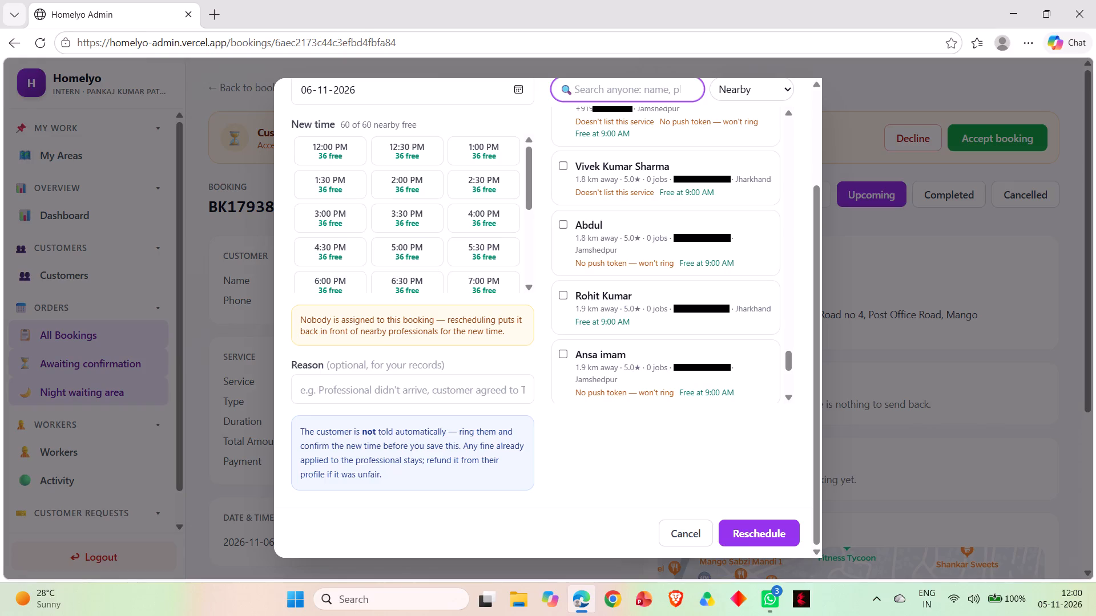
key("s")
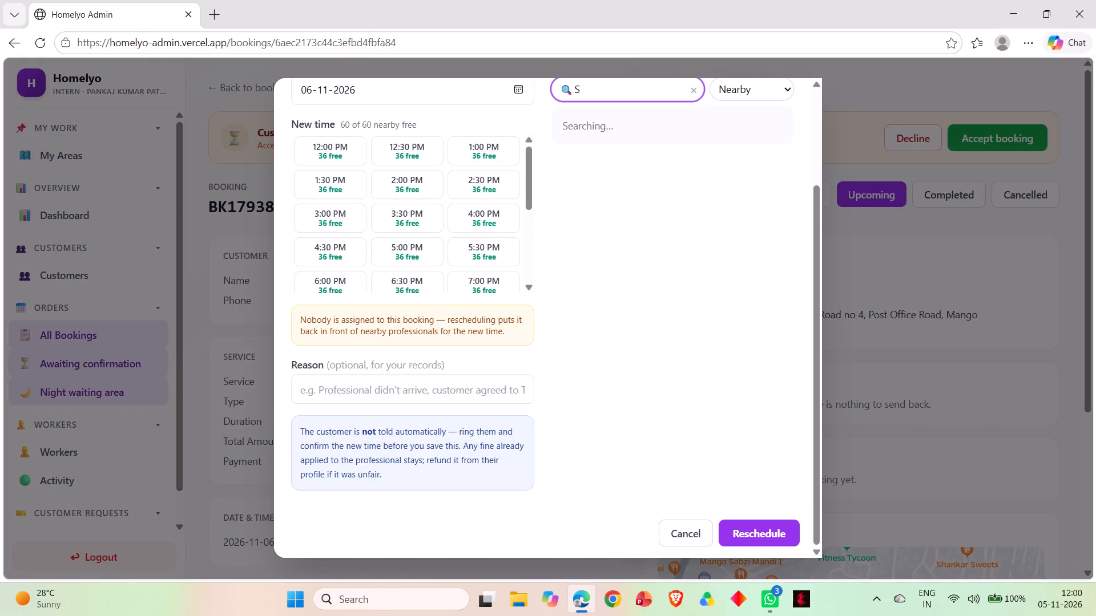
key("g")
key("BackSpace")
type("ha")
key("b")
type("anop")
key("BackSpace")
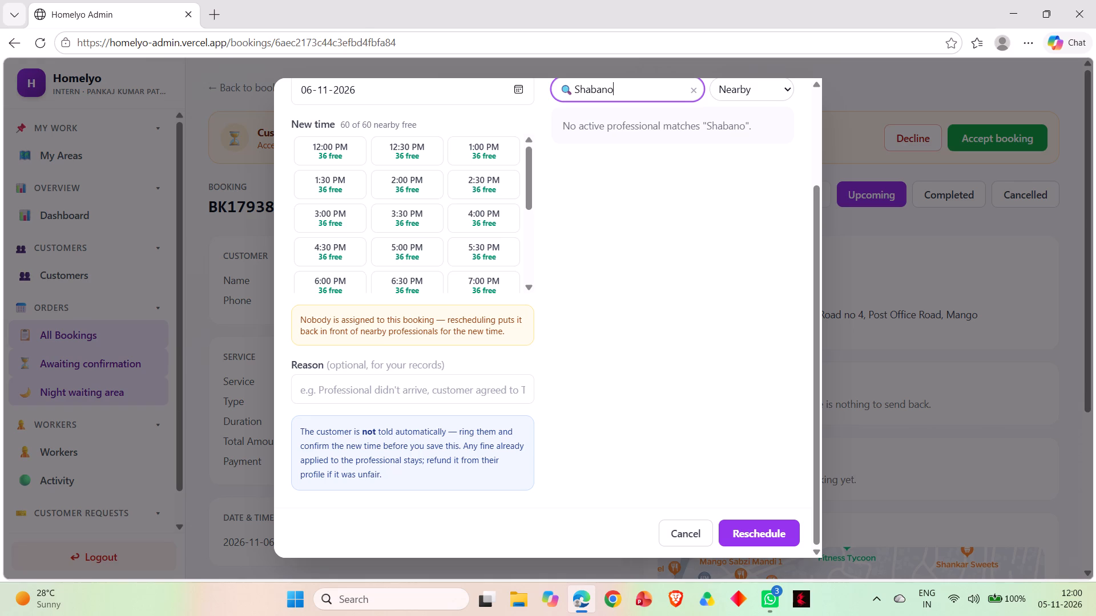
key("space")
scroll(632, 67, "up", 1)
left_click(986, 198)
left_click(893, 218)
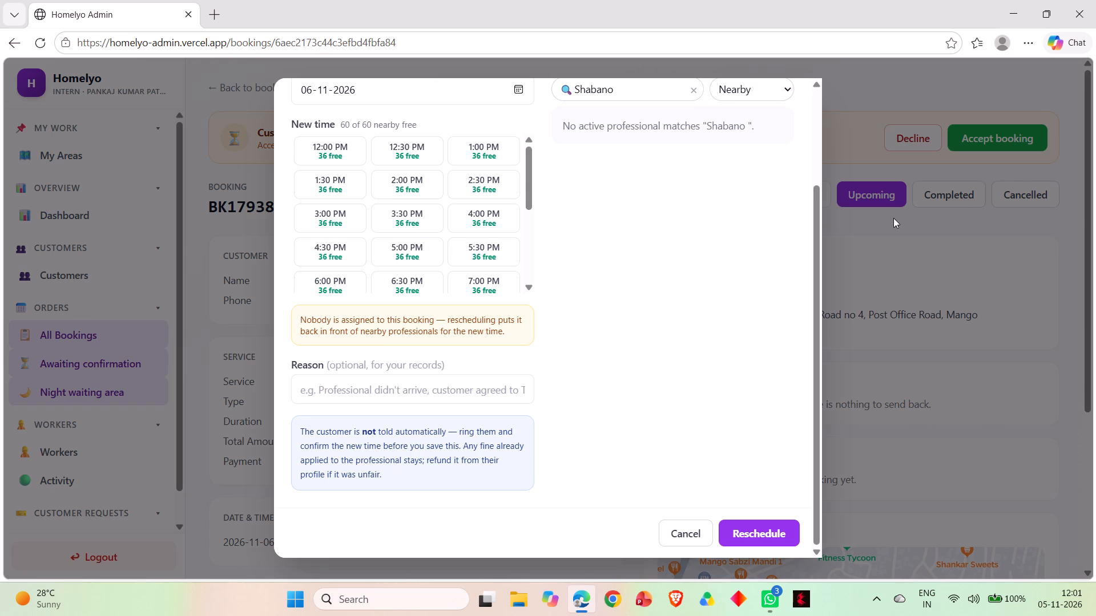
left_click(684, 537)
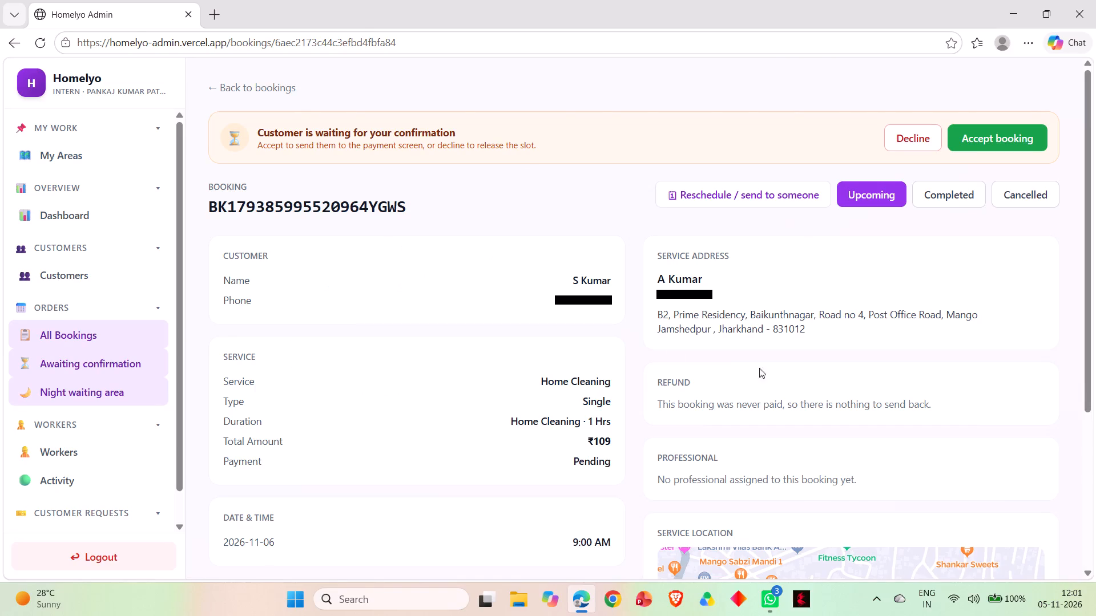
scroll(586, 300, "up", 2)
Review the Home Cleaning booking's service, payment, date, assigned professional and service location details.
scroll(586, 300, "down", 4)
scroll(586, 300, "up", 1)
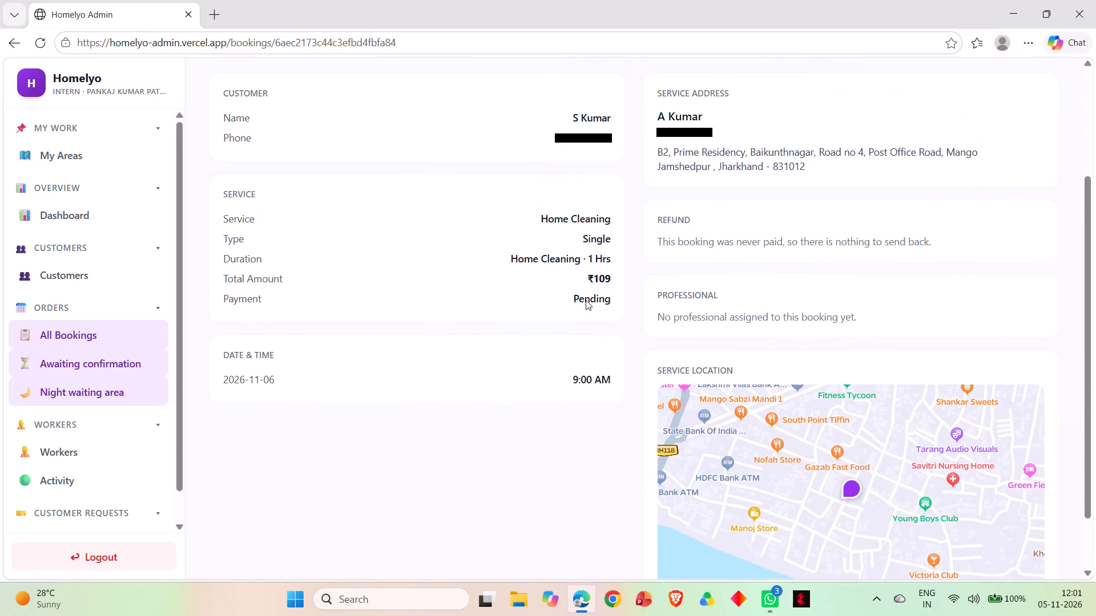
scroll(591, 319, "up", 5)
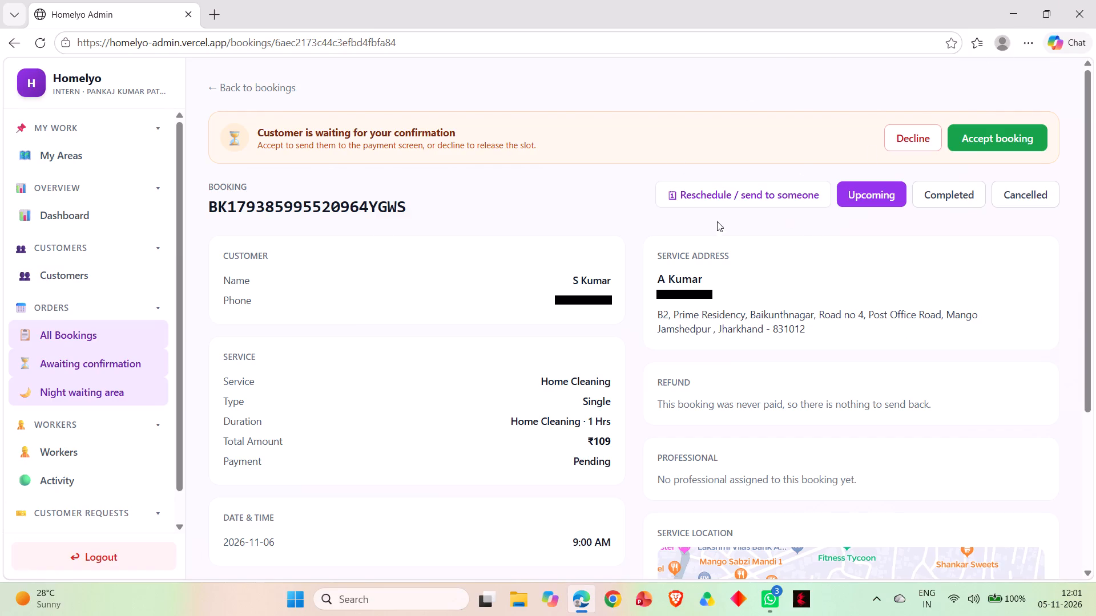
Reopen rescheduling for the booking and examine the nearby professionals free at 9:00 AM, comparing distance, job history, online status and service notes.
left_click(730, 204)
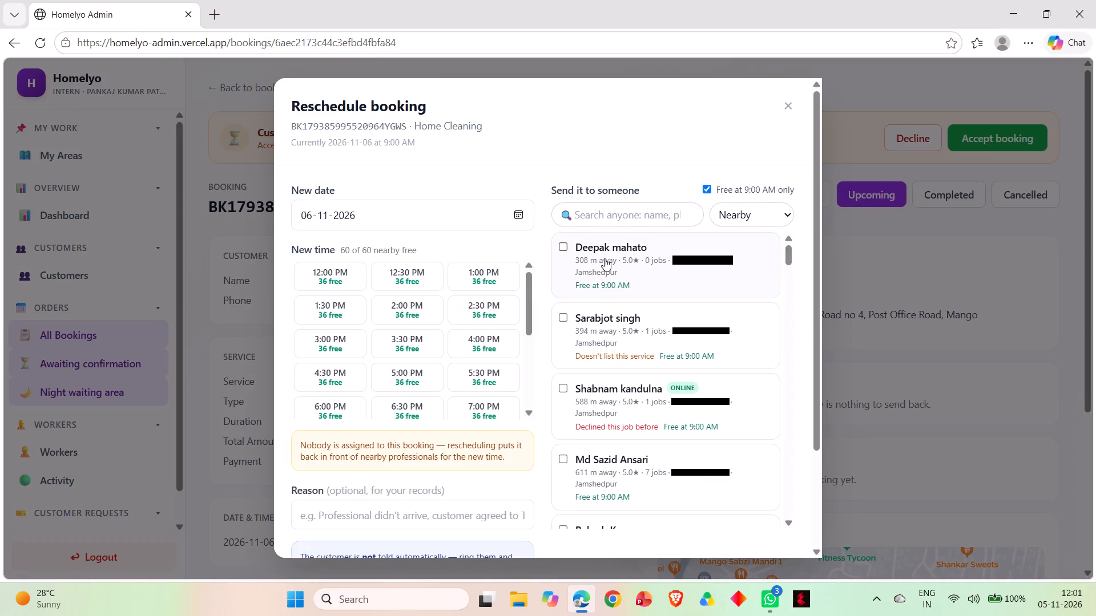
scroll(659, 313, "down", 5)
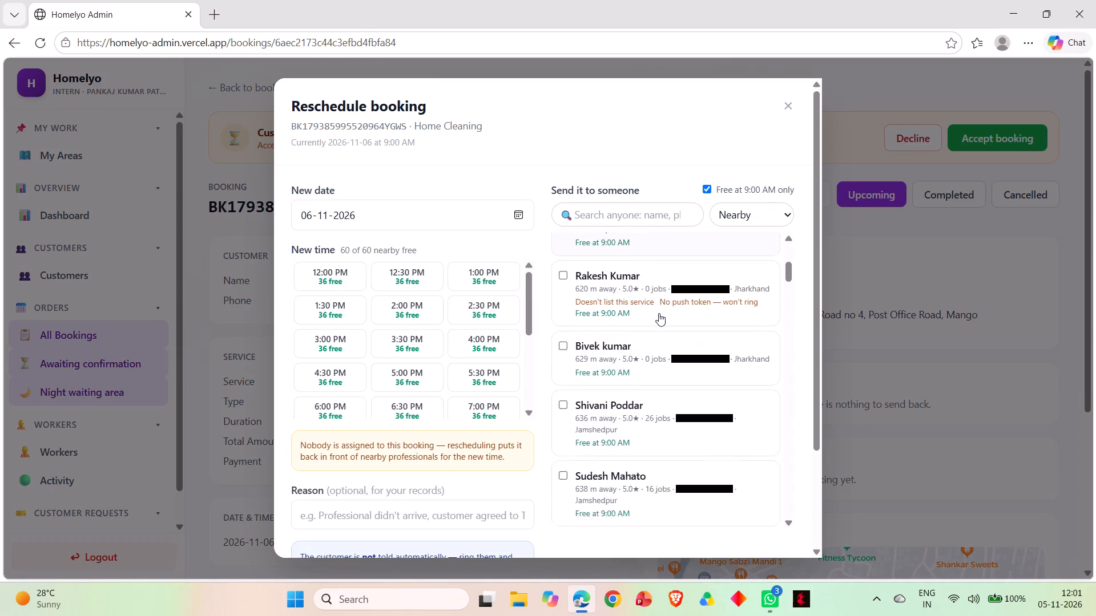
scroll(658, 311, "down", 2)
scroll(658, 311, "up", 1)
scroll(658, 311, "down", 1)
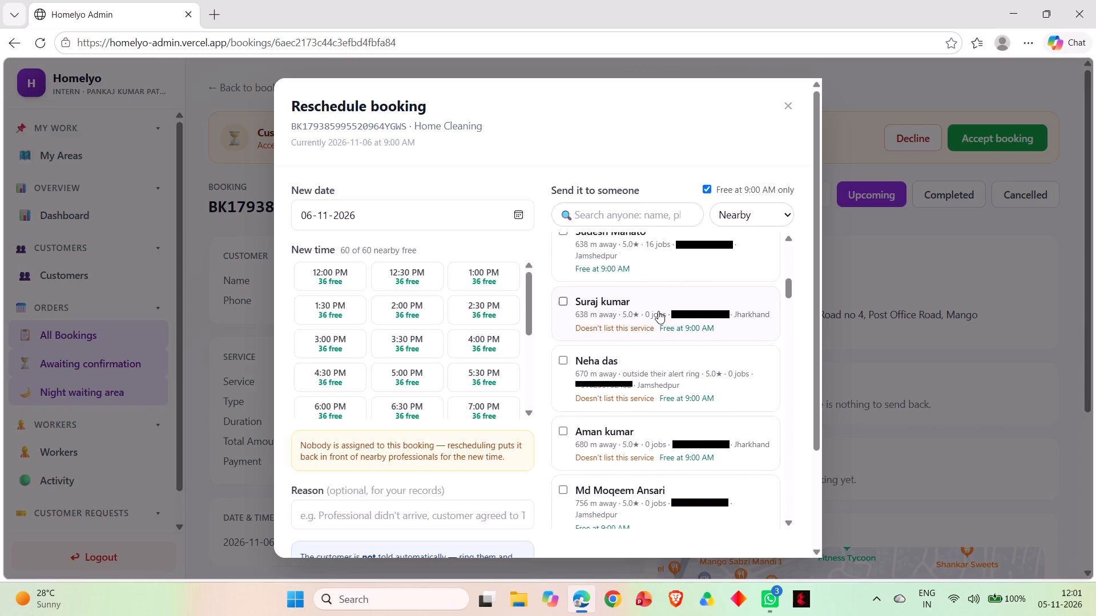
scroll(658, 311, "down", 5)
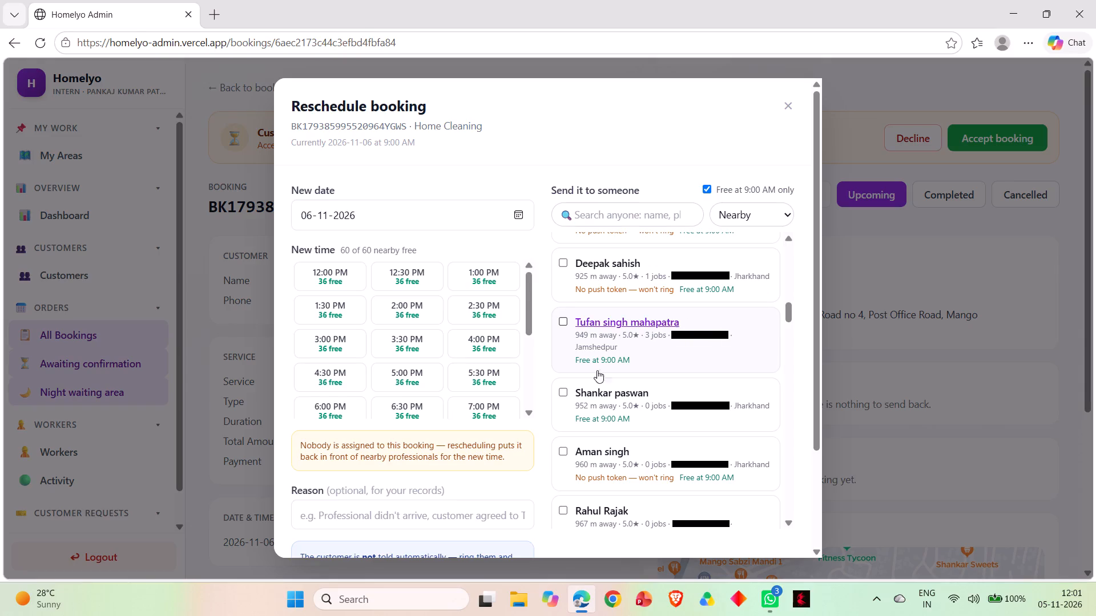
scroll(603, 342, "down", 11)
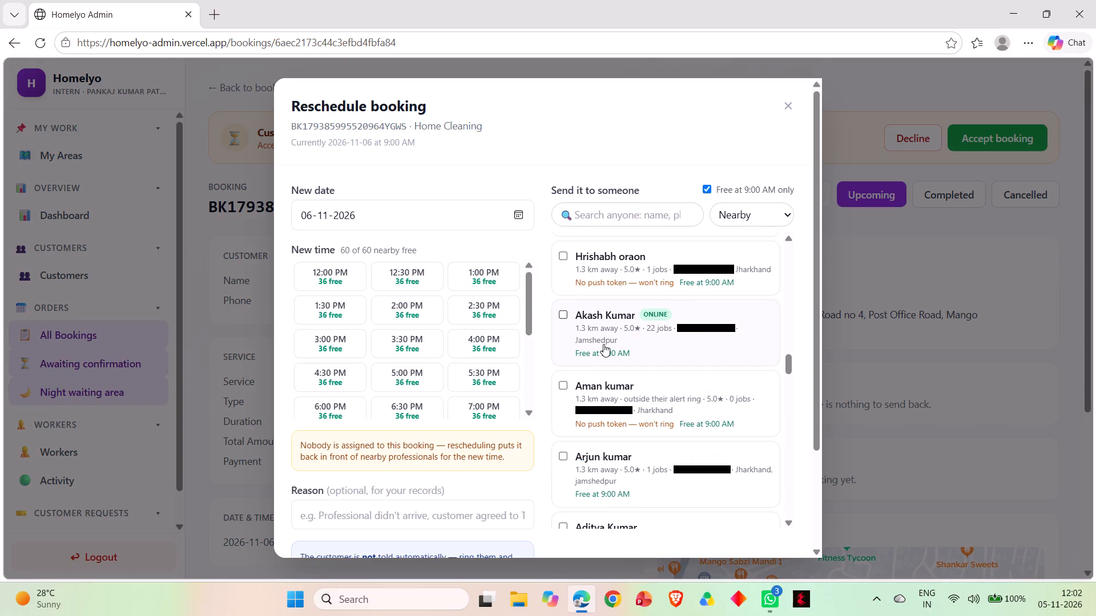
scroll(603, 344, "down", 3)
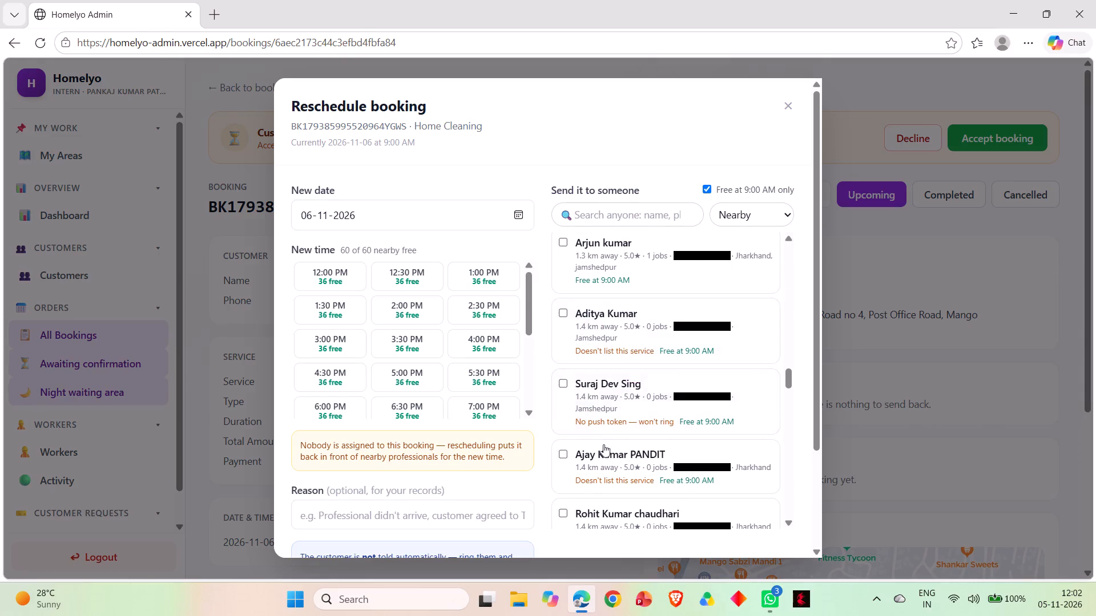
scroll(646, 444, "down", 5)
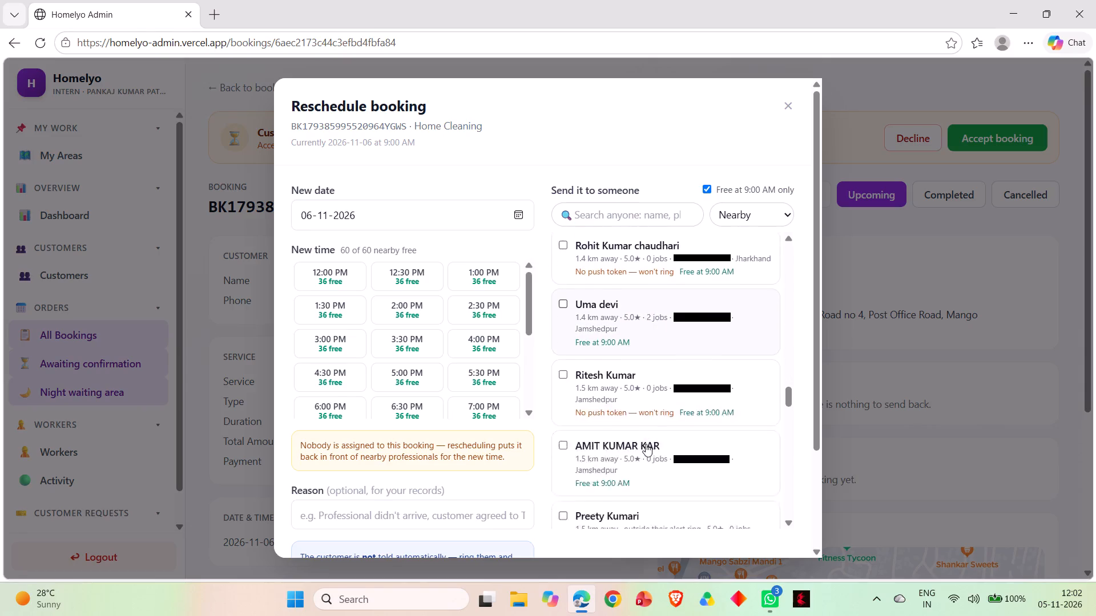
scroll(646, 444, "down", 3)
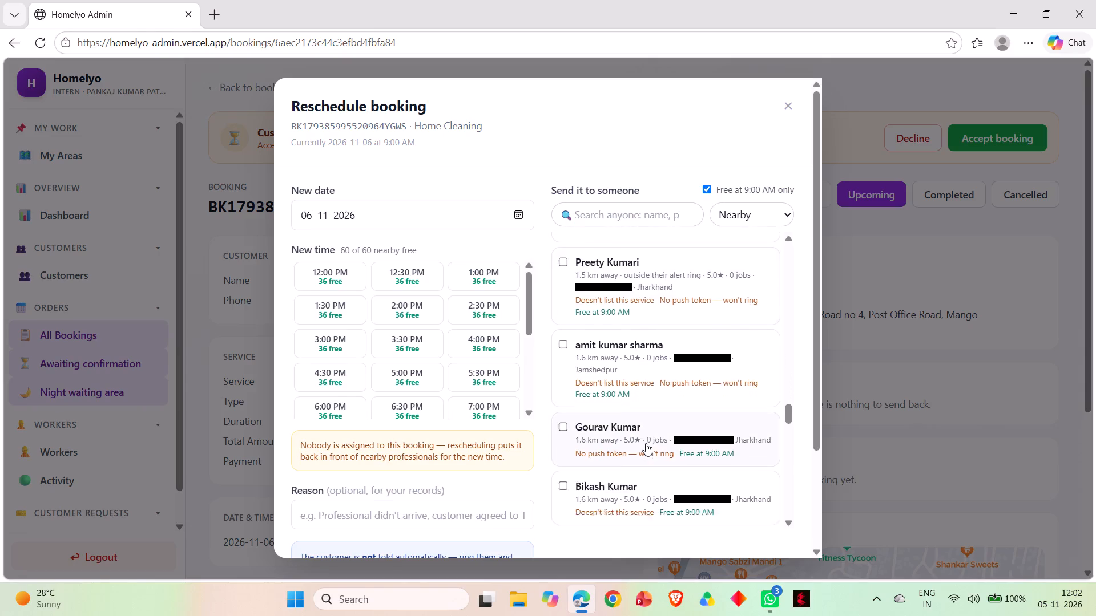
scroll(646, 443, "down", 4)
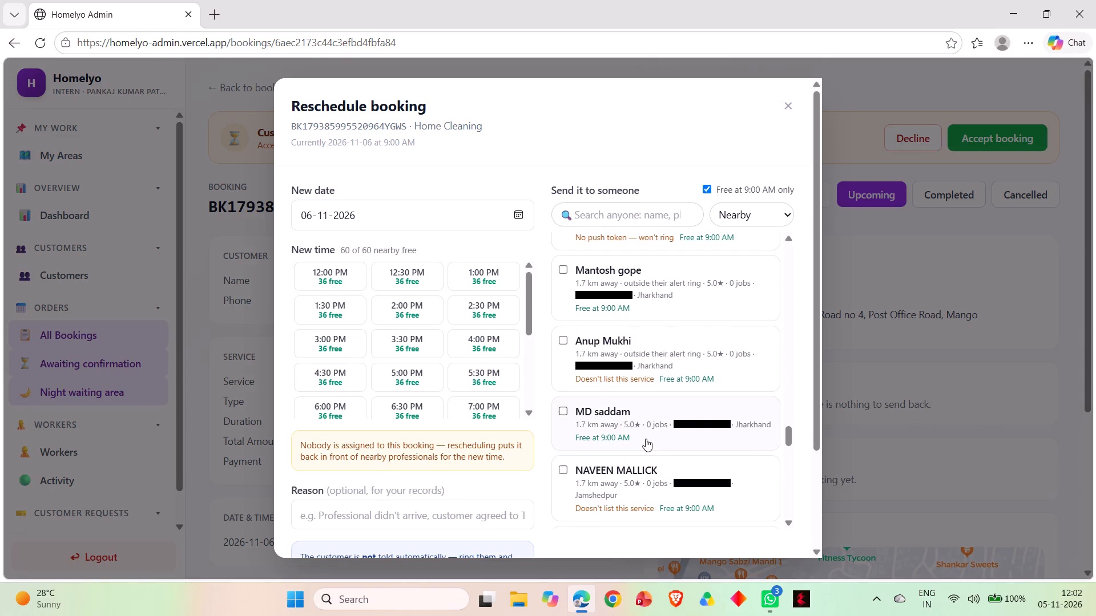
scroll(646, 439, "down", 4)
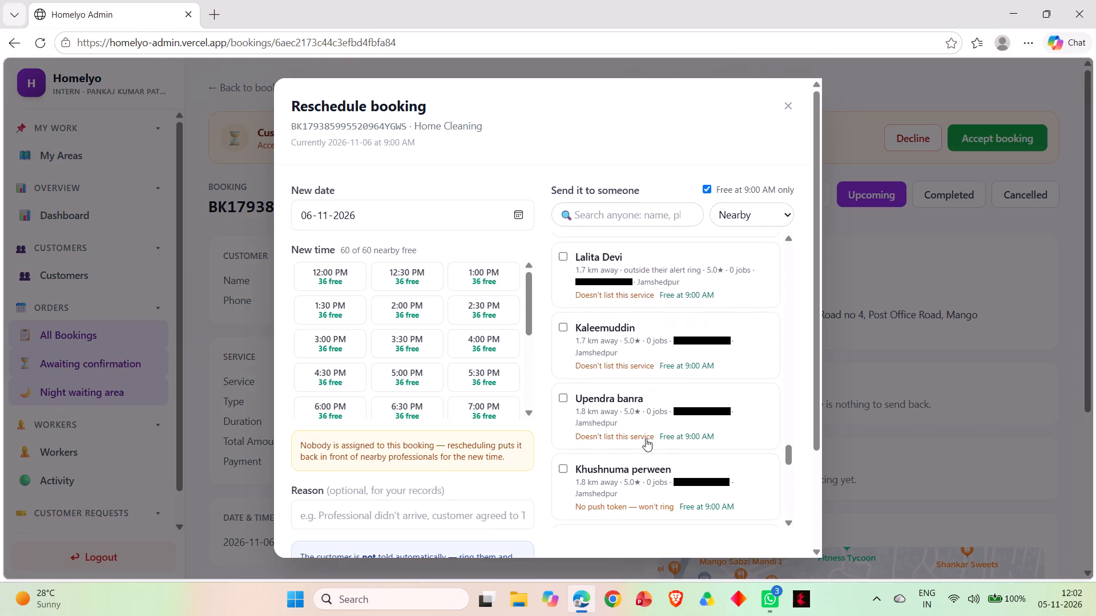
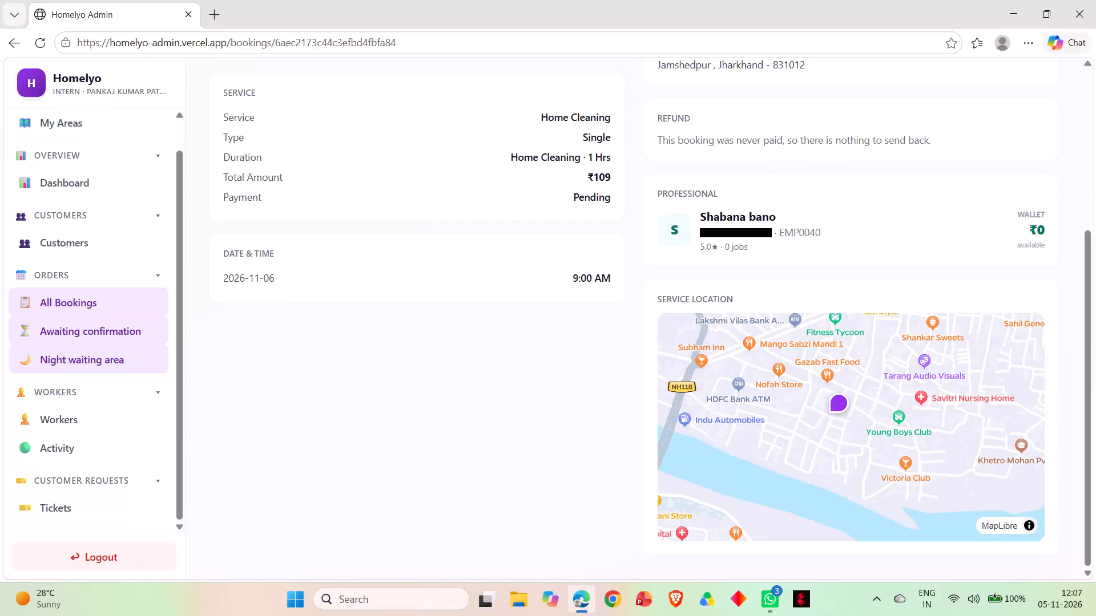
Examine the area around the Home Cleaning booking's service location on the map, and review the booking's status and customer details.
scroll(781, 415, "down", 17)
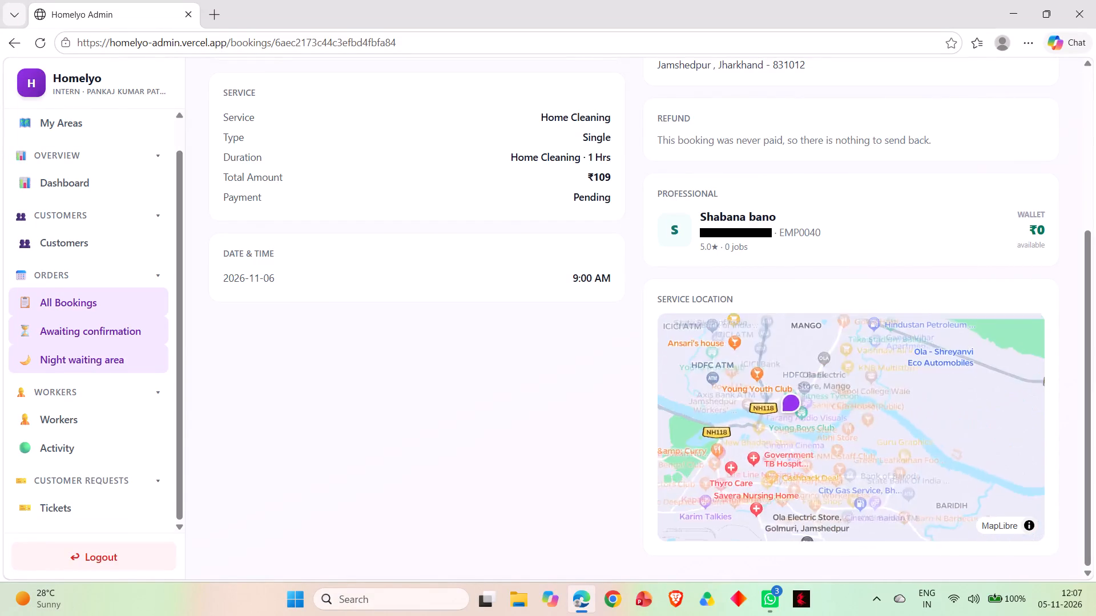
scroll(781, 411, "down", 4)
scroll(855, 193, "up", 9)
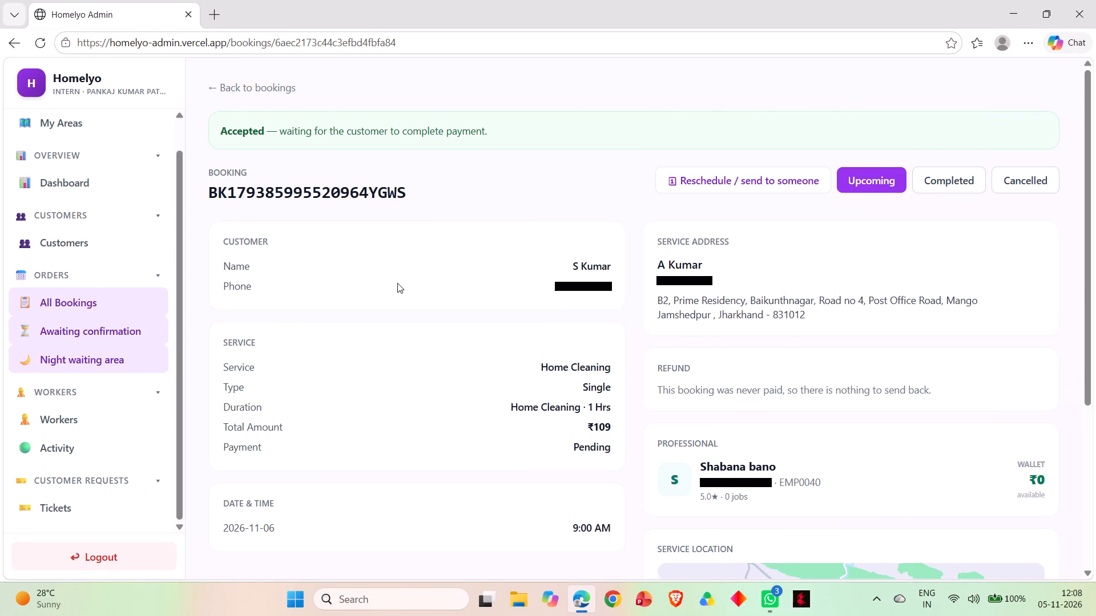
scroll(397, 283, "up", 5)
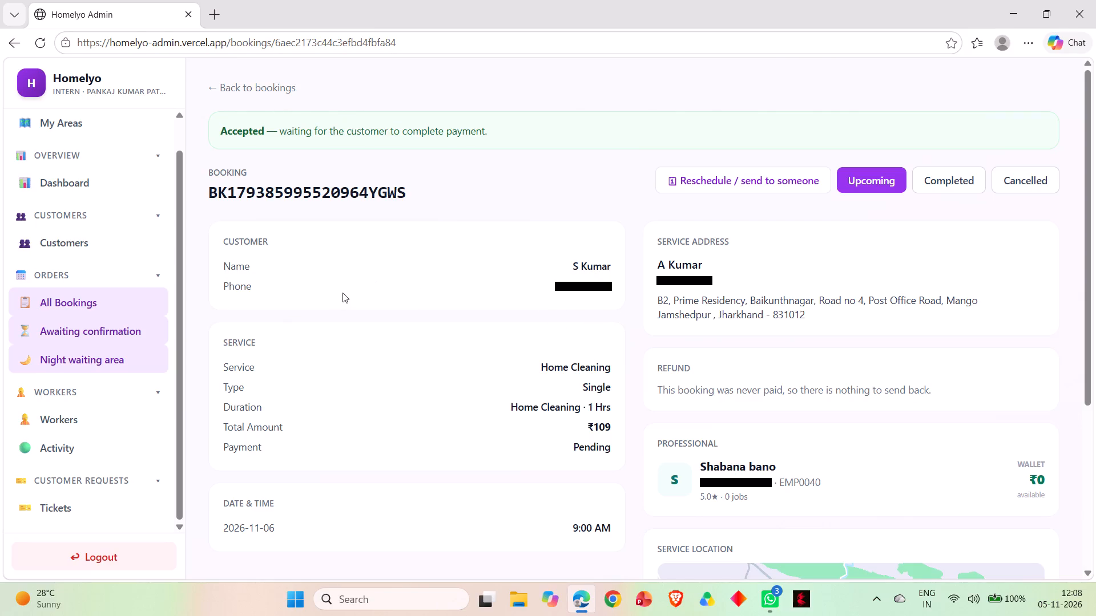
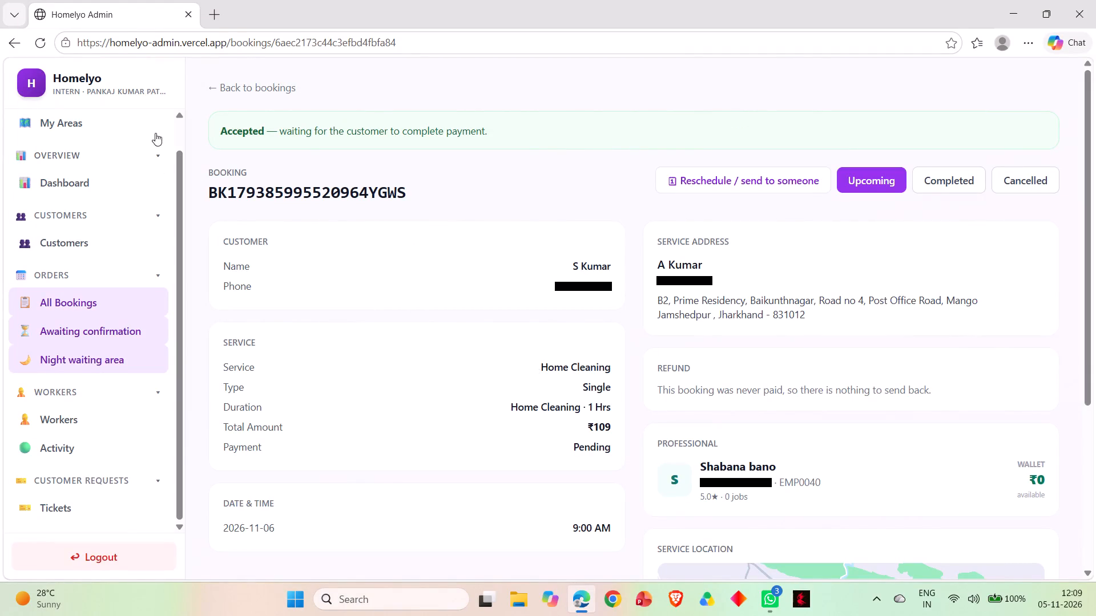
Reload the Home Cleaning booking page twice and check its payment status, assigned professional and refund details.
left_click(33, 37)
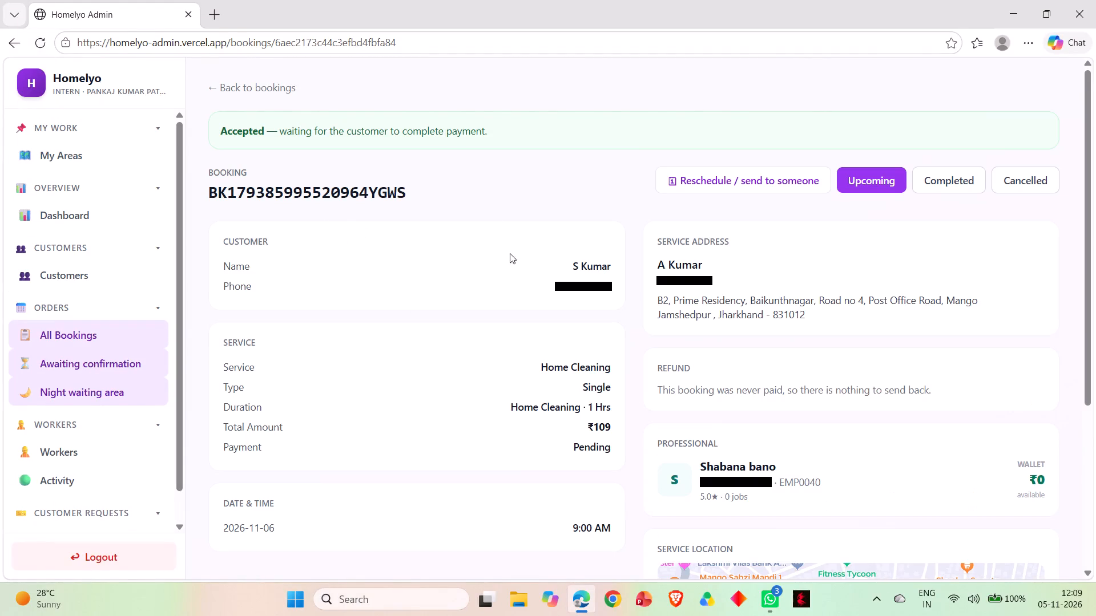
scroll(454, 270, "down", 6)
scroll(441, 261, "up", 6)
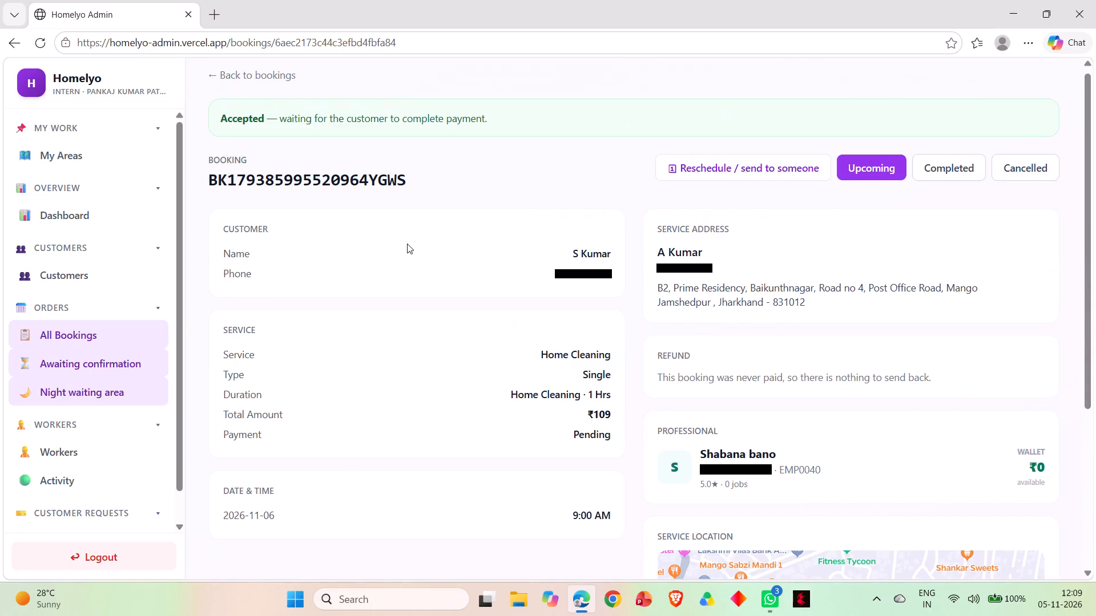
scroll(402, 241, "up", 6)
left_click(40, 47)
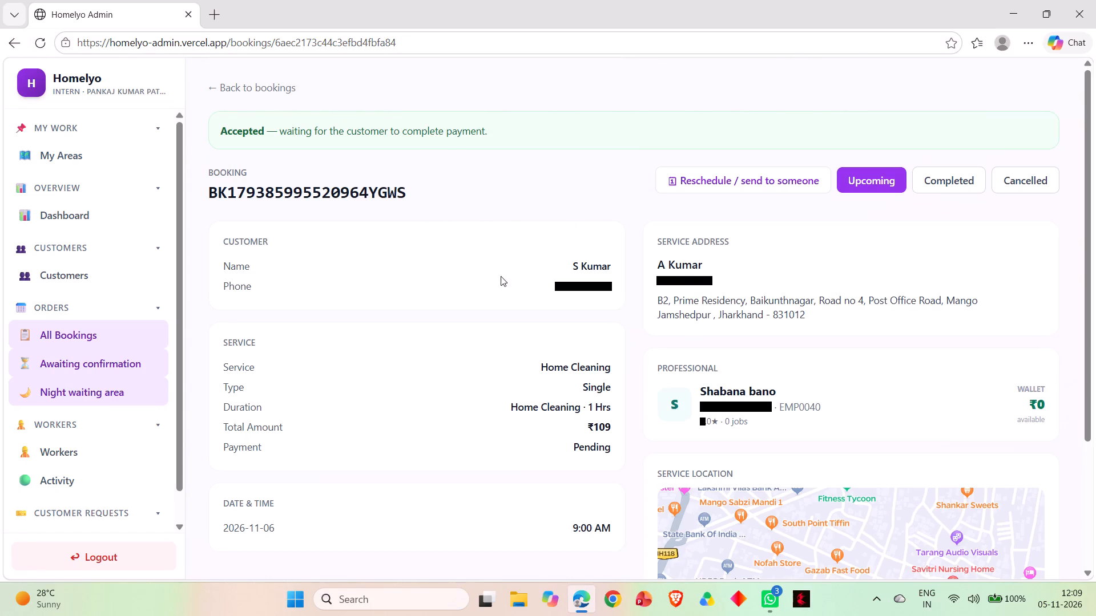
scroll(495, 271, "down", 4)
scroll(490, 269, "up", 6)
scroll(473, 255, "down", 4)
scroll(473, 255, "up", 5)
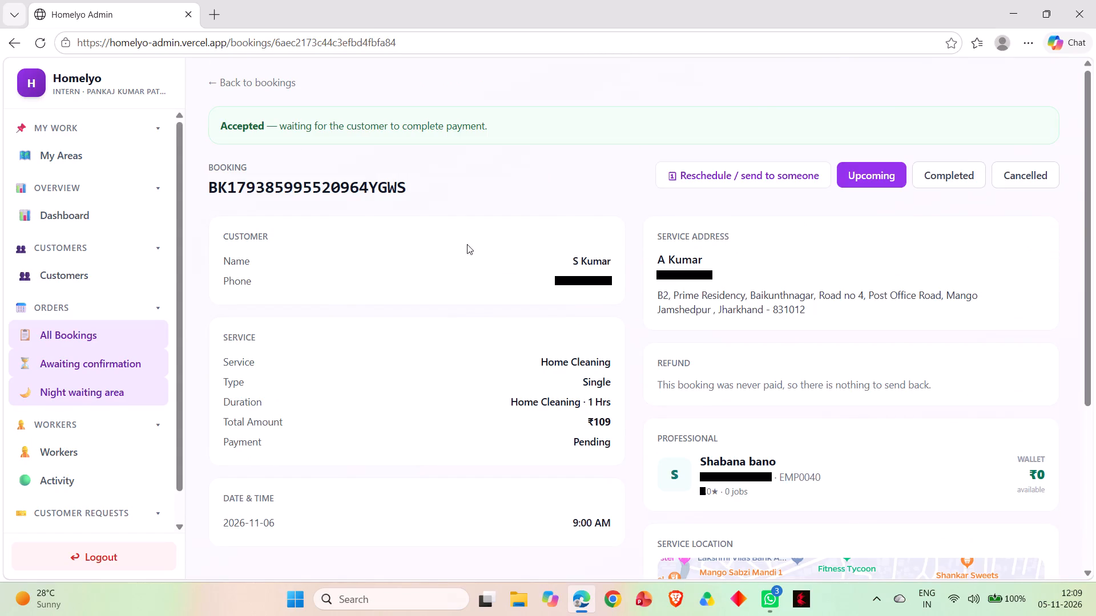
scroll(478, 223, "up", 4)
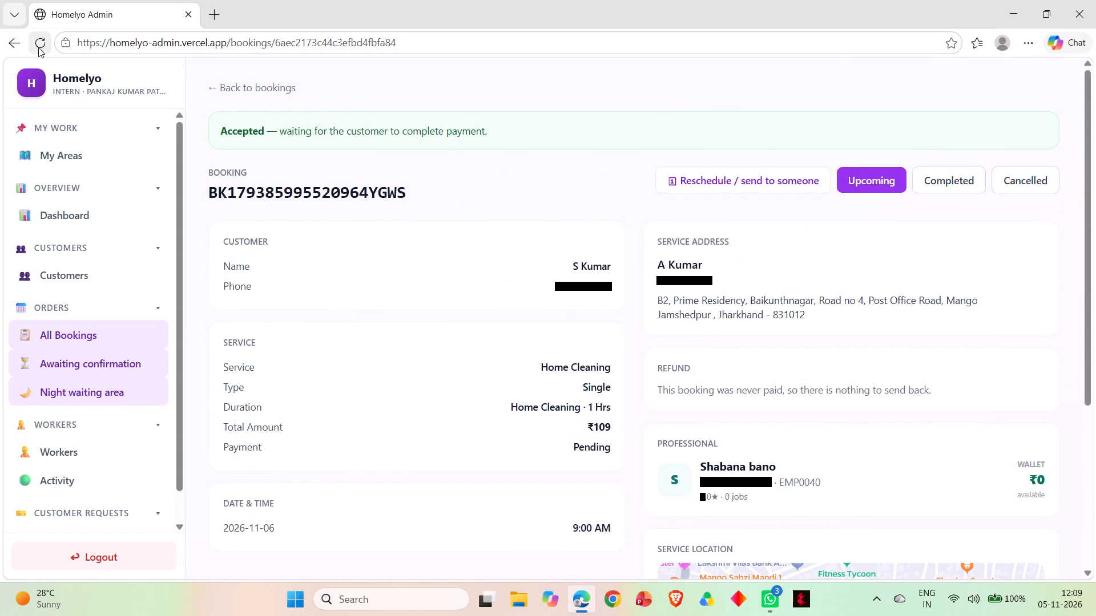
Keep refreshing the Home Cleaning booking and review its payment, schedule, professional and service location for updates.
left_click(38, 47)
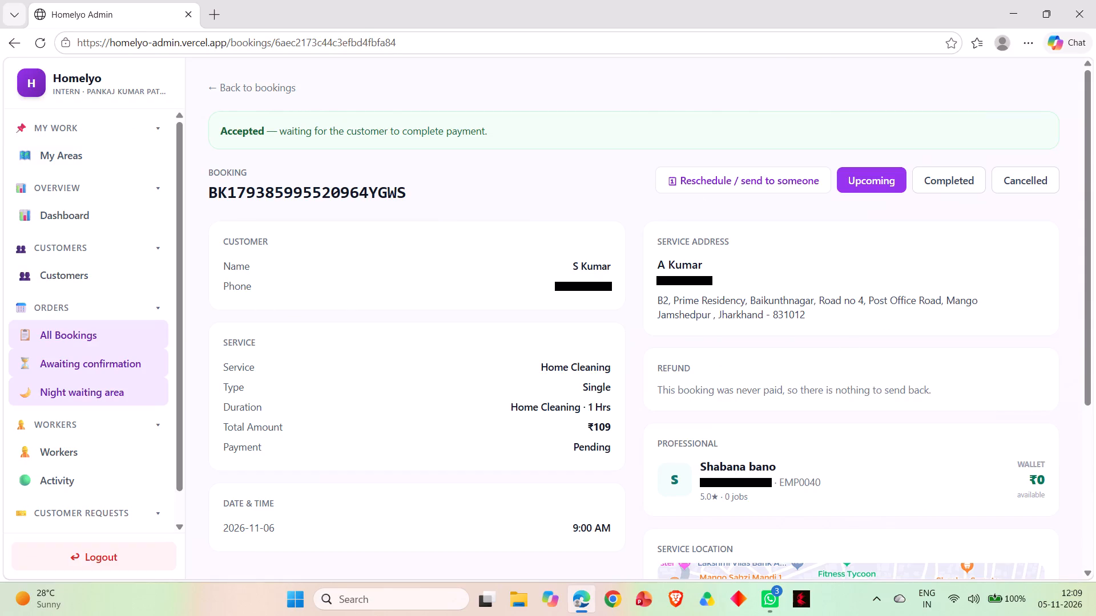
left_click(45, 54)
left_click(42, 43)
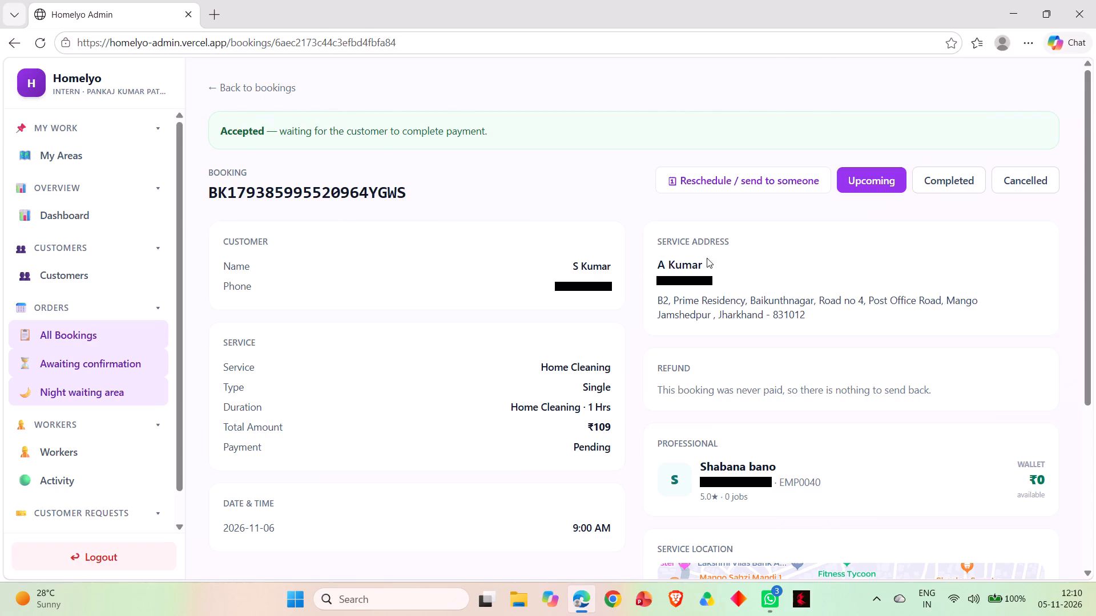
left_click(50, 50)
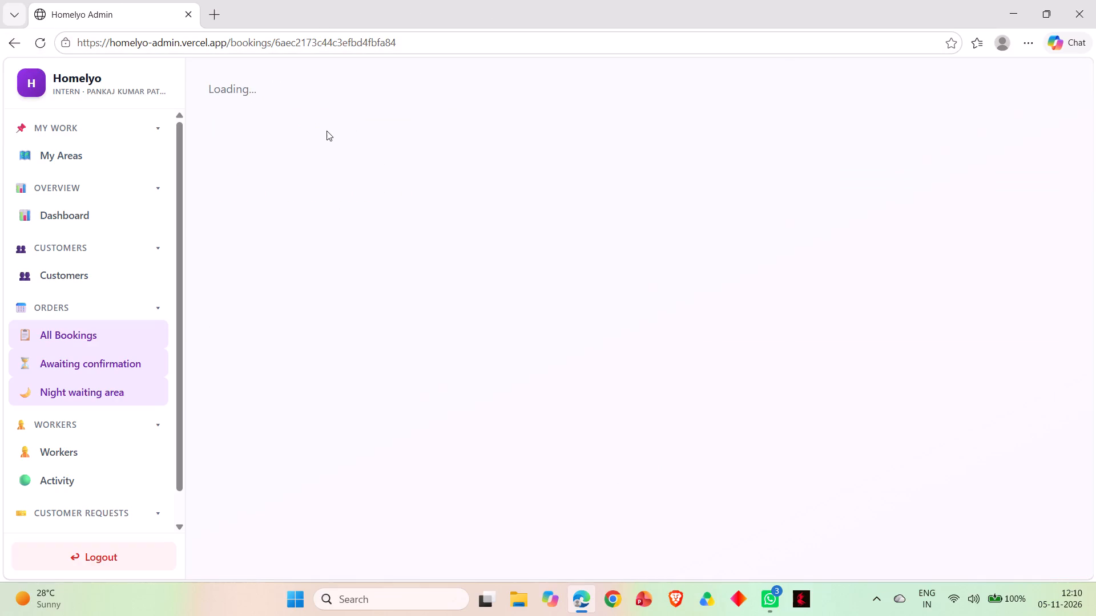
scroll(474, 270, "down", 8)
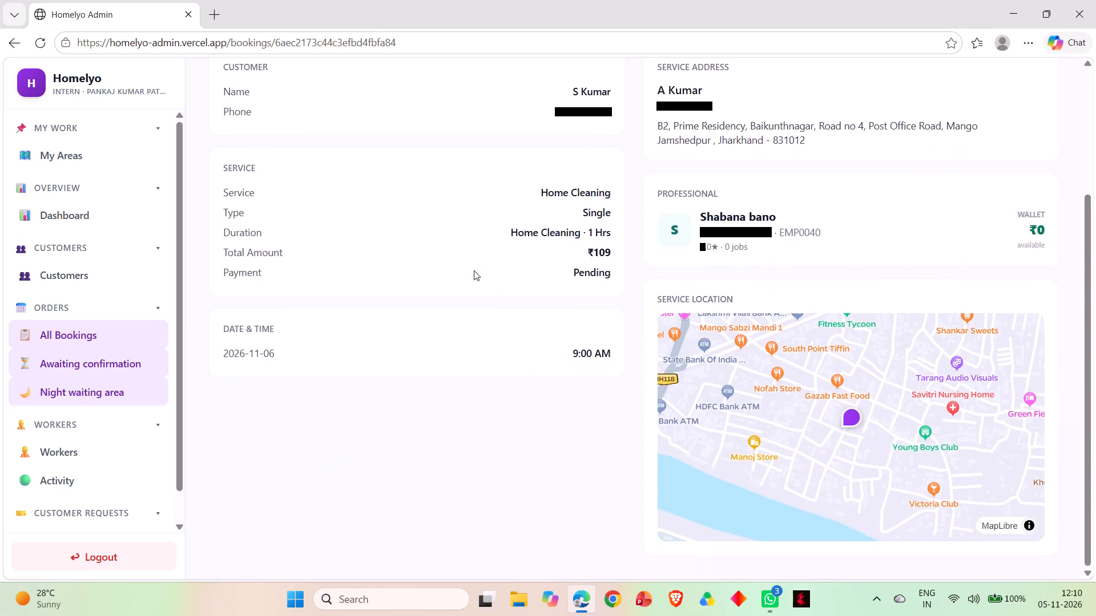
scroll(474, 270, "down", 2)
scroll(474, 270, "up", 9)
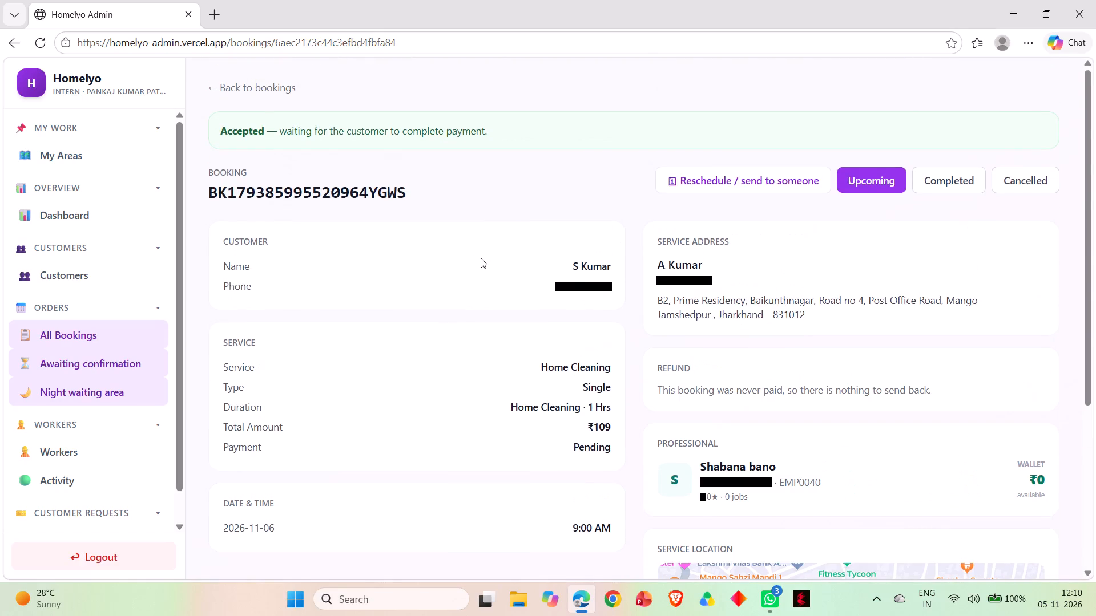
scroll(481, 258, "up", 3)
Refresh the Home Cleaning booking again and recheck whether the customer's payment has been completed.
left_click(42, 43)
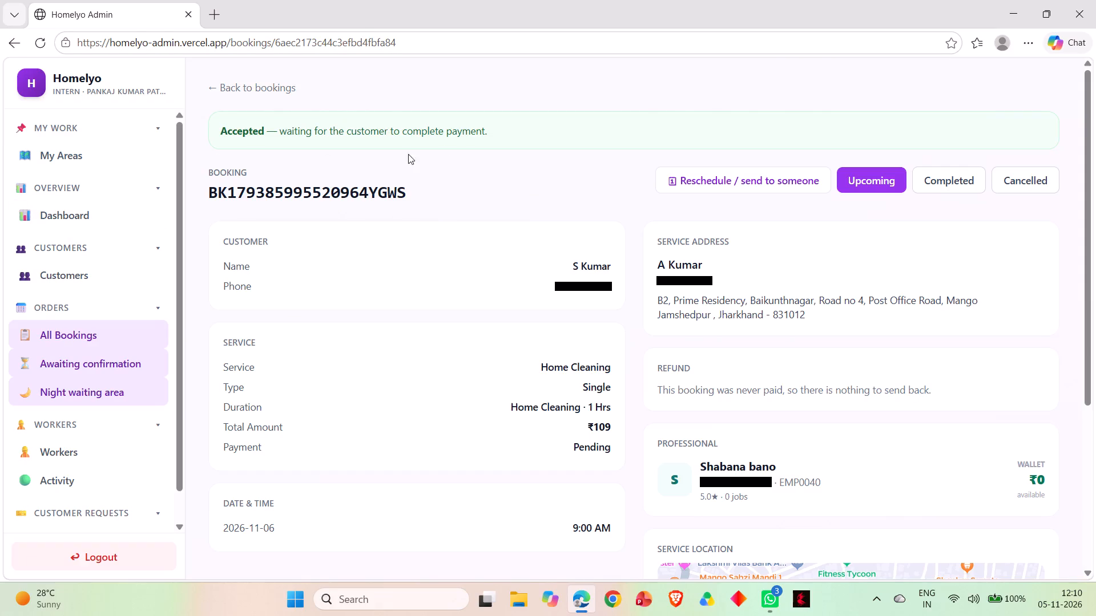
scroll(412, 152, "up", 4)
left_click(41, 49)
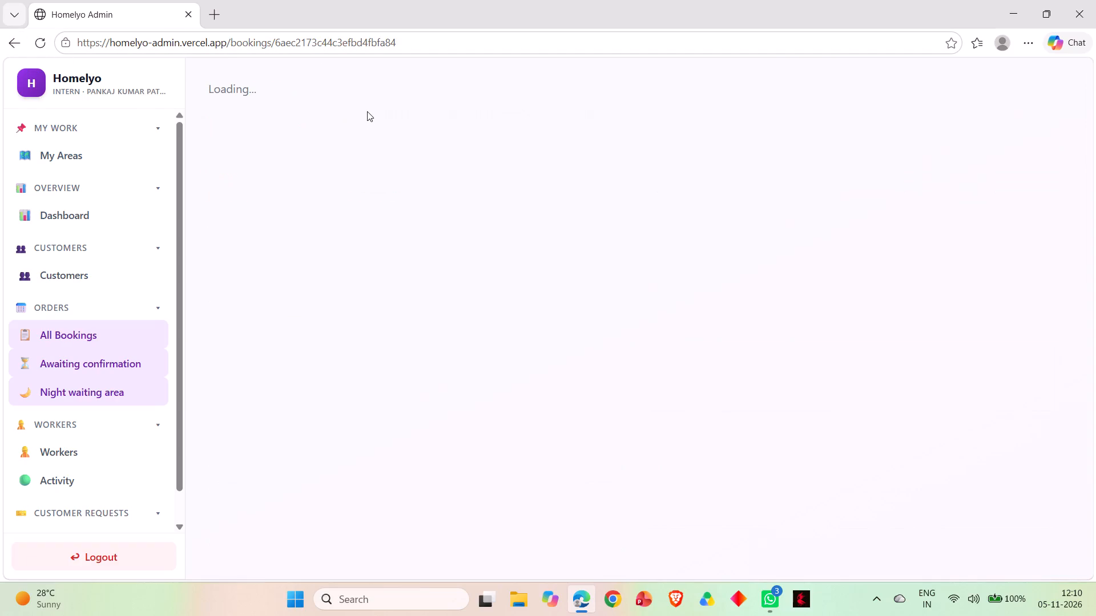
scroll(715, 255, "down", 3)
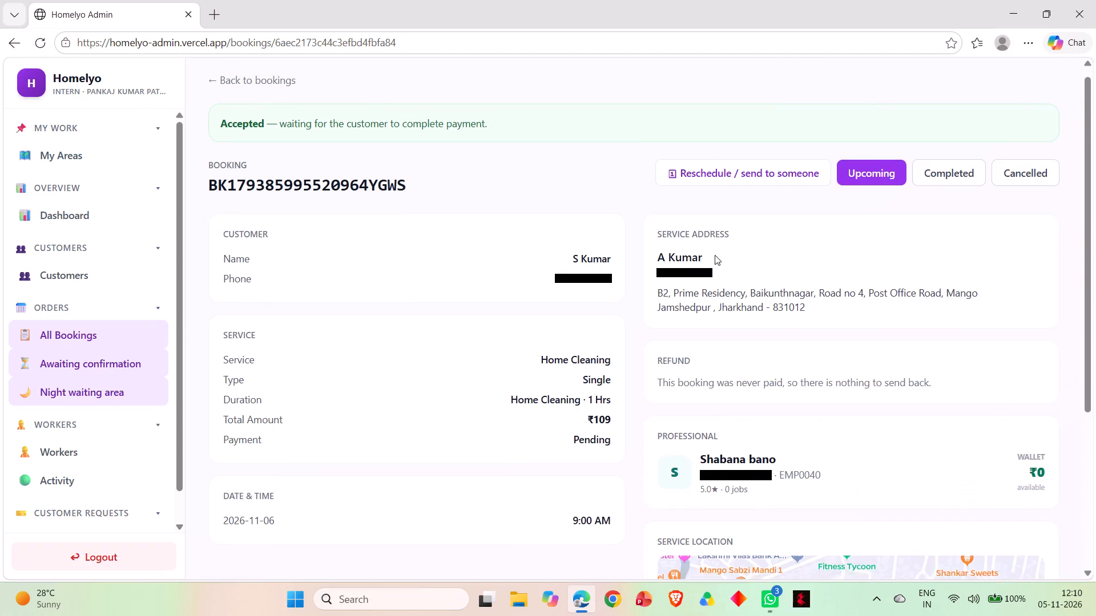
scroll(715, 255, "down", 2)
scroll(715, 255, "up", 6)
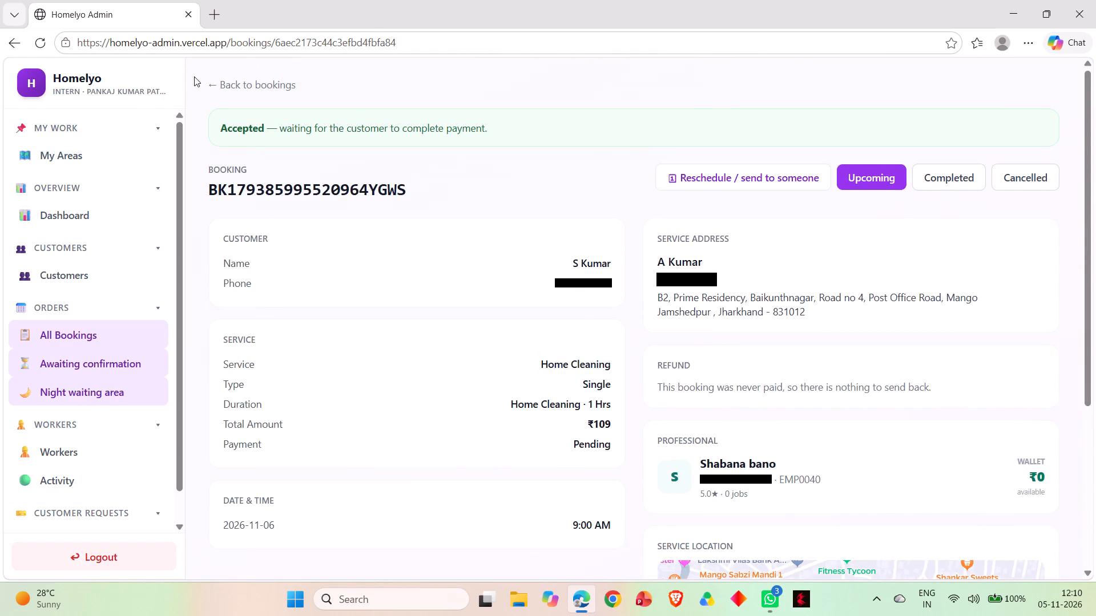
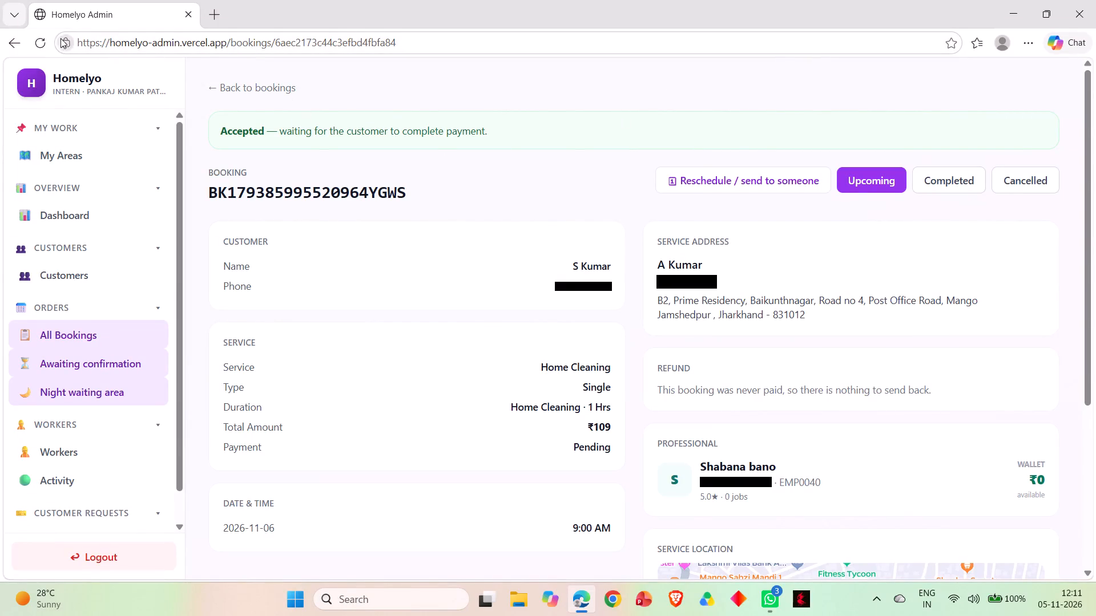
Reload the Home Cleaning booking twice and check its payment status, schedule, assigned professional and service location.
left_click(34, 44)
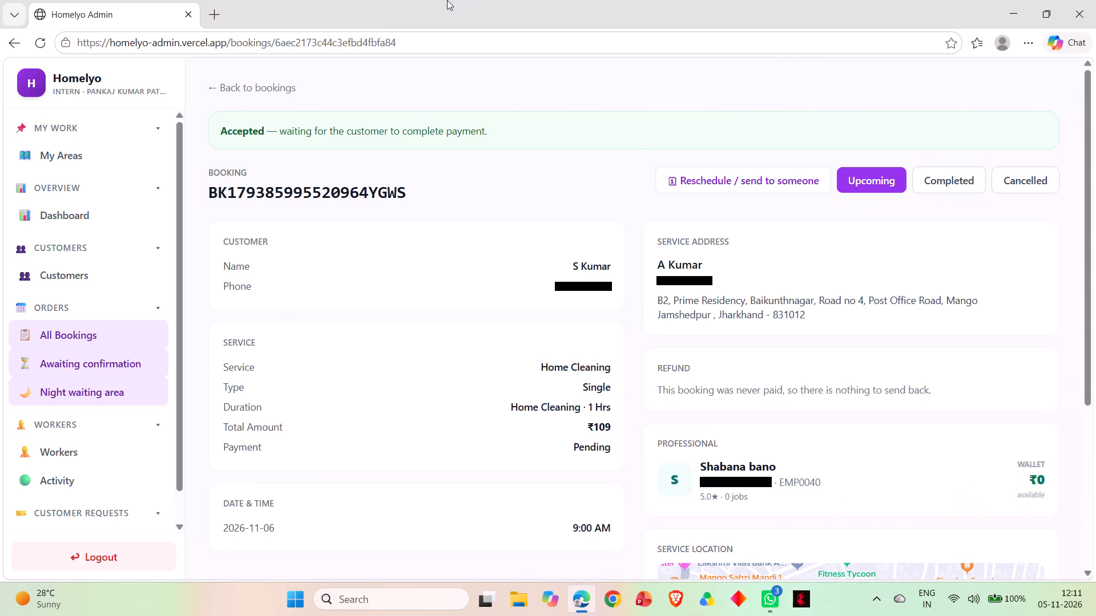
scroll(526, 152, "down", 3)
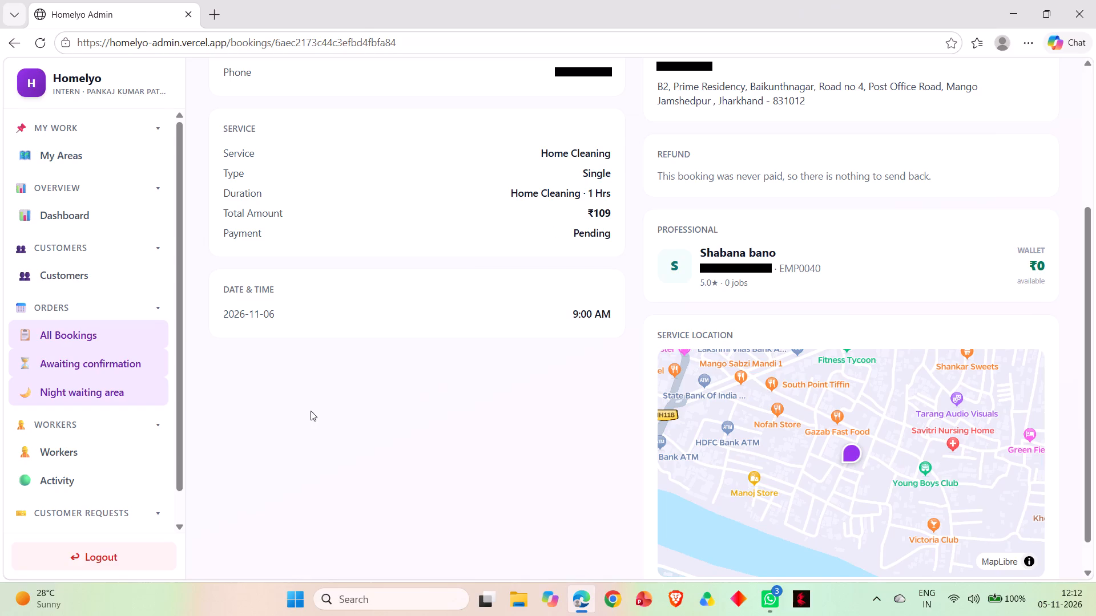
left_click(42, 40)
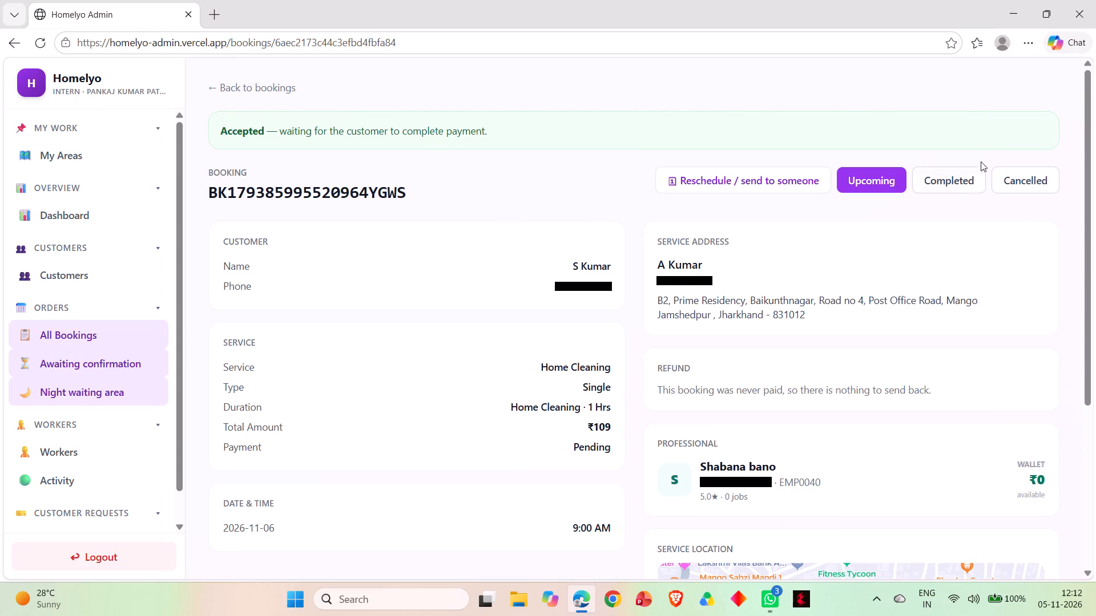
Mark the Home Cleaning booking as Completed.
left_click(938, 183)
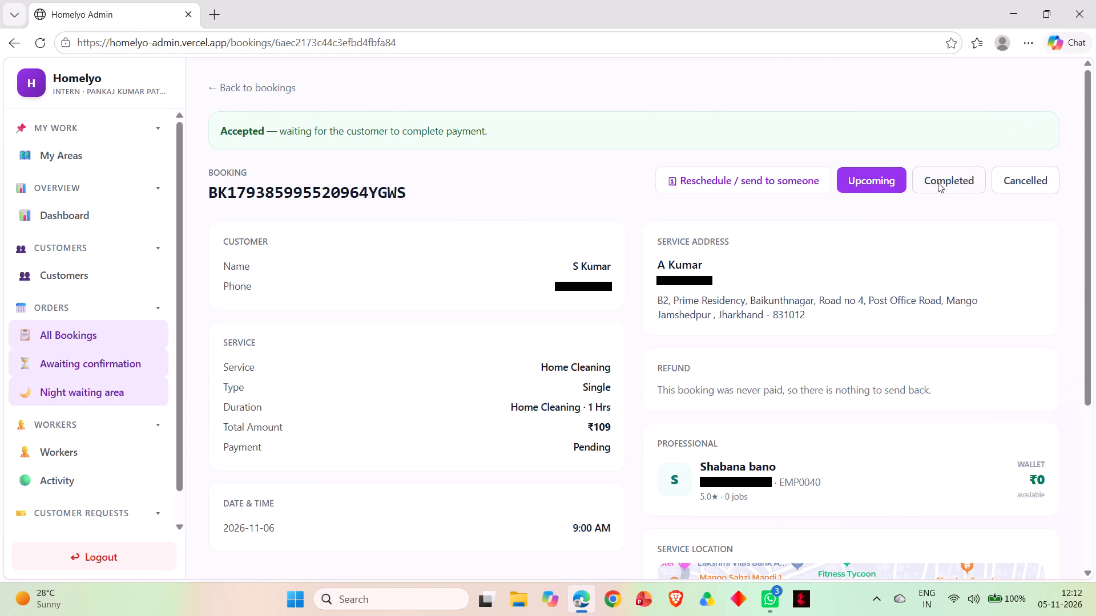
Reload the Home Cleaning booking and review its status, payment, refund and professional's wallet details.
left_click(29, 32)
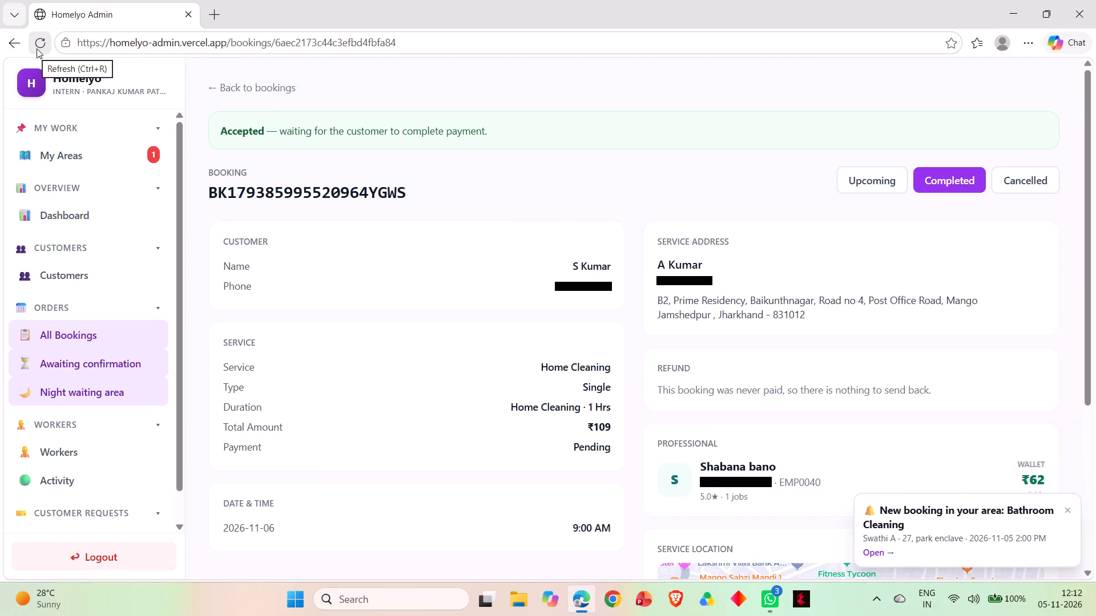
left_click(37, 48)
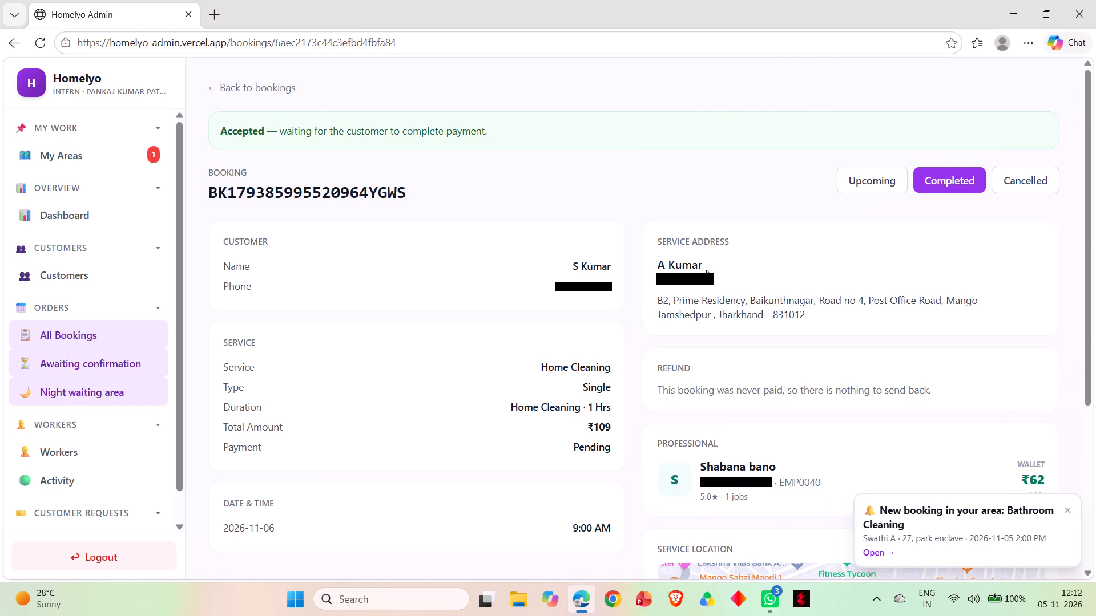
scroll(724, 267, "down", 2)
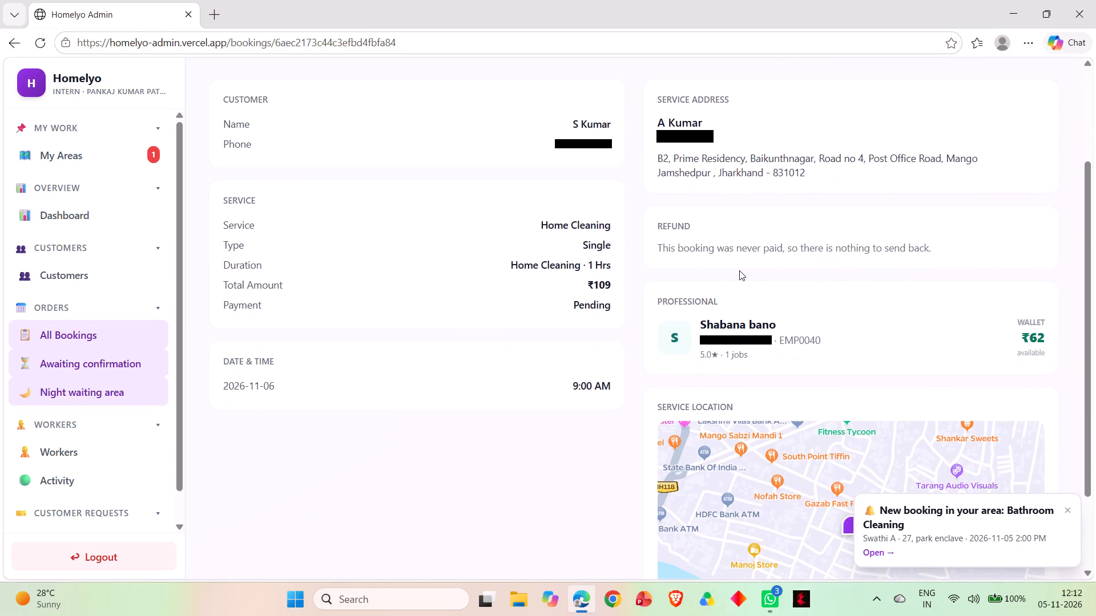
scroll(740, 270, "down", 10)
scroll(740, 270, "up", 5)
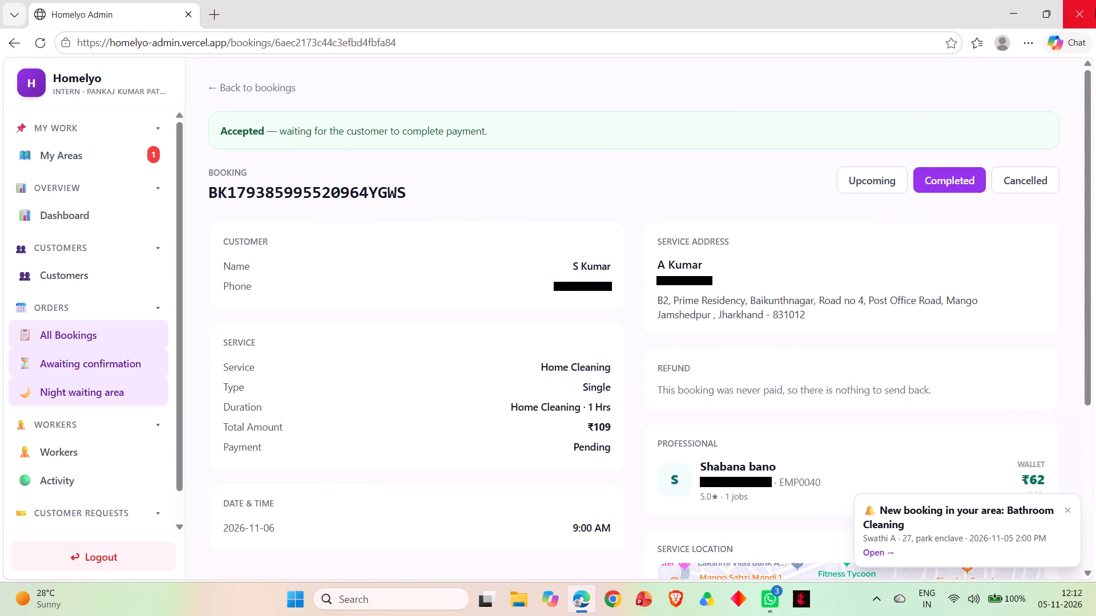
Close the browser window with the booking and decline pinning netflix.com to the taskbar.
left_click(1082, 9)
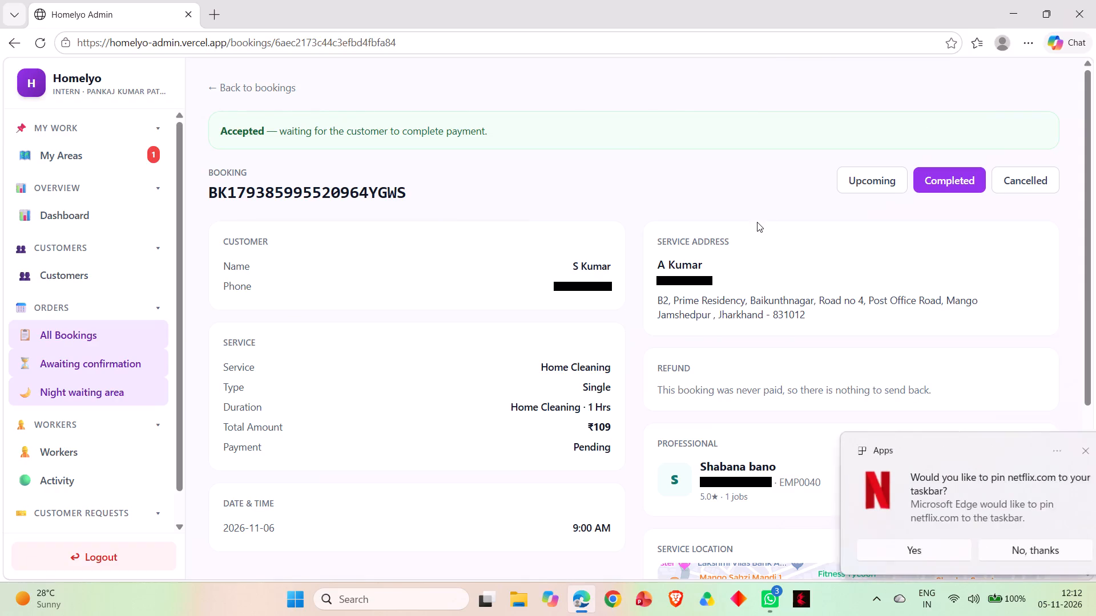
left_click(1009, 555)
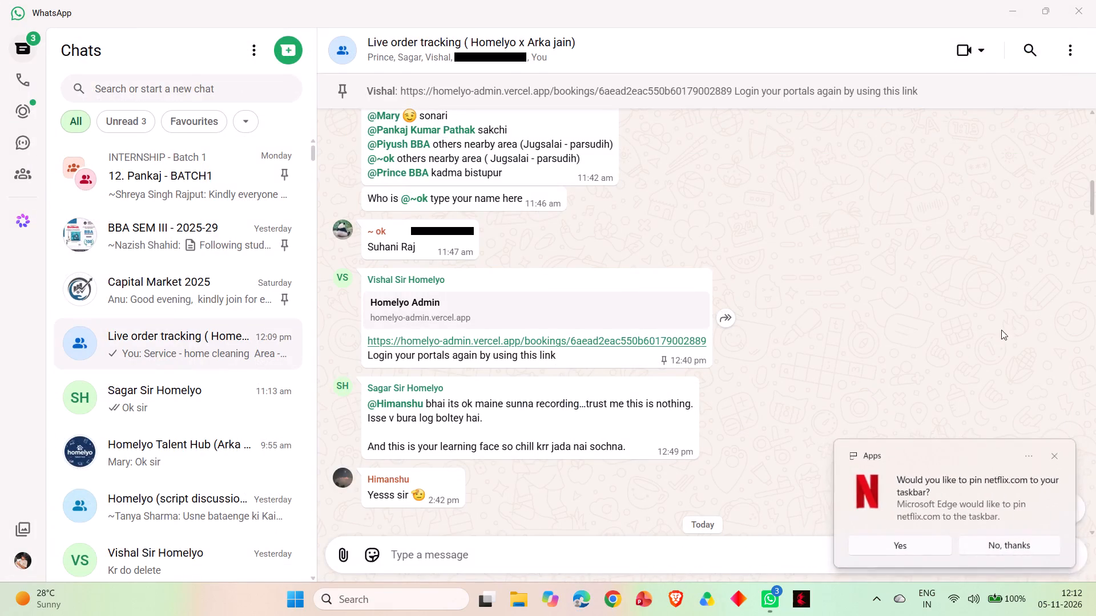
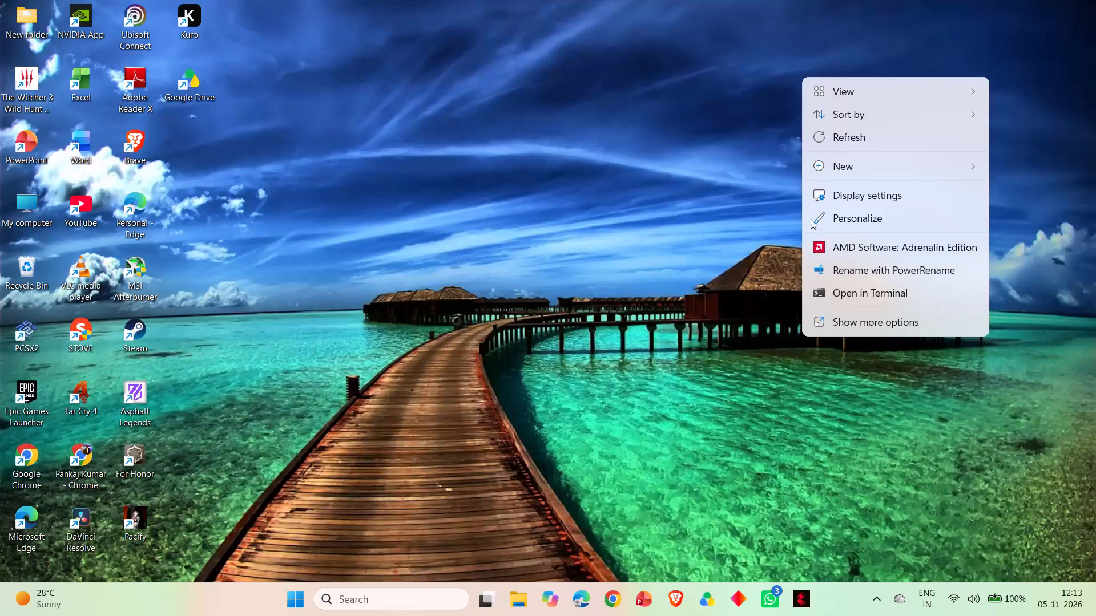
Refresh the desktop and bring up the computer's power options to shut it down.
left_click(881, 141)
left_click(294, 596)
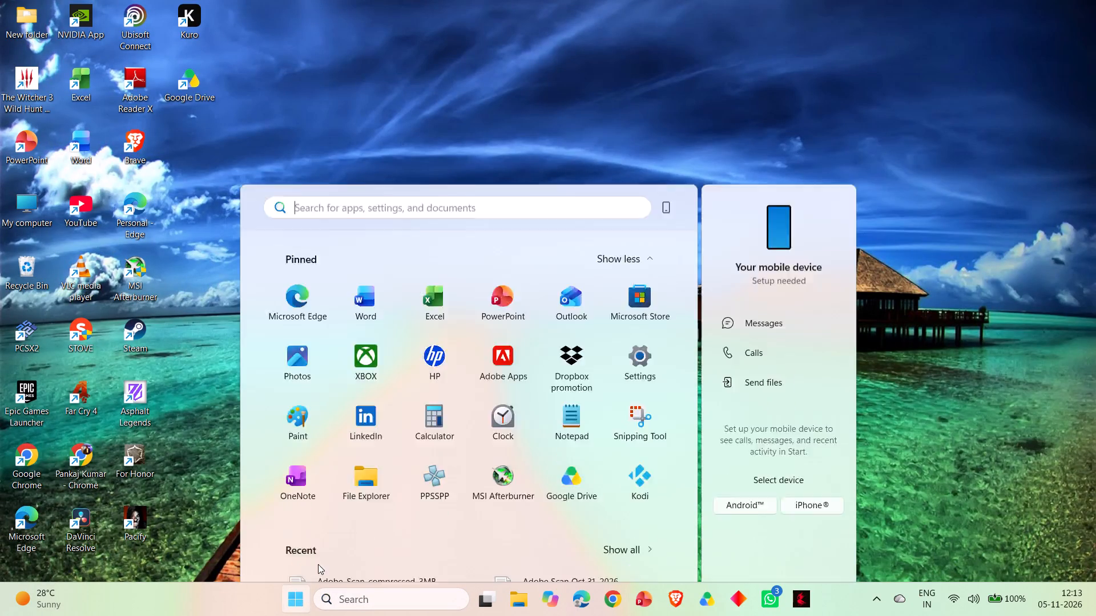
left_click(658, 545)
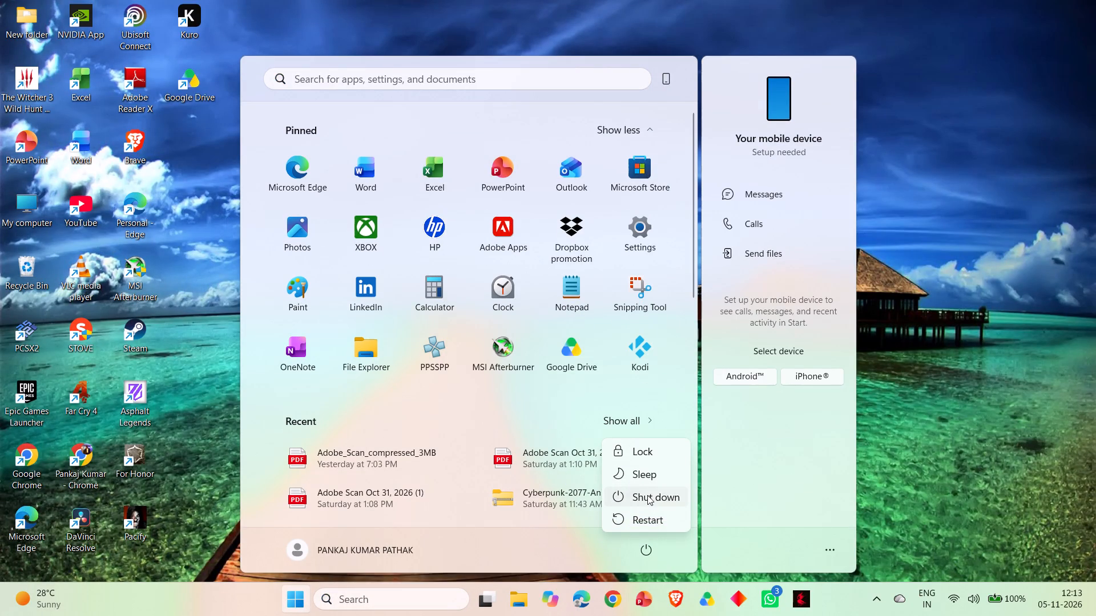